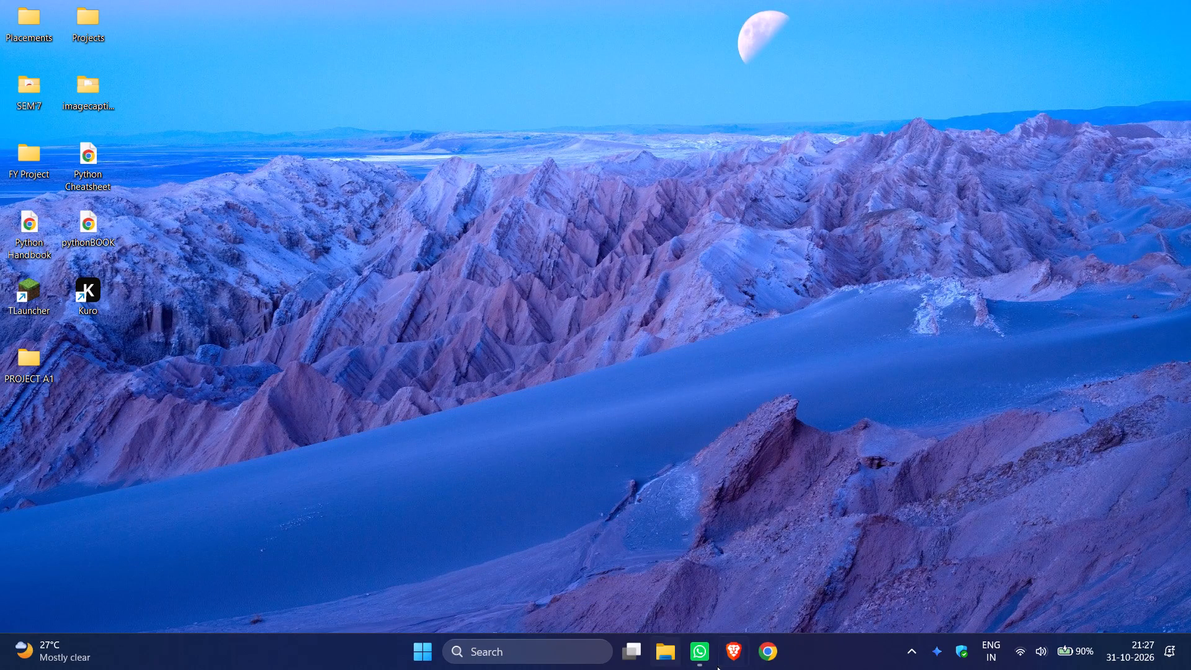
Open the Project Report folder inside Downloads in File Explorer.
click(661, 656)
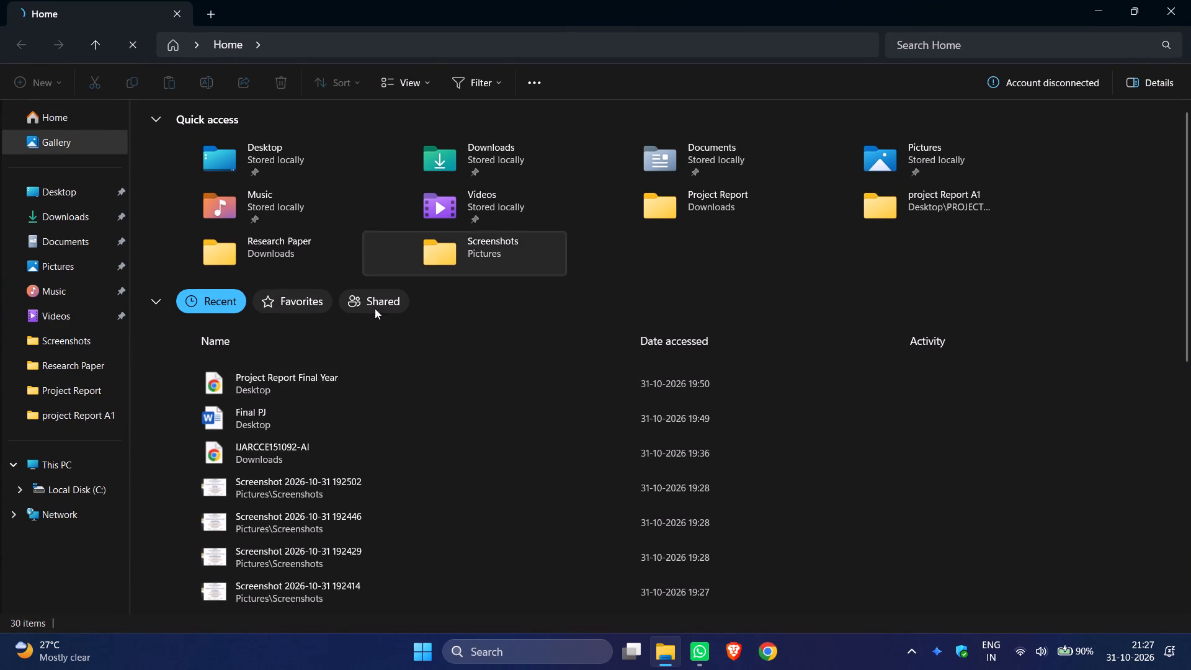
double_click(412, 161)
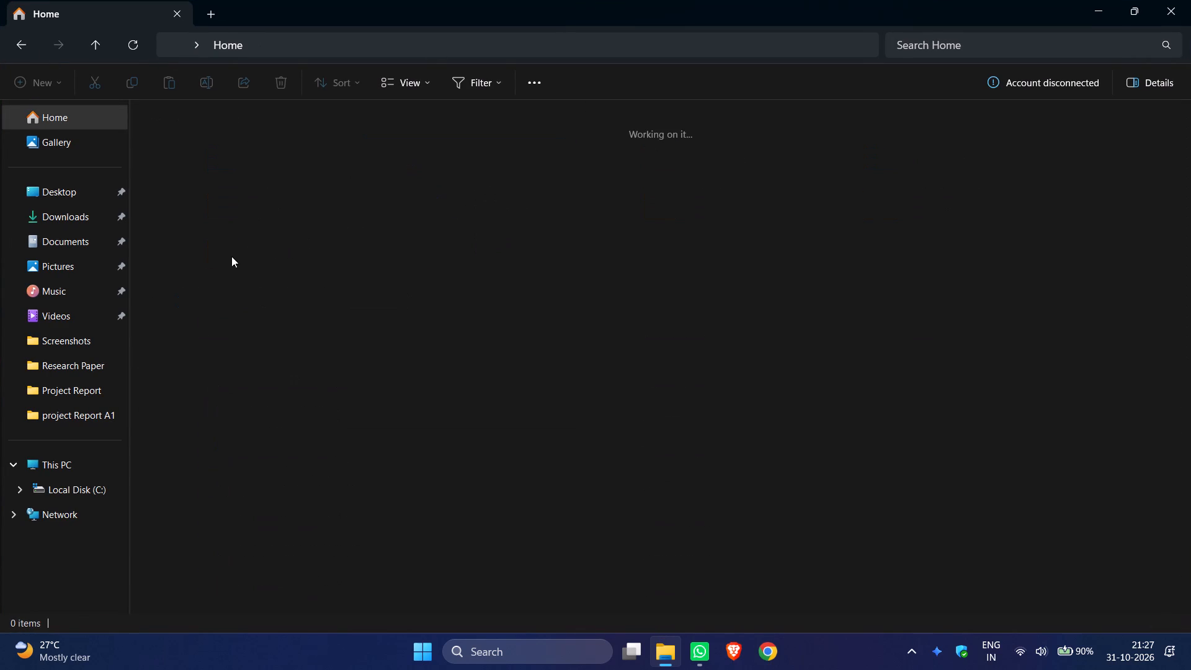
click(84, 214)
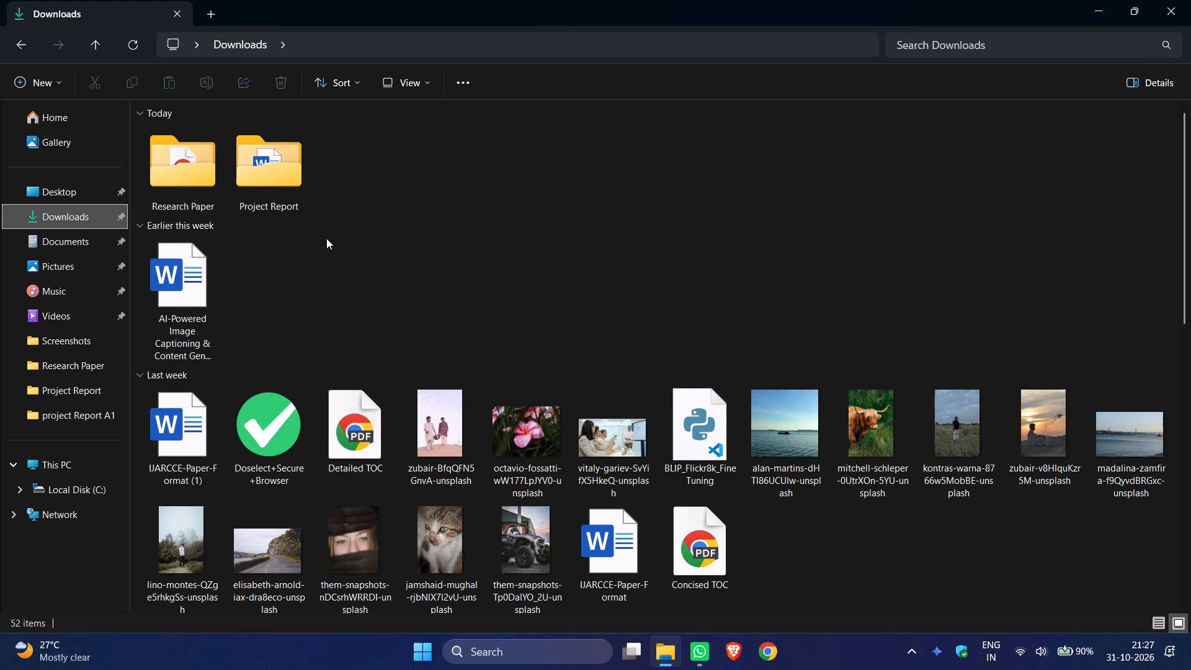
double_click(289, 200)
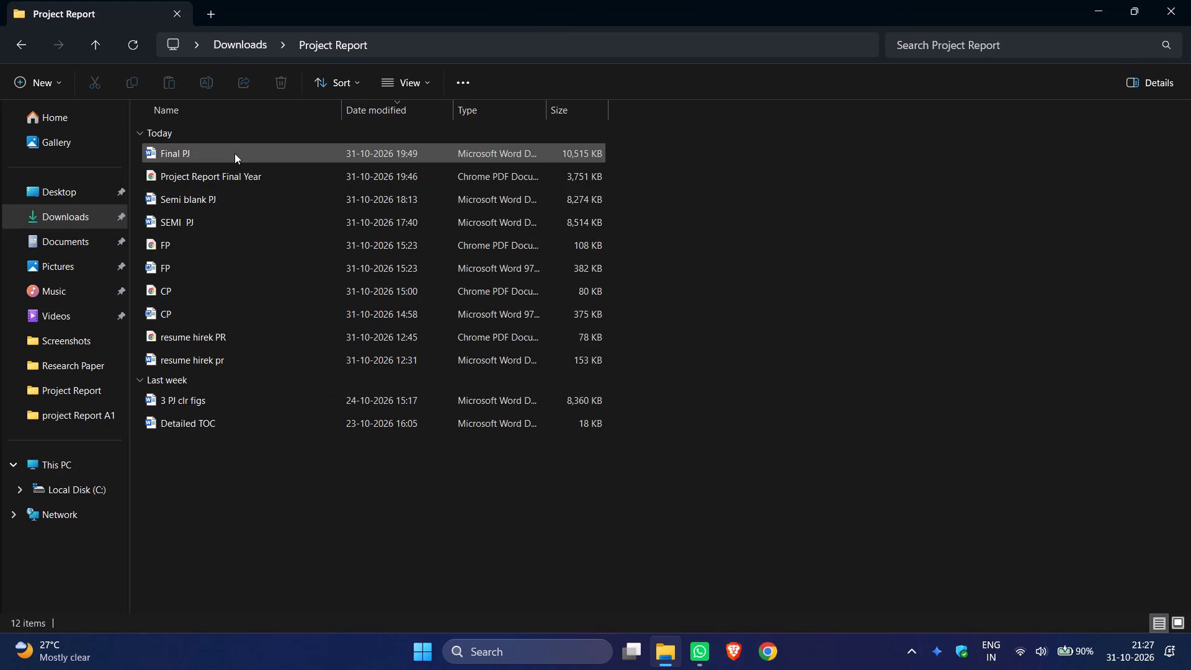
Select the Final PJ Word document in the Project Report folder.
click(234, 153)
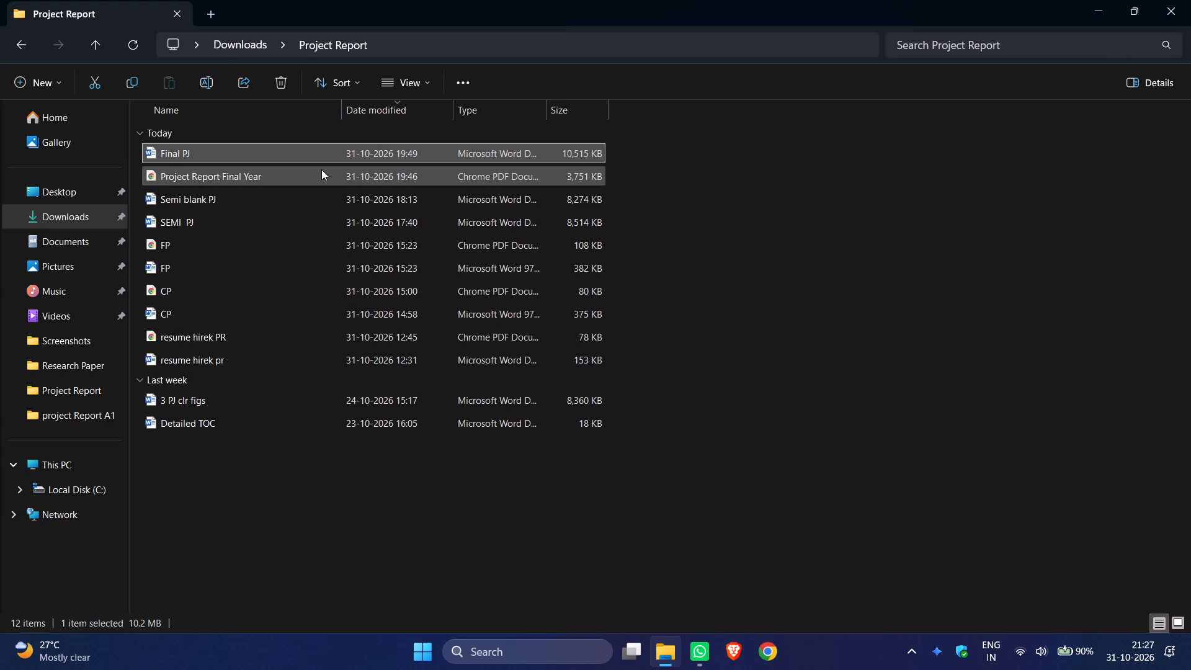
click(391, 182)
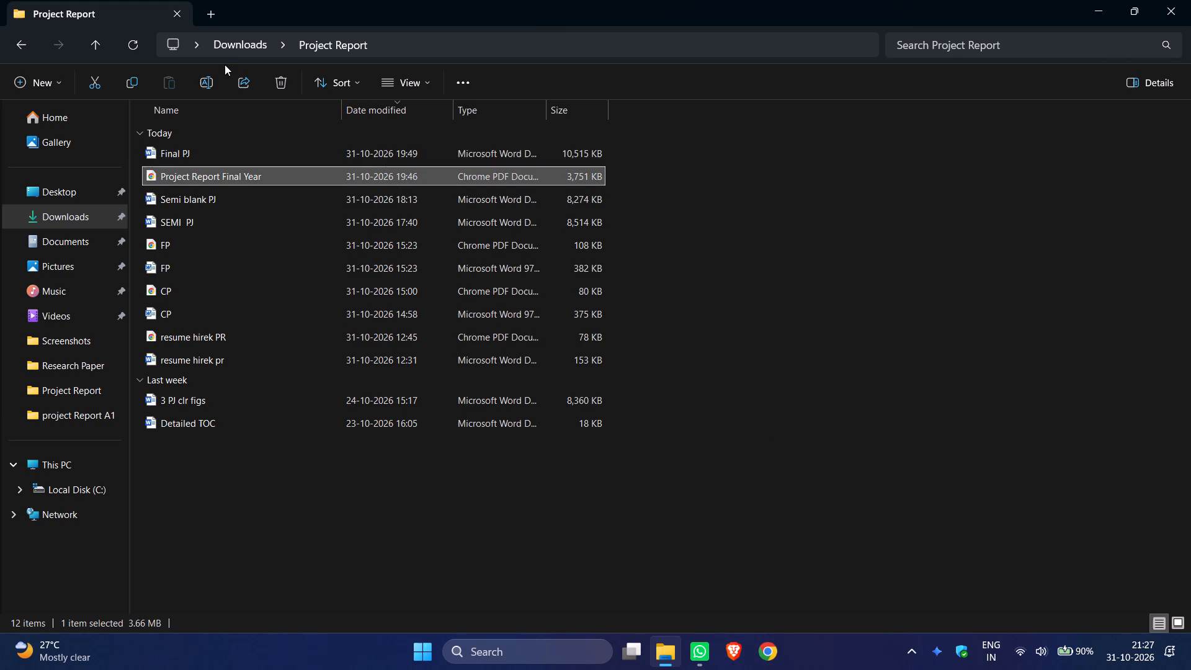
click(273, 153)
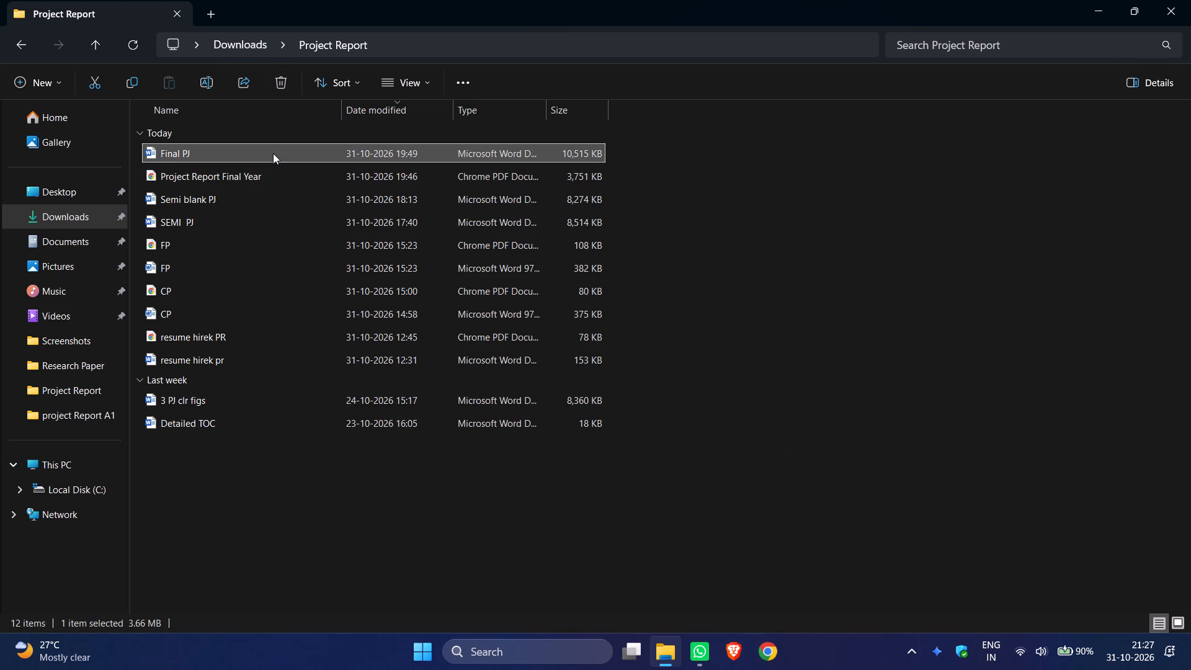
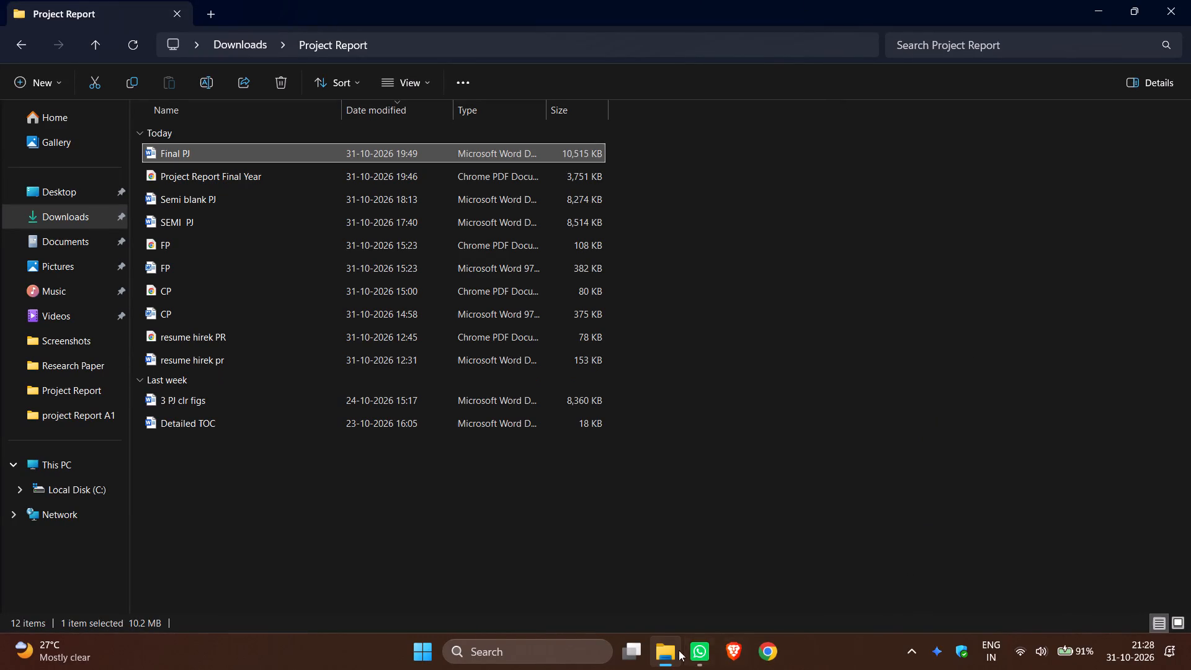
Switch to the Brave browser and play the Diwali Party Mix 2026 video by Xirex from the YouTube home page.
click(731, 651)
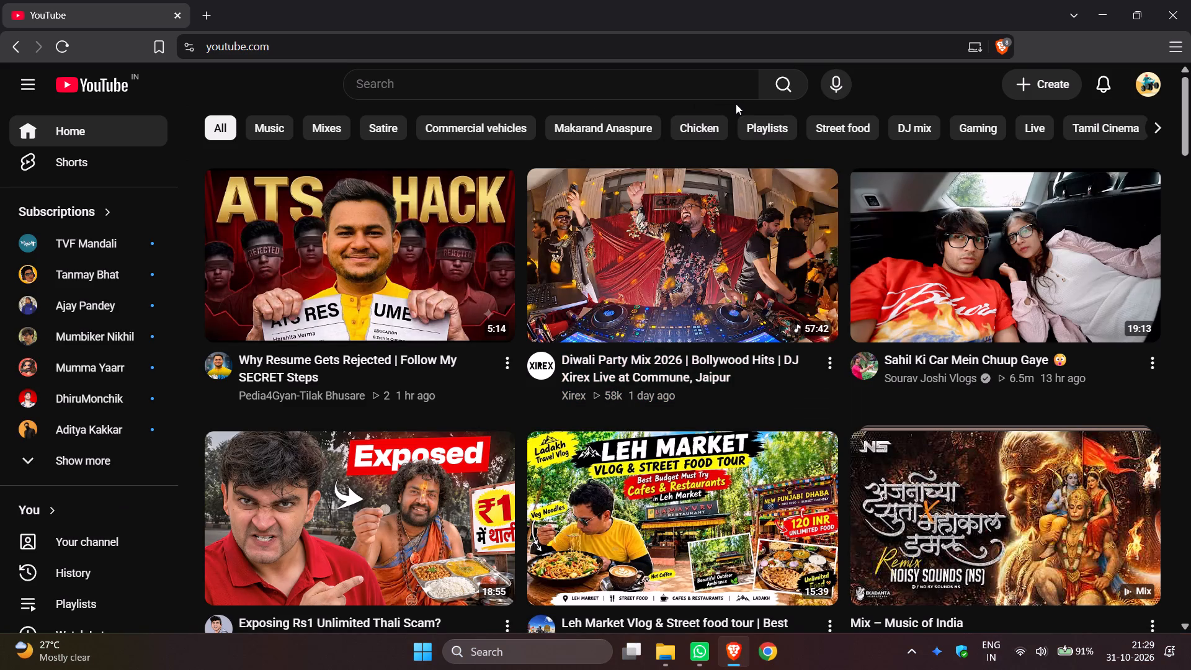
click(736, 248)
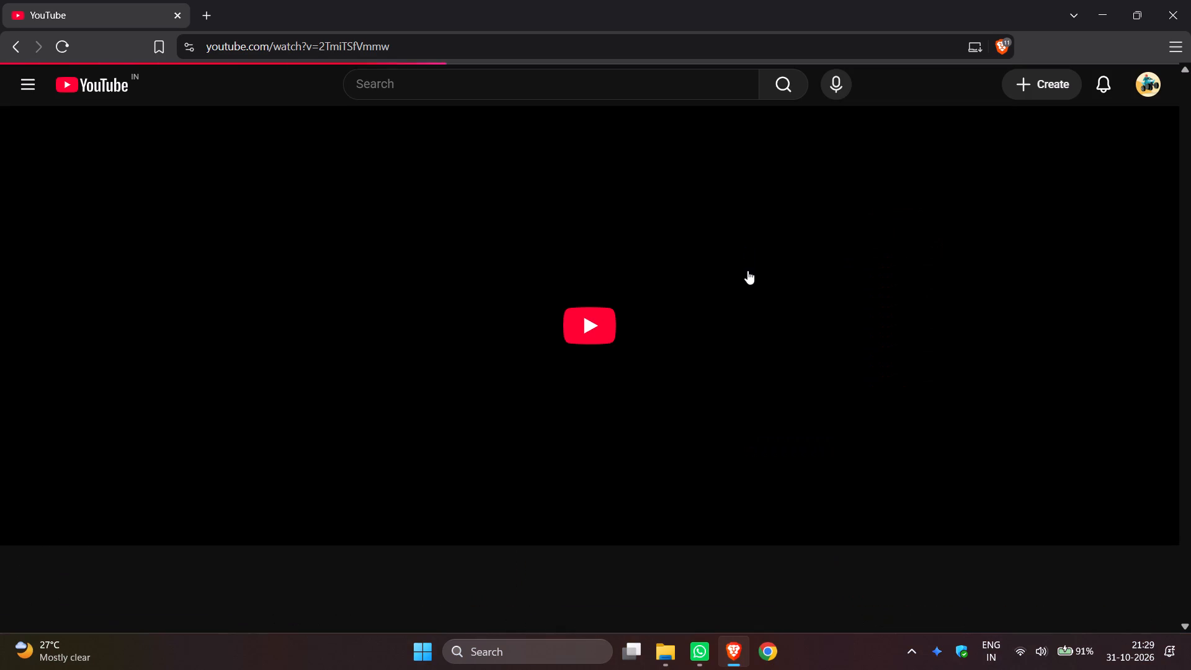
Find and launch FxSound, show its window and turn its audio processing on.
click(908, 645)
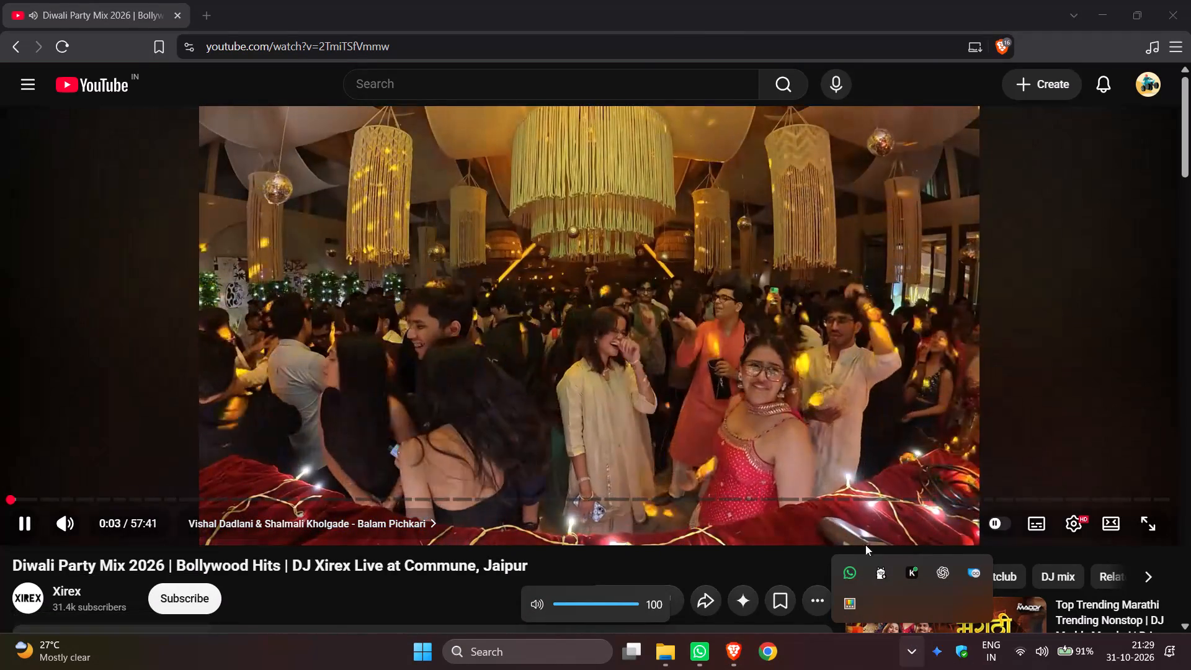
click(1024, 651)
click(1024, 651)
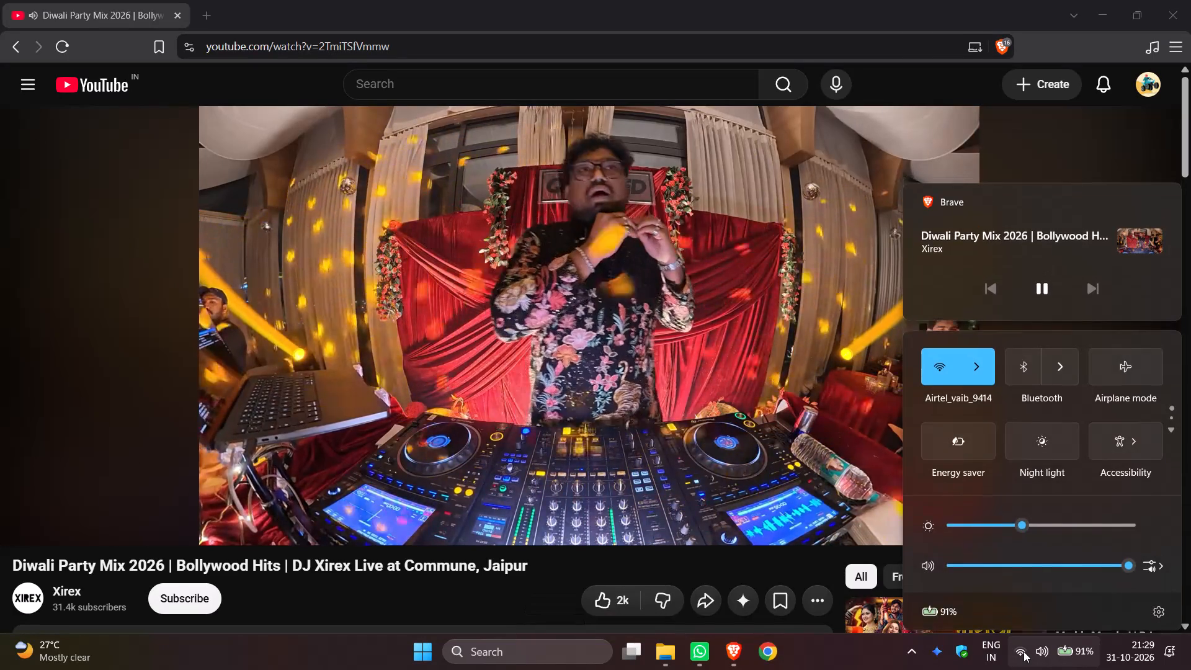
text(fx)
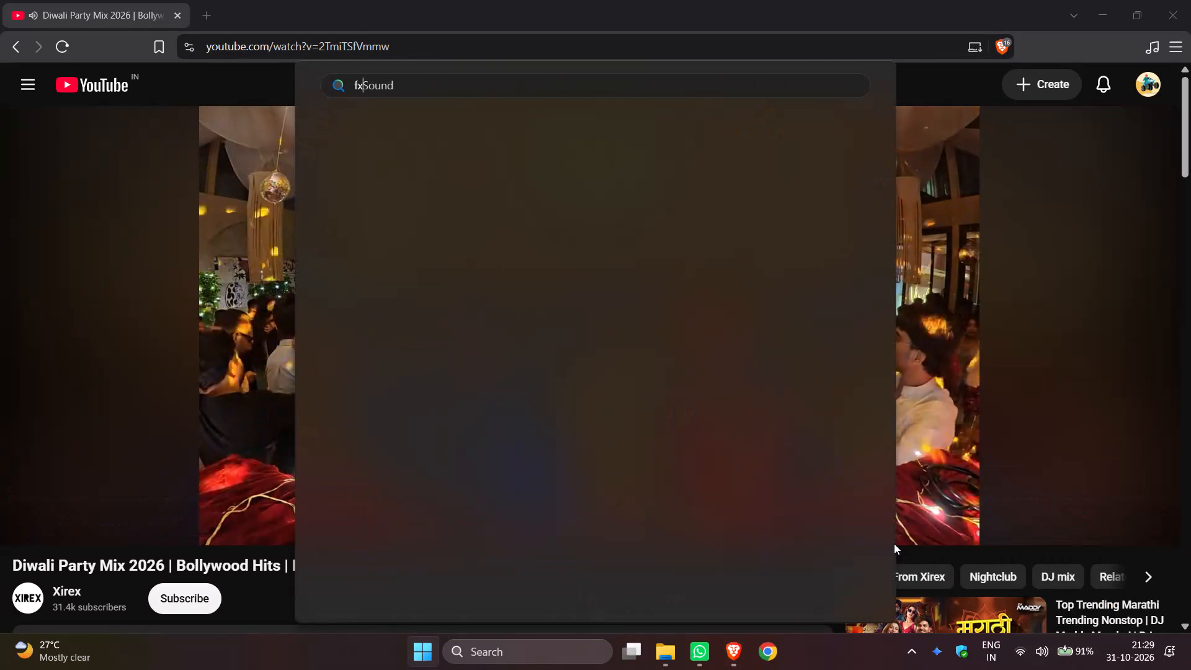
key(Return)
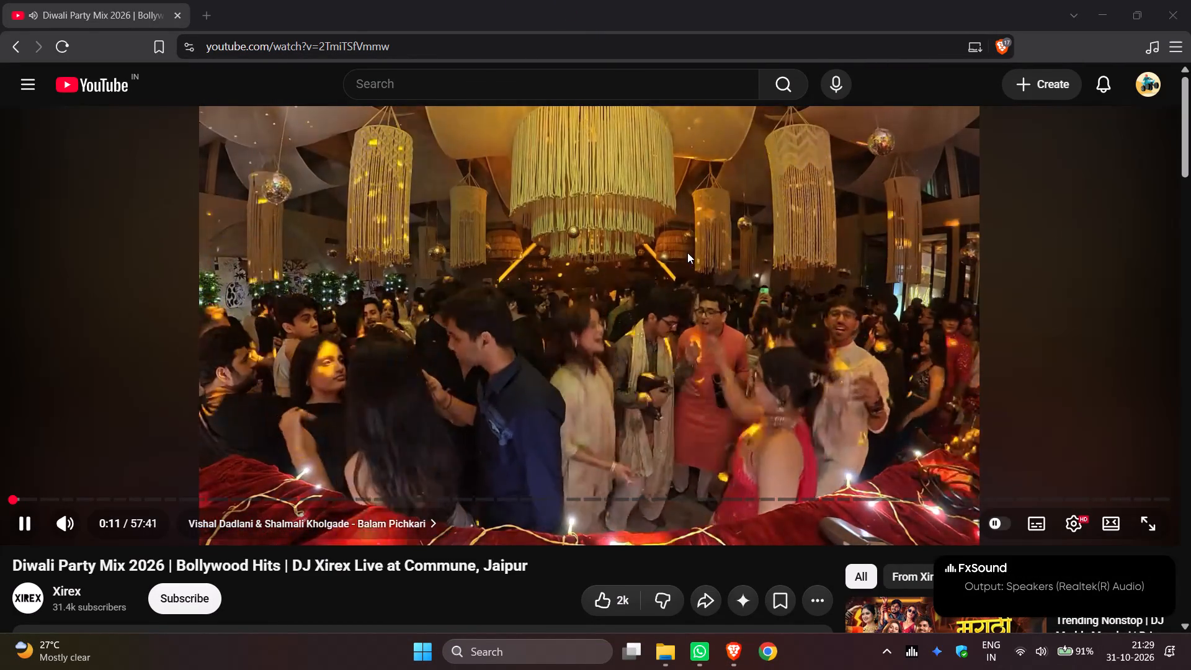
click(912, 659)
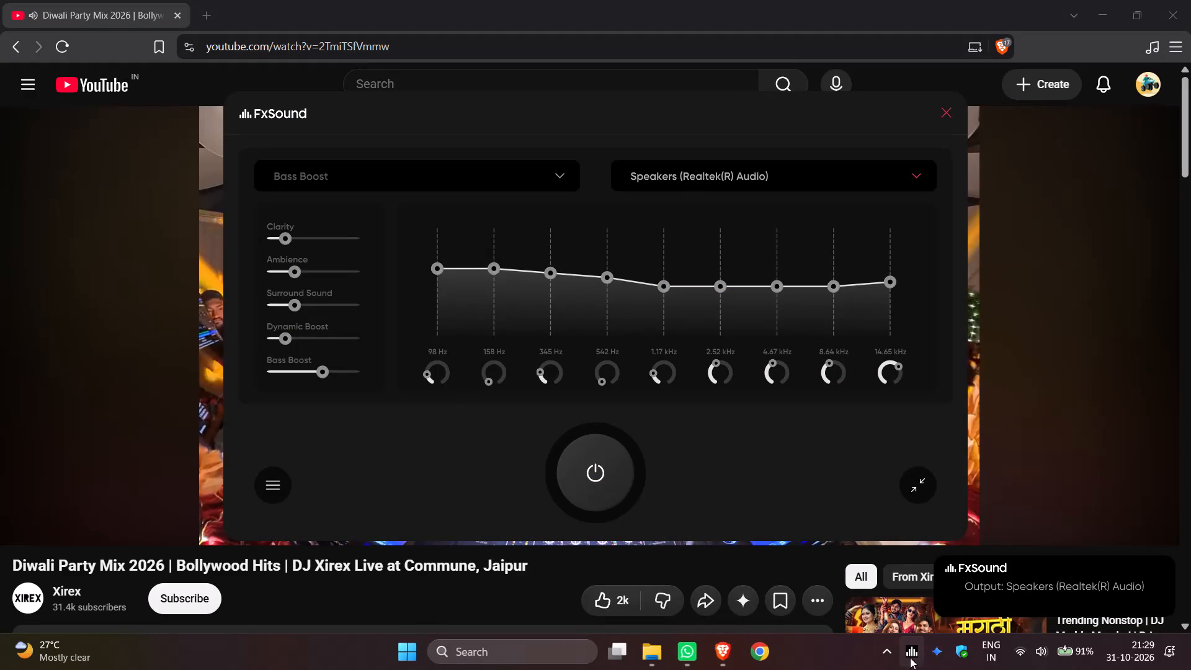
click(606, 435)
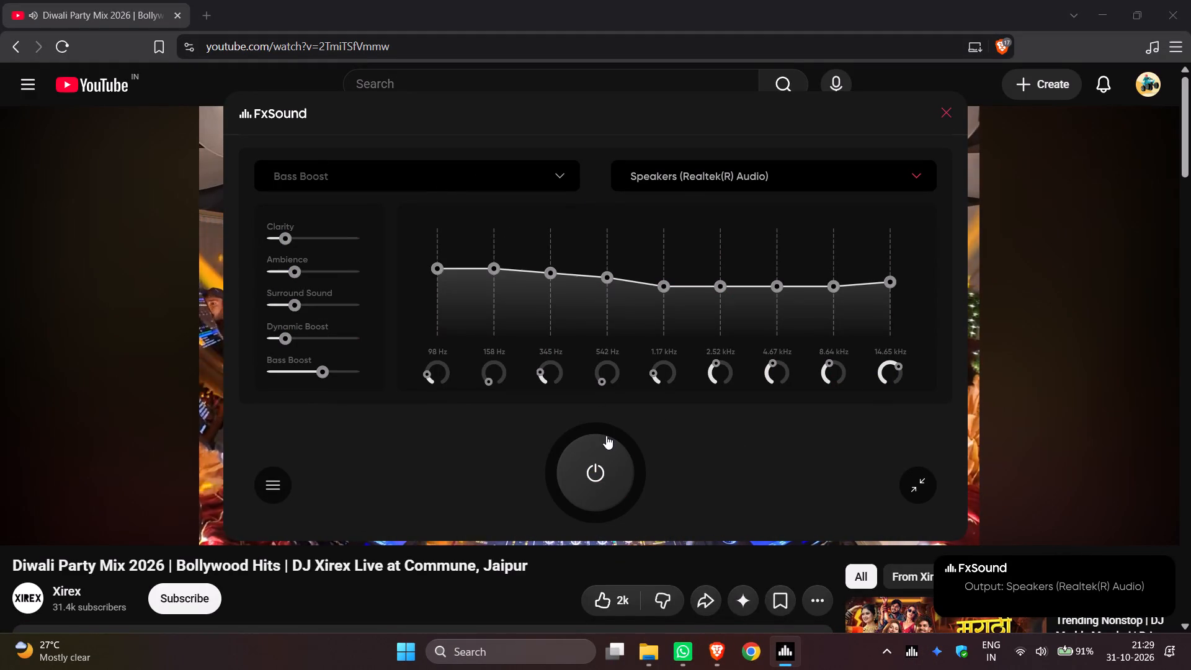
Try the Music preset in FxSound, settle on the Voice preset and close the FxSound window.
click(559, 181)
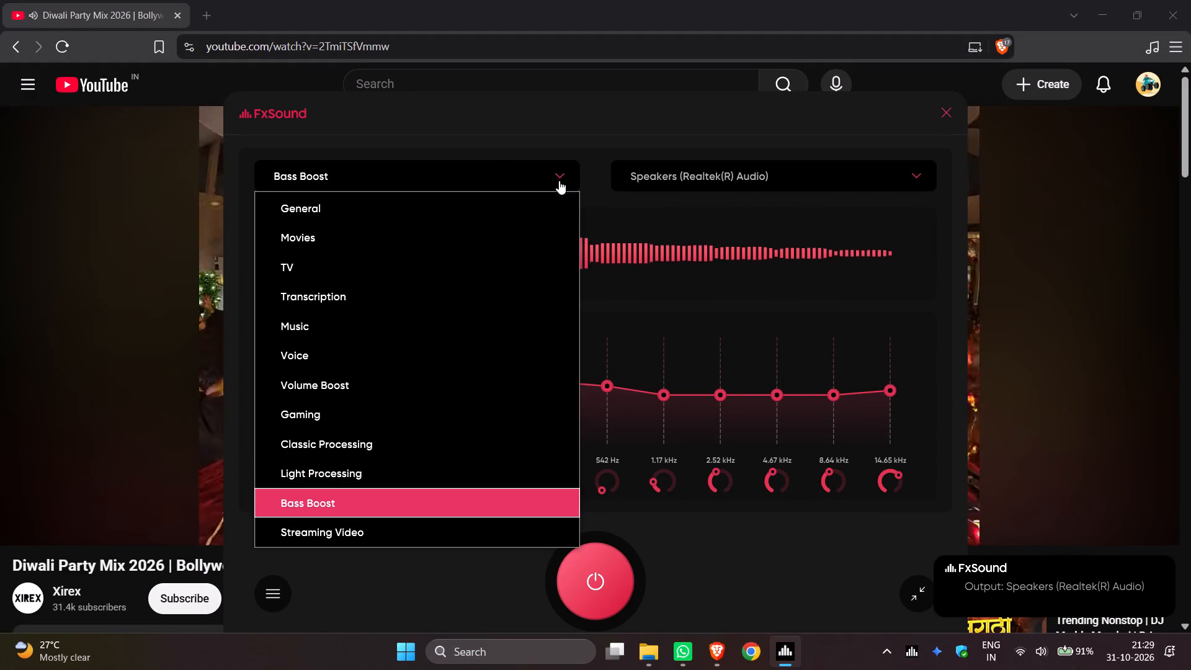
click(402, 331)
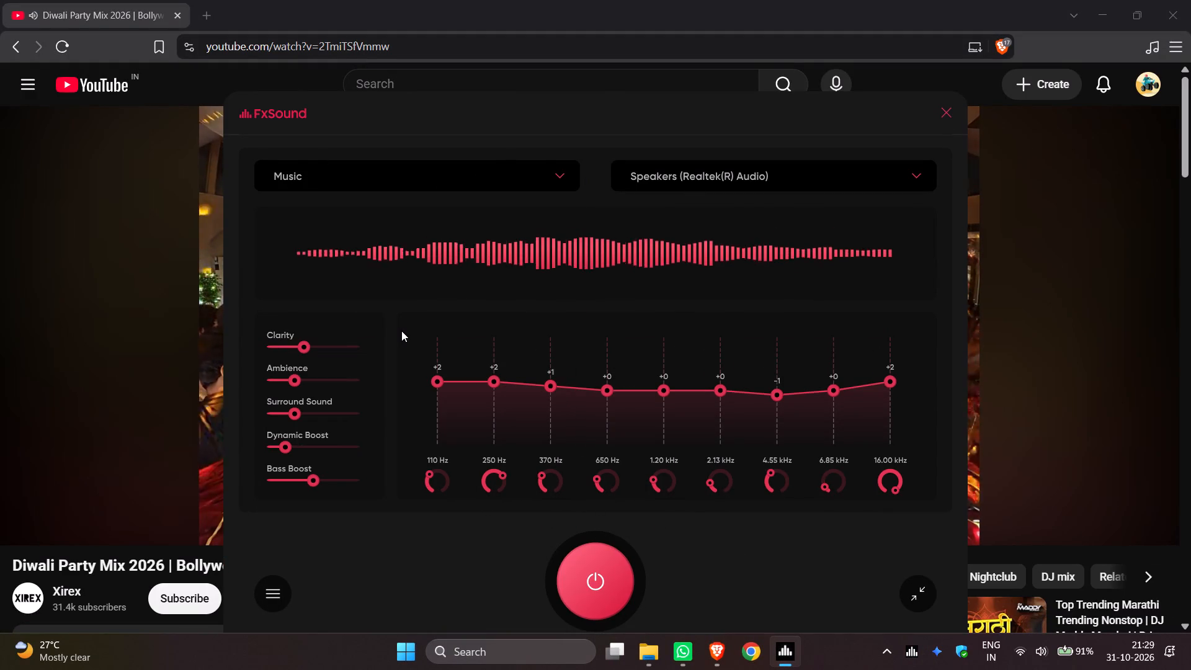
click(491, 170)
click(322, 360)
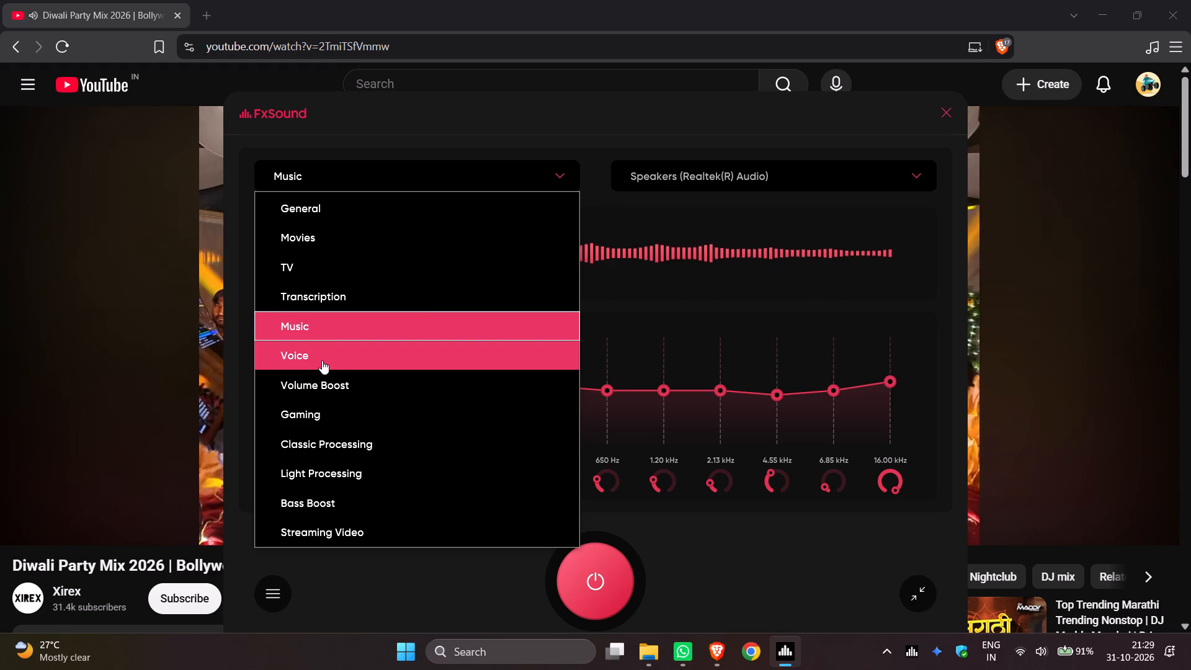
click(933, 114)
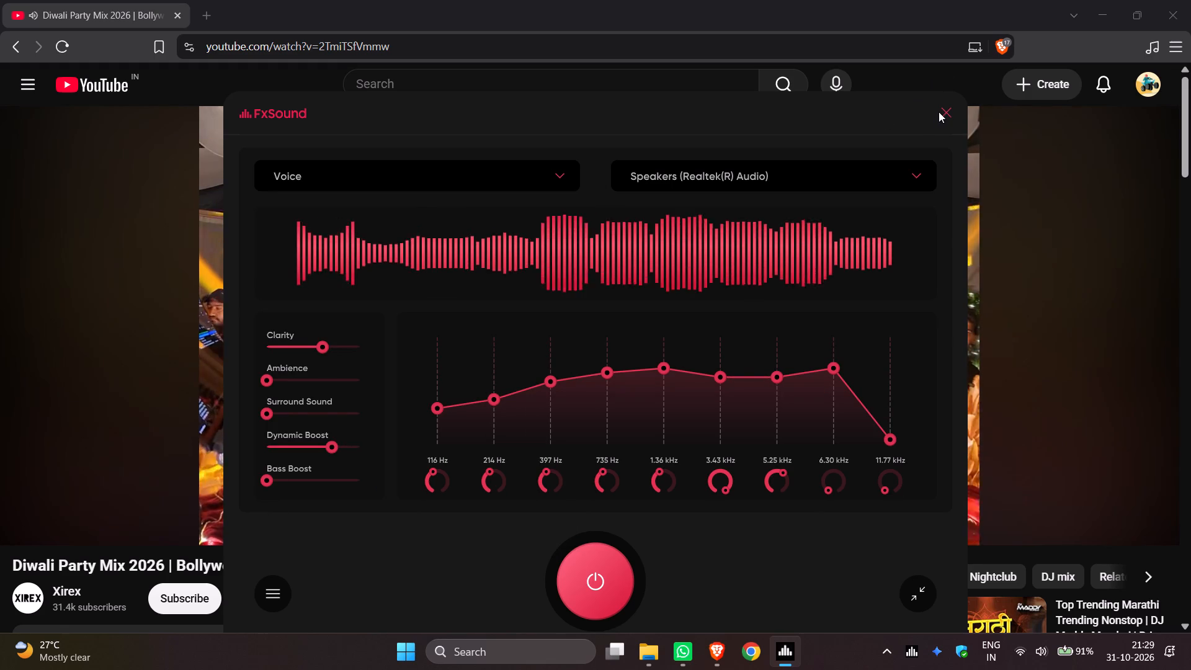
click(945, 110)
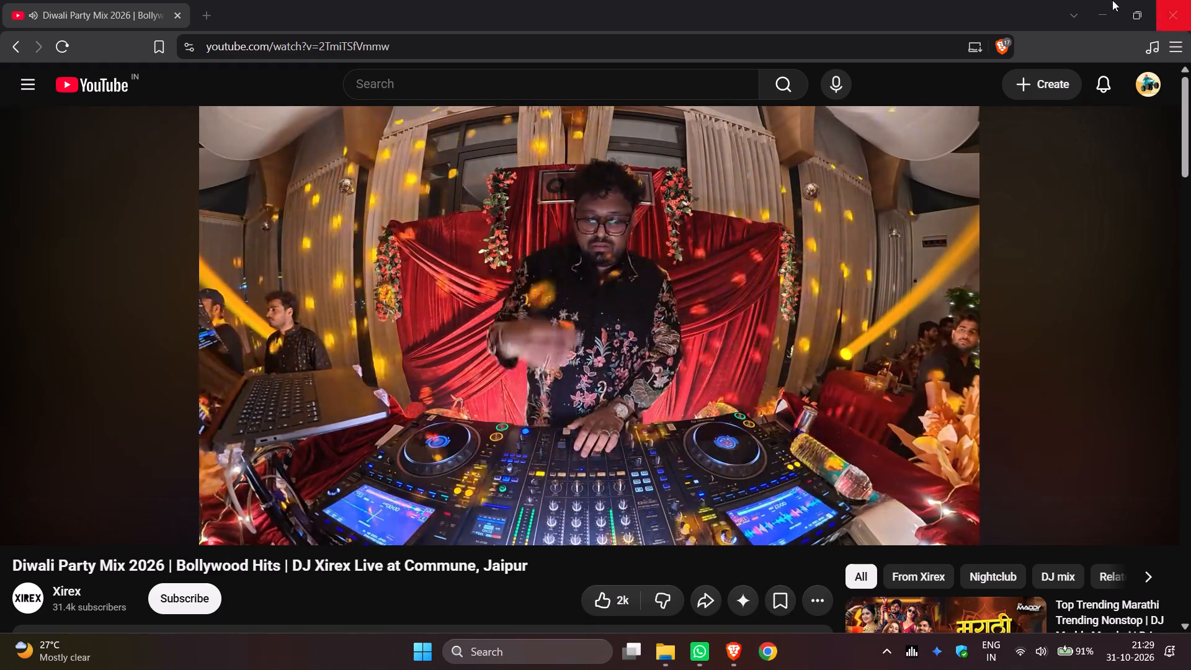
Return to File Explorer and copy the Final PJ Word document from the Project Report folder to the desktop.
click(1100, 0)
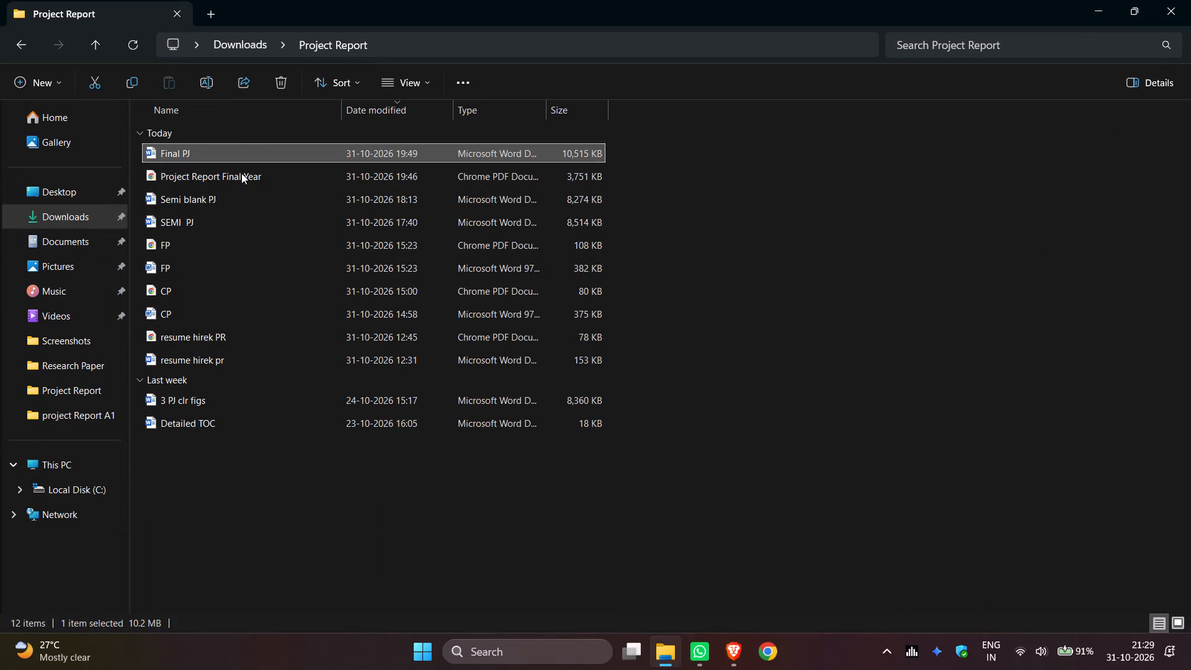
click(793, 433)
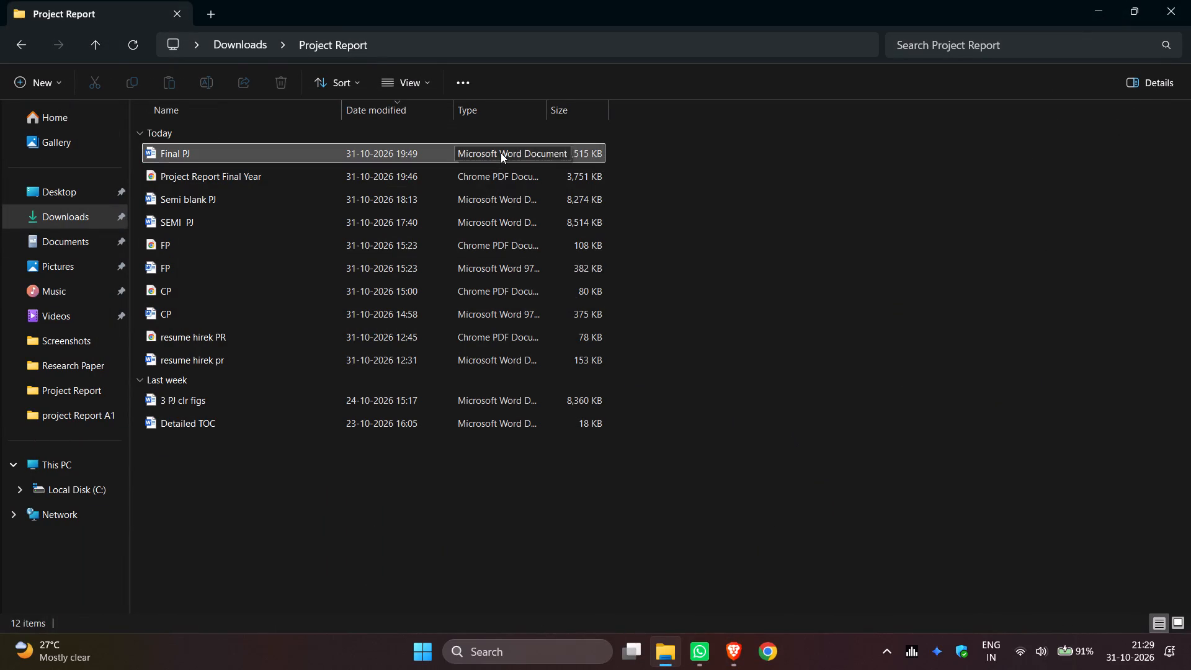
click(501, 153)
key(ctrl+c)
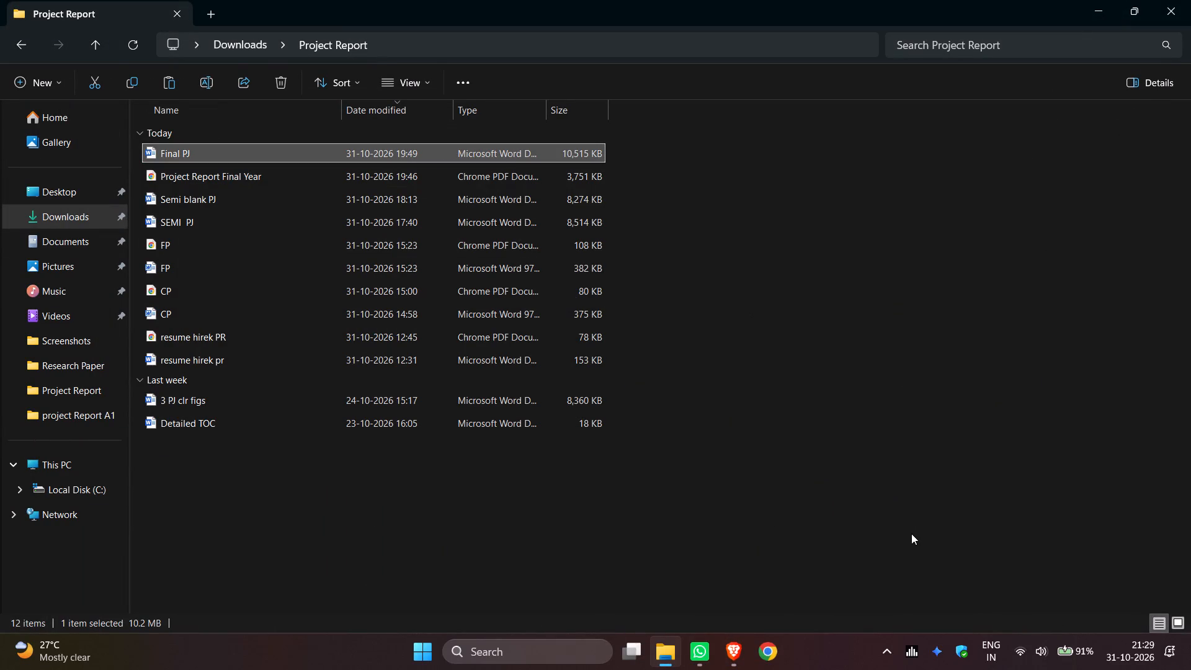
click(1099, 2)
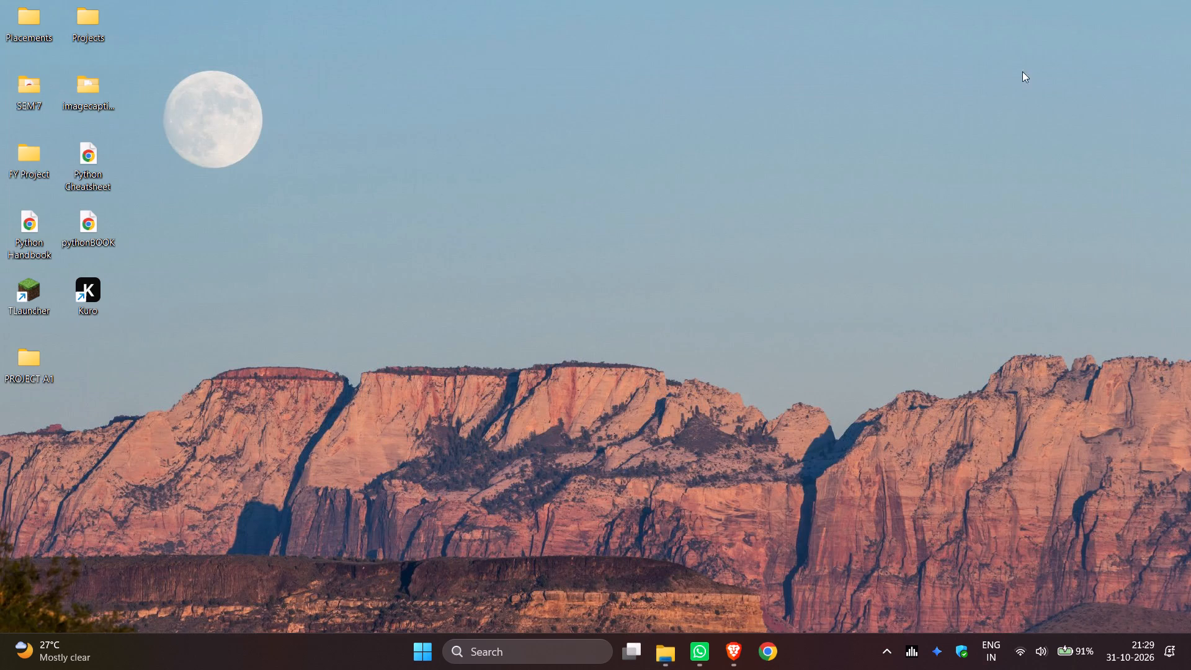
double_click(419, 322)
click(588, 169)
key(ctrl+v)
Rename the desktop copy of the Final PJ document as 1.
click(29, 444)
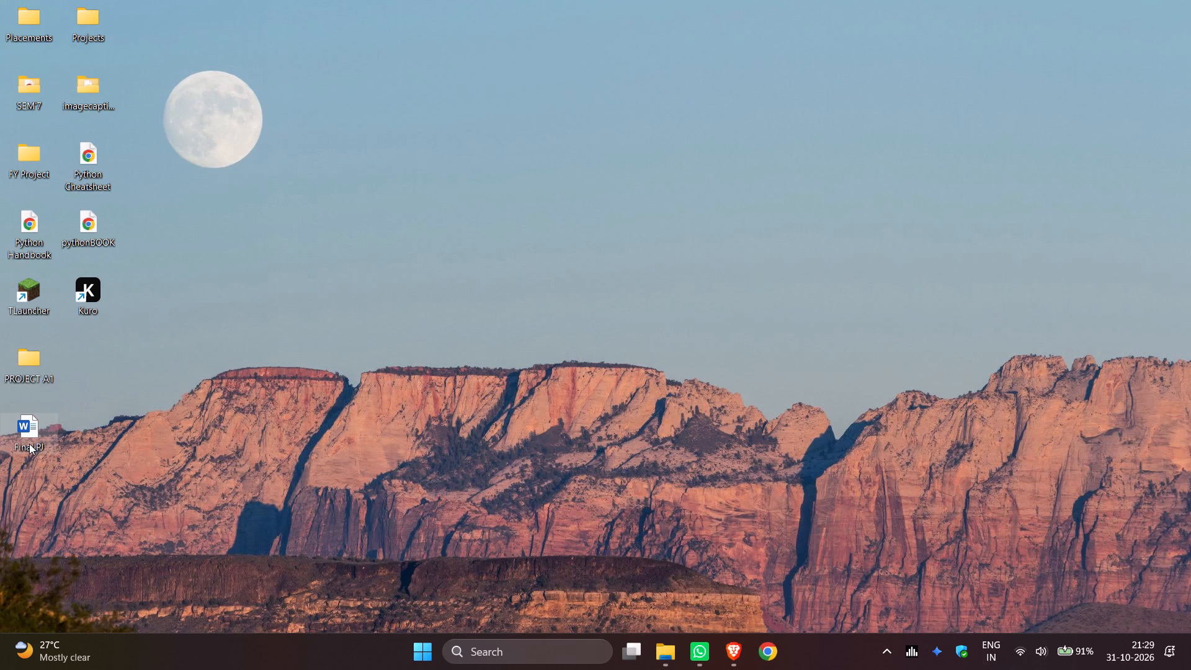
key(1)
key(Return)
Open document 1 from the desktop in Word, close the Navigation pane and enable editing.
key(Return)
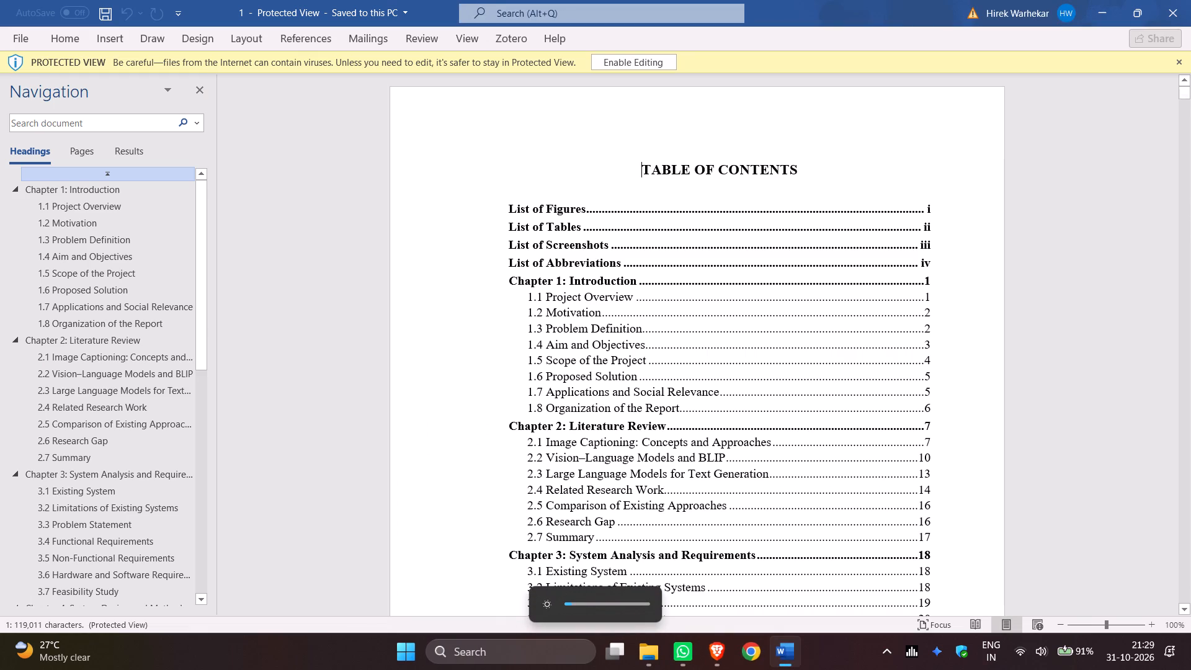
click(200, 88)
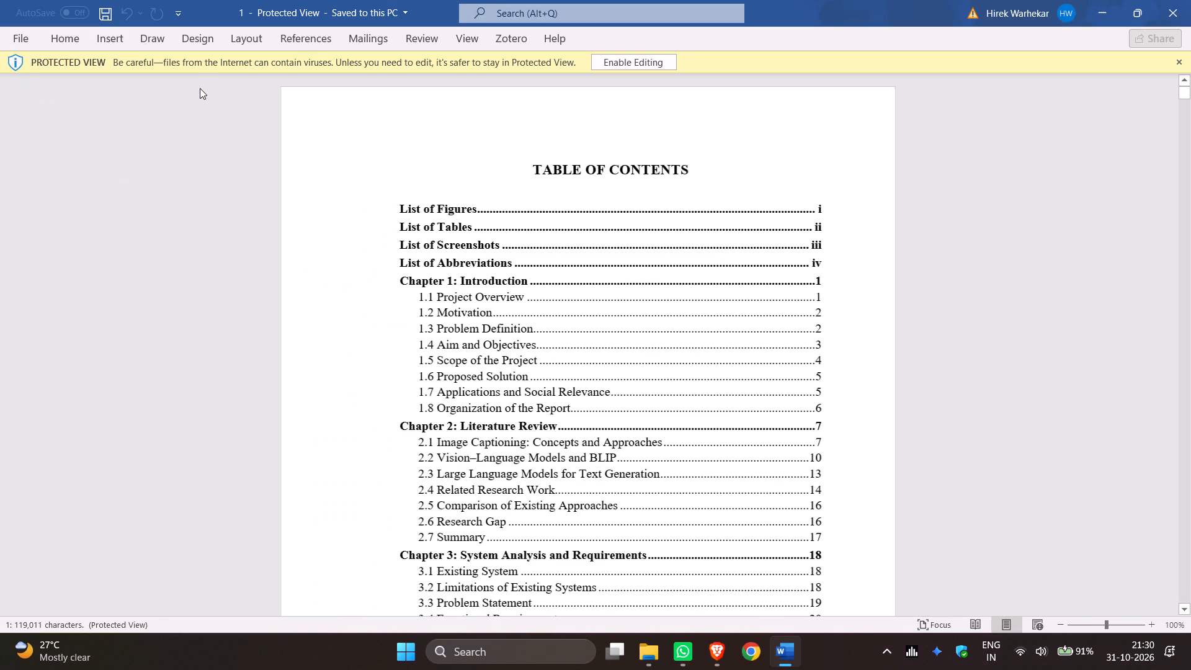
click(635, 59)
Look through the report's front matter, from the table of contents to the start of Chapter 1: Introduction.
scroll(782, 275, down, 4)
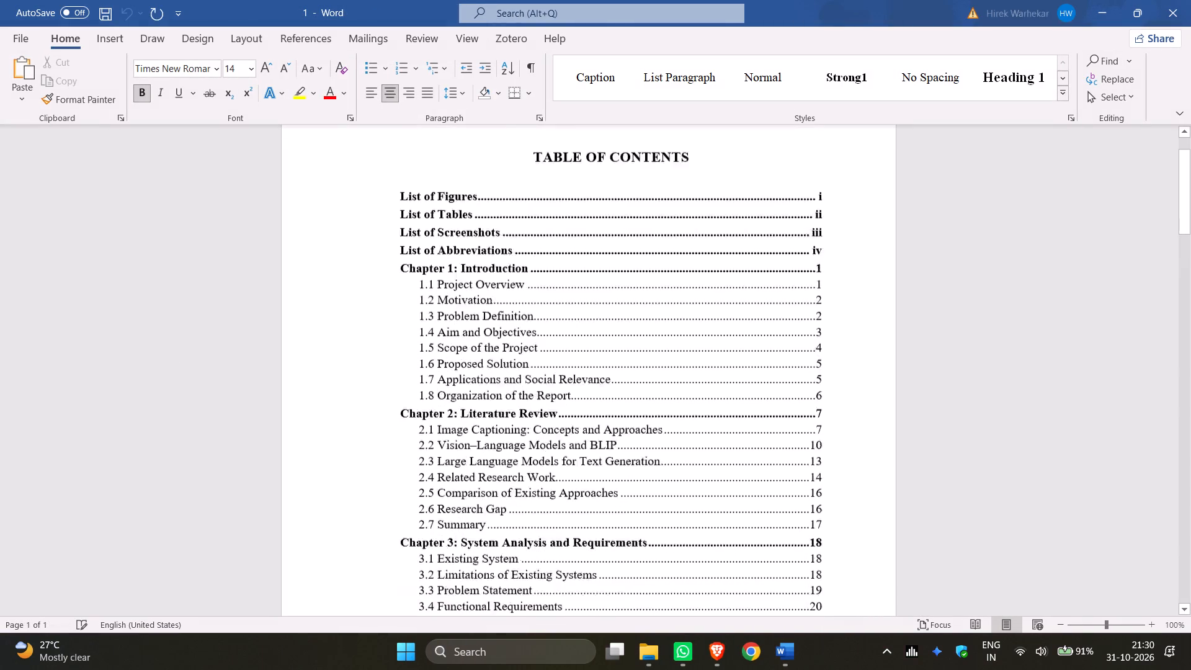
scroll(782, 275, down, 11)
scroll(782, 275, down, 20)
scroll(782, 275, down, 2)
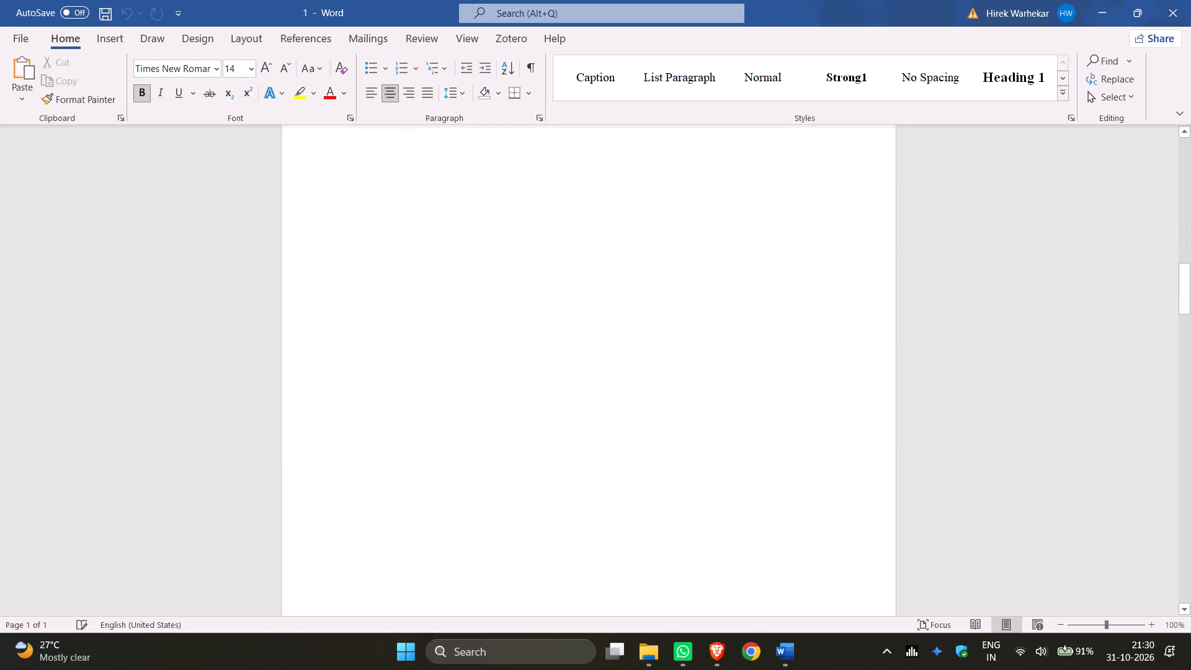
scroll(782, 275, down, 4)
scroll(782, 275, down, 17)
scroll(783, 274, down, 19)
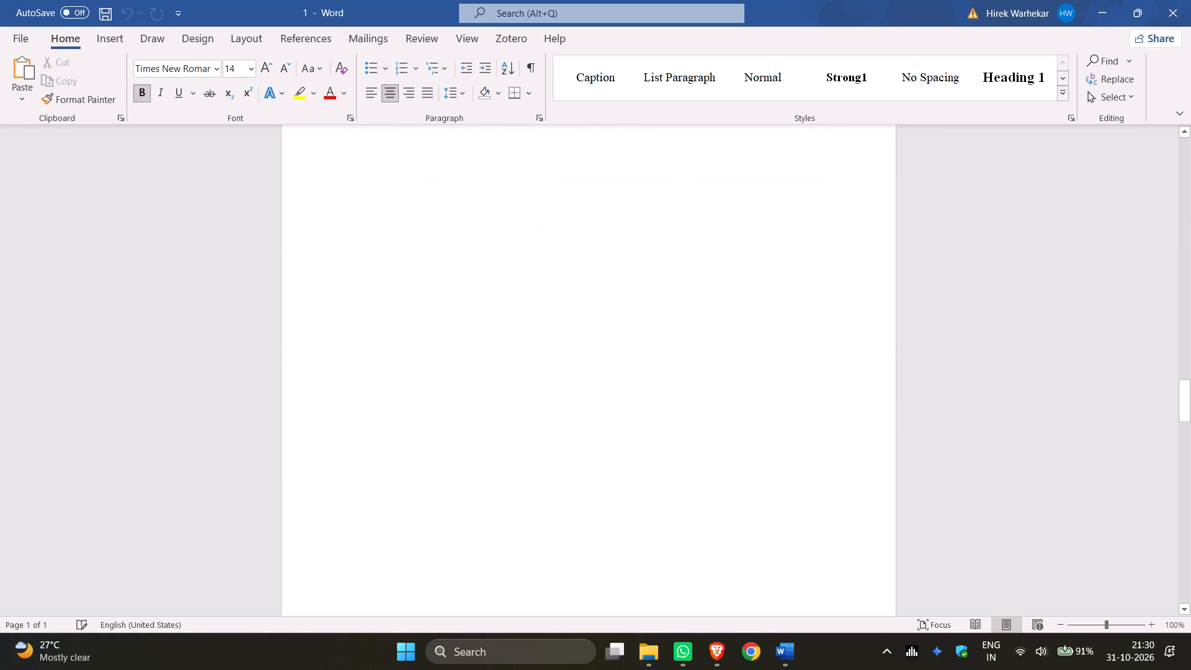
scroll(784, 272, down, 16)
scroll(785, 269, down, 20)
scroll(785, 269, down, 4)
scroll(787, 267, down, 20)
scroll(787, 267, down, 20)
scroll(787, 267, down, 7)
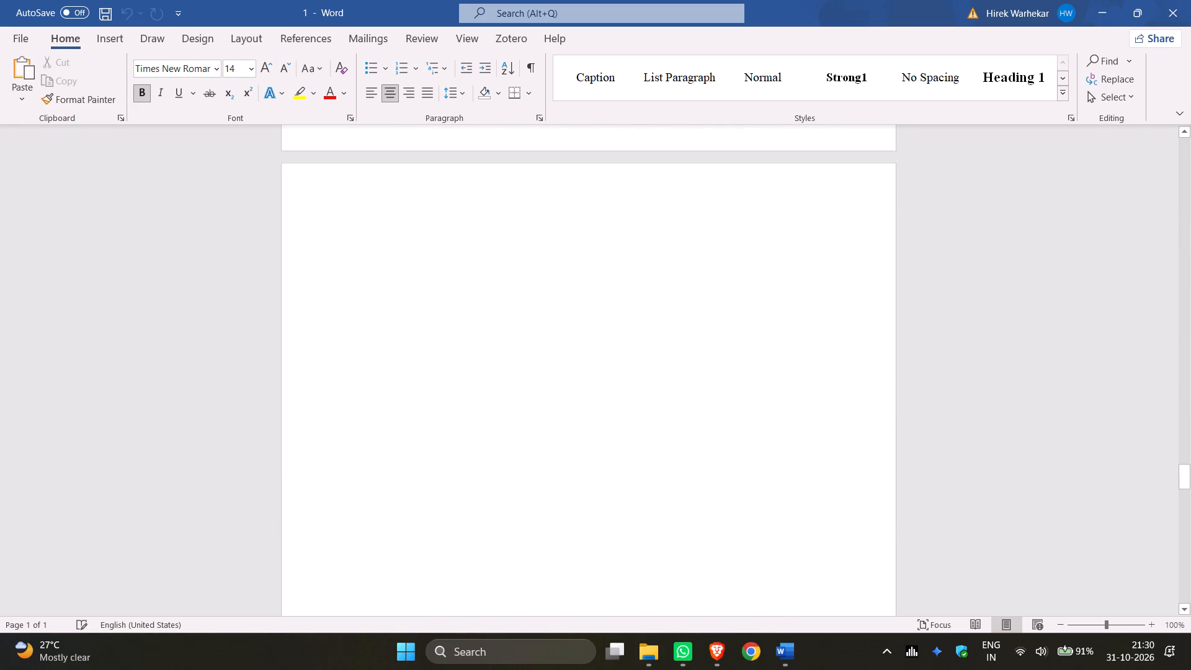
scroll(787, 262, down, 20)
scroll(787, 262, down, 11)
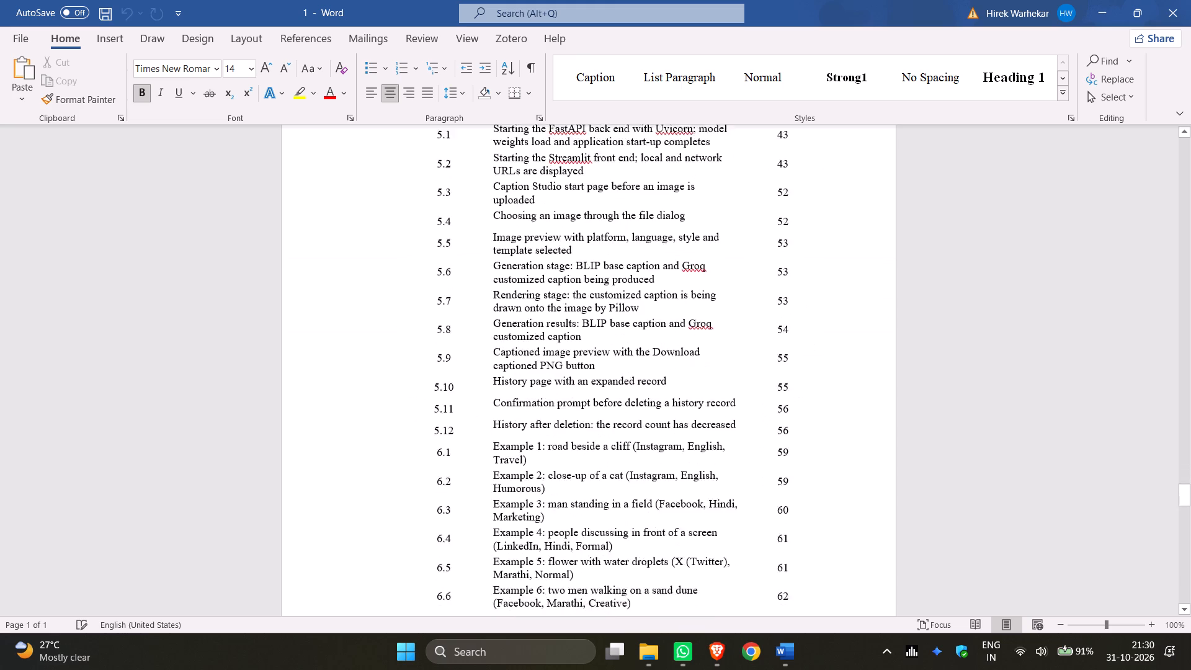
scroll(787, 262, down, 20)
scroll(787, 262, down, 20)
scroll(787, 262, down, 3)
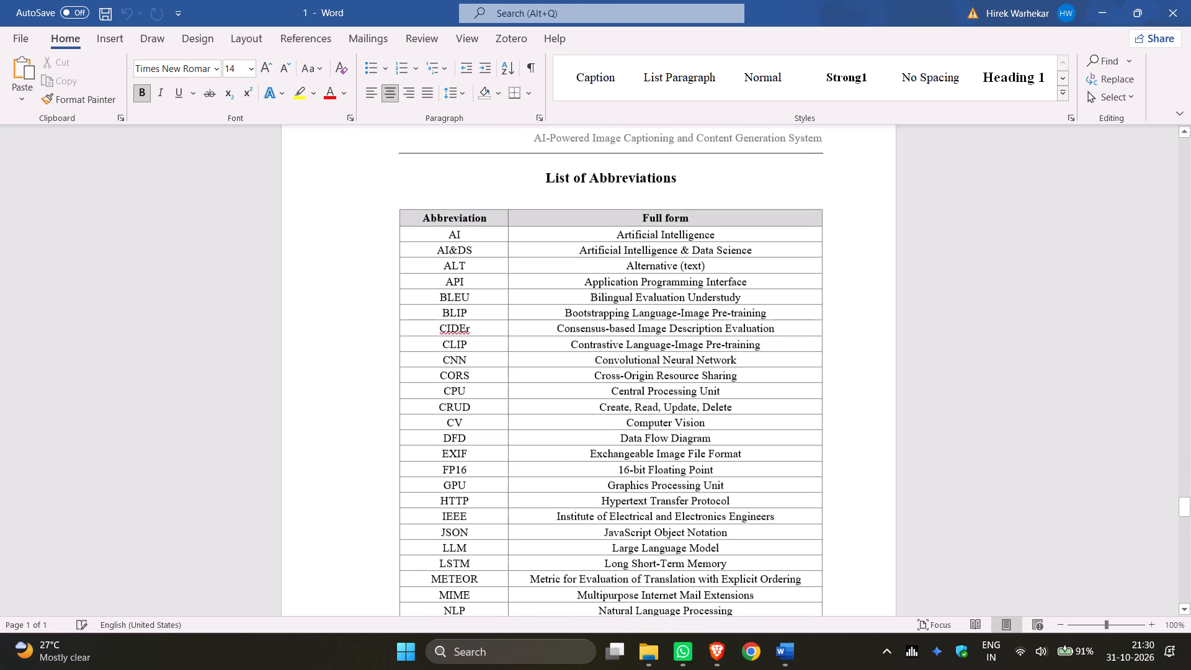
scroll(790, 254, down, 20)
scroll(790, 254, down, 20)
scroll(790, 254, down, 3)
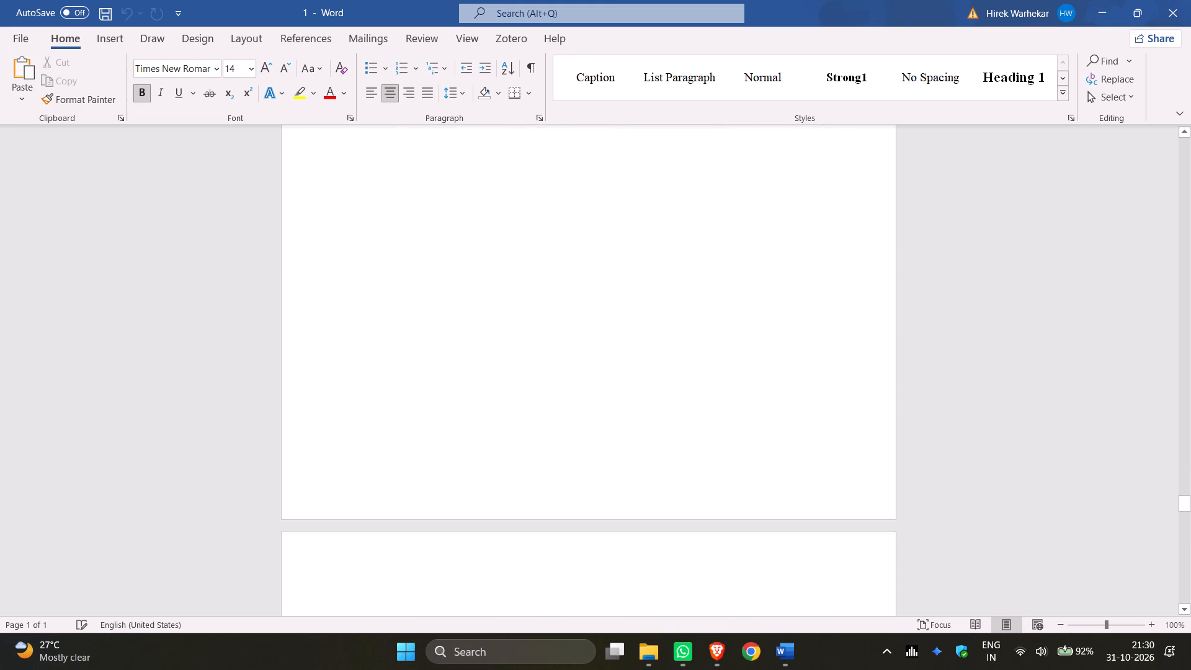
scroll(791, 254, down, 8)
scroll(791, 254, down, 17)
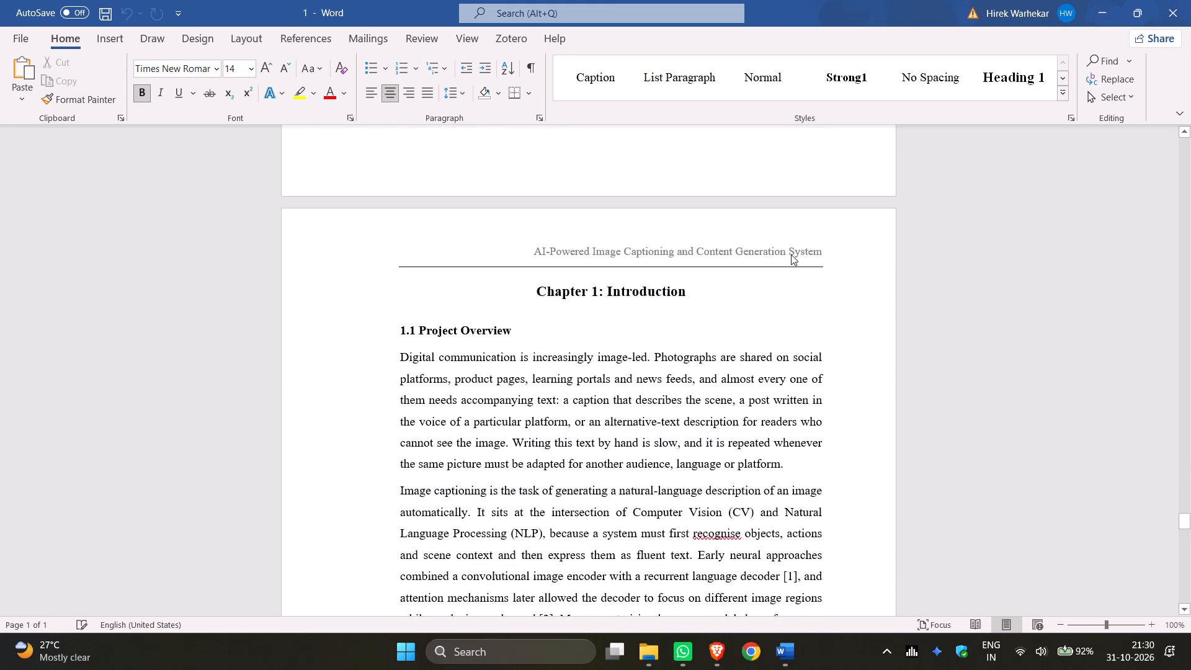
scroll(791, 254, up, 3)
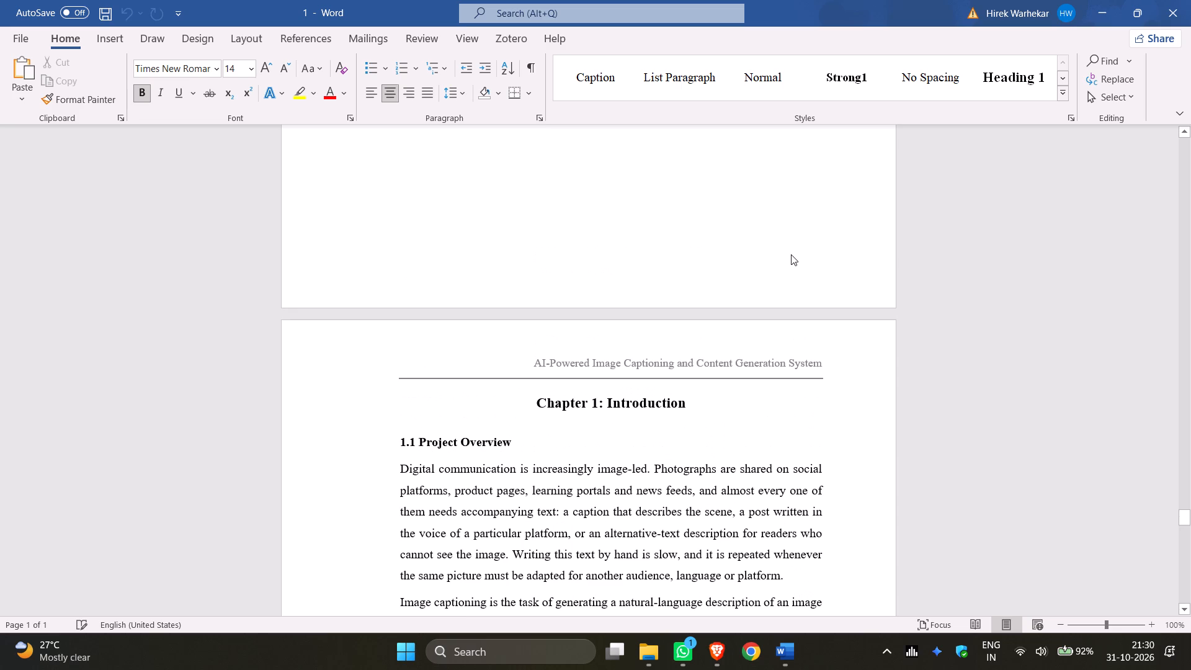
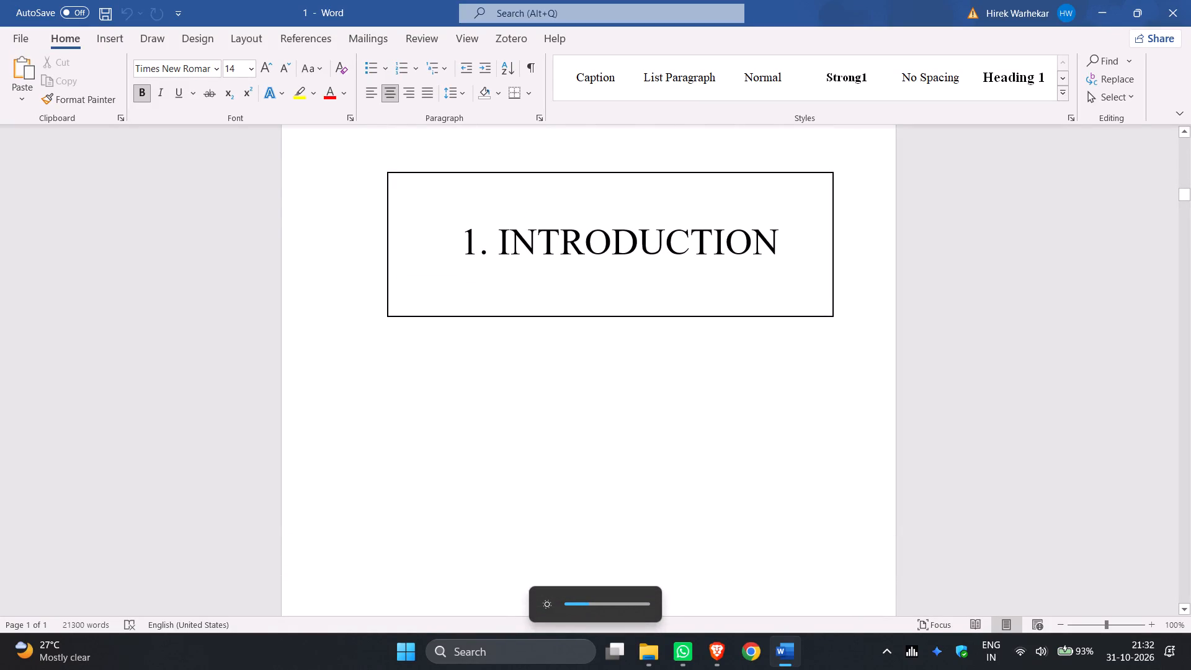
Look through Chapter 1: Introduction, from its title page through the final section to the blank area before the Chapter 2 title page.
scroll(663, 441, down, 11)
scroll(663, 441, up, 12)
scroll(663, 441, down, 13)
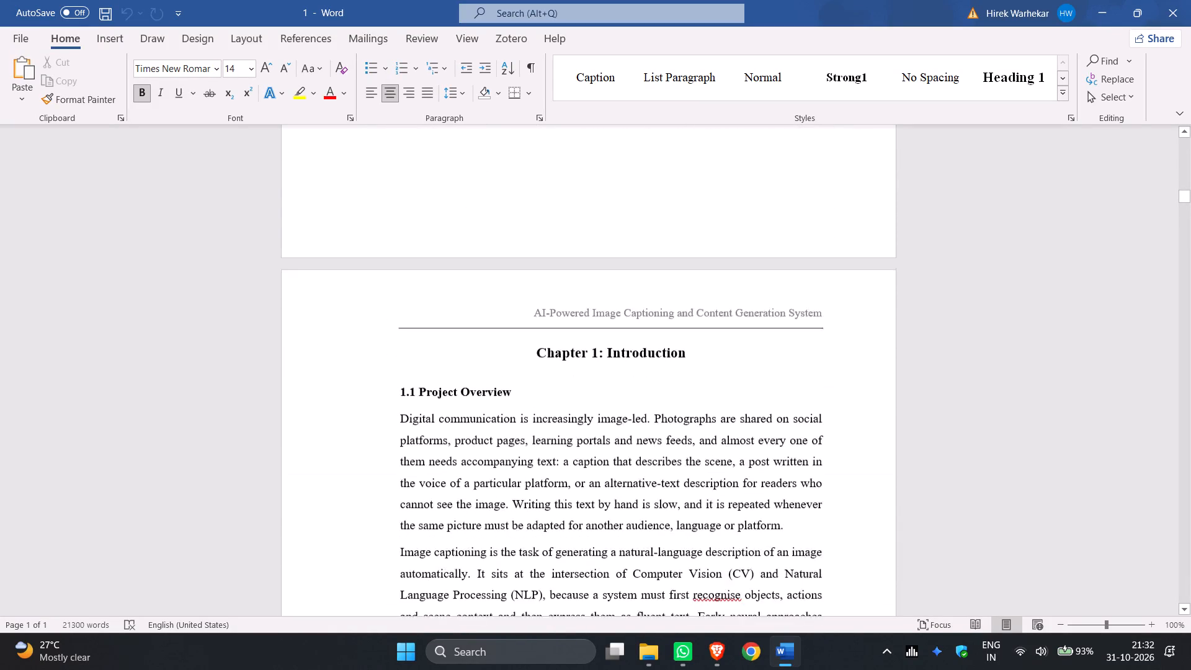
scroll(663, 441, up, 5)
scroll(663, 441, down, 9)
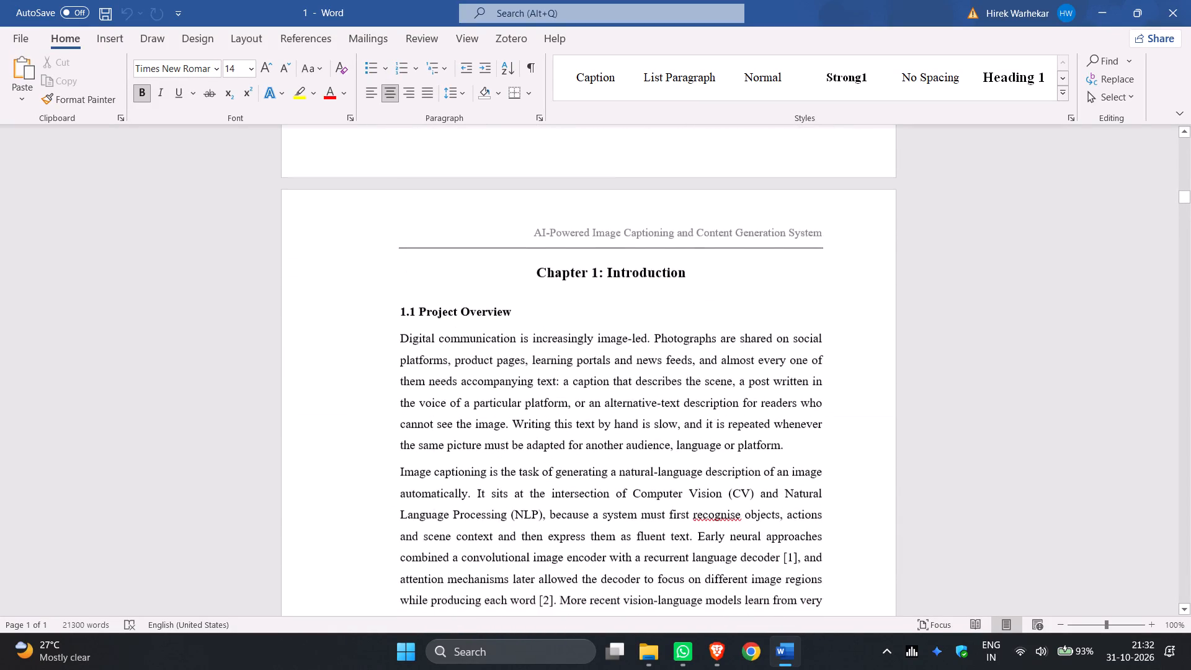
scroll(663, 441, down, 17)
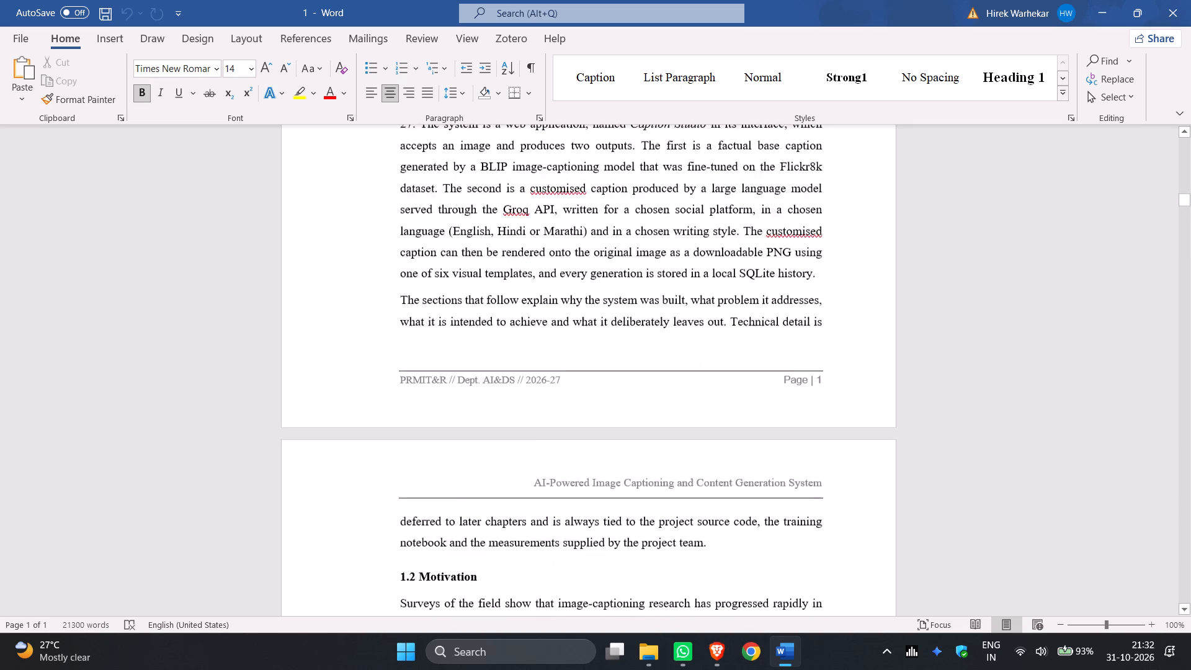
scroll(663, 441, down, 16)
scroll(664, 441, down, 10)
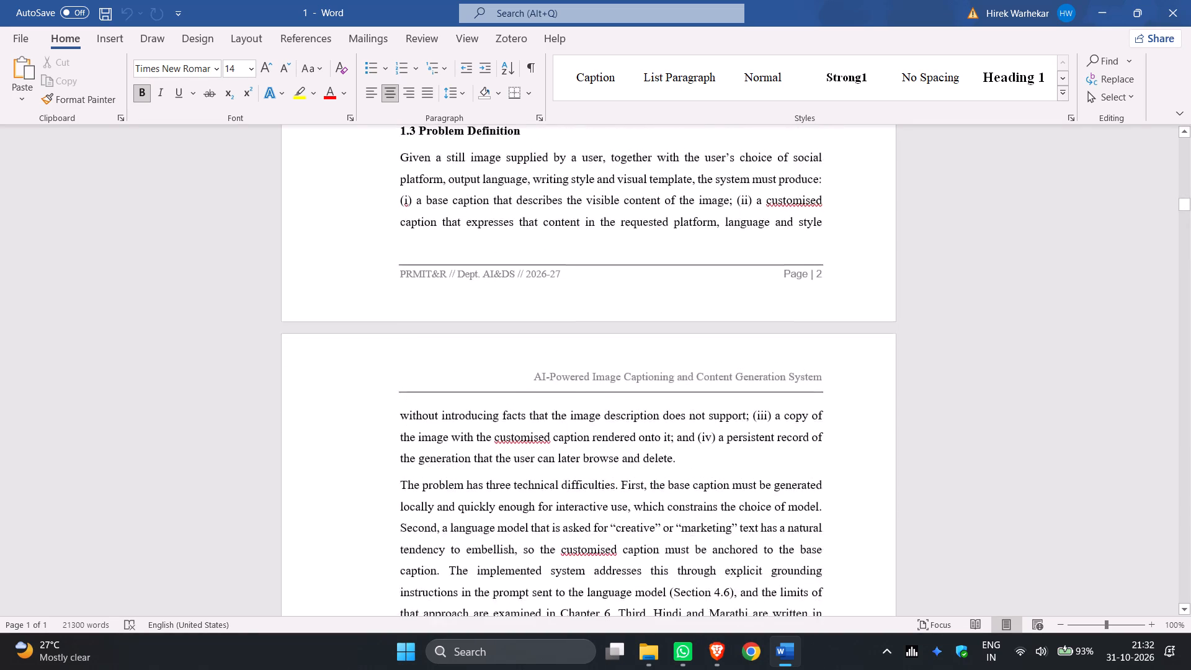
scroll(664, 441, down, 13)
scroll(664, 442, down, 16)
scroll(664, 443, down, 8)
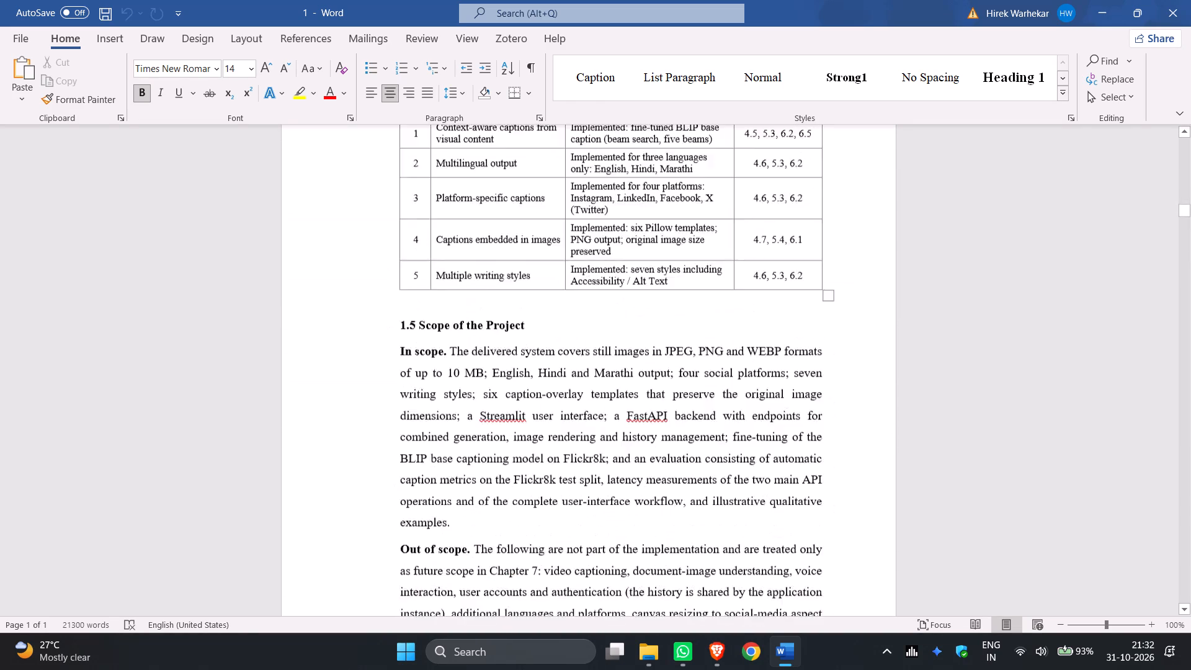
scroll(664, 444, down, 17)
scroll(664, 445, down, 8)
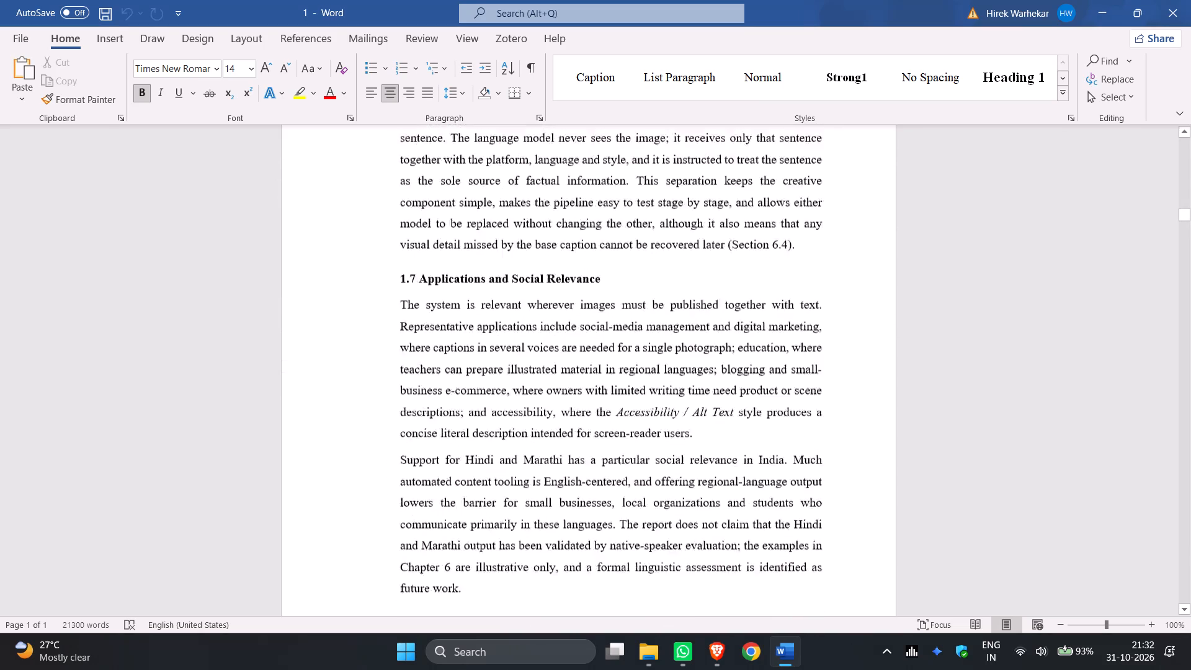
scroll(664, 445, down, 14)
scroll(662, 443, down, 7)
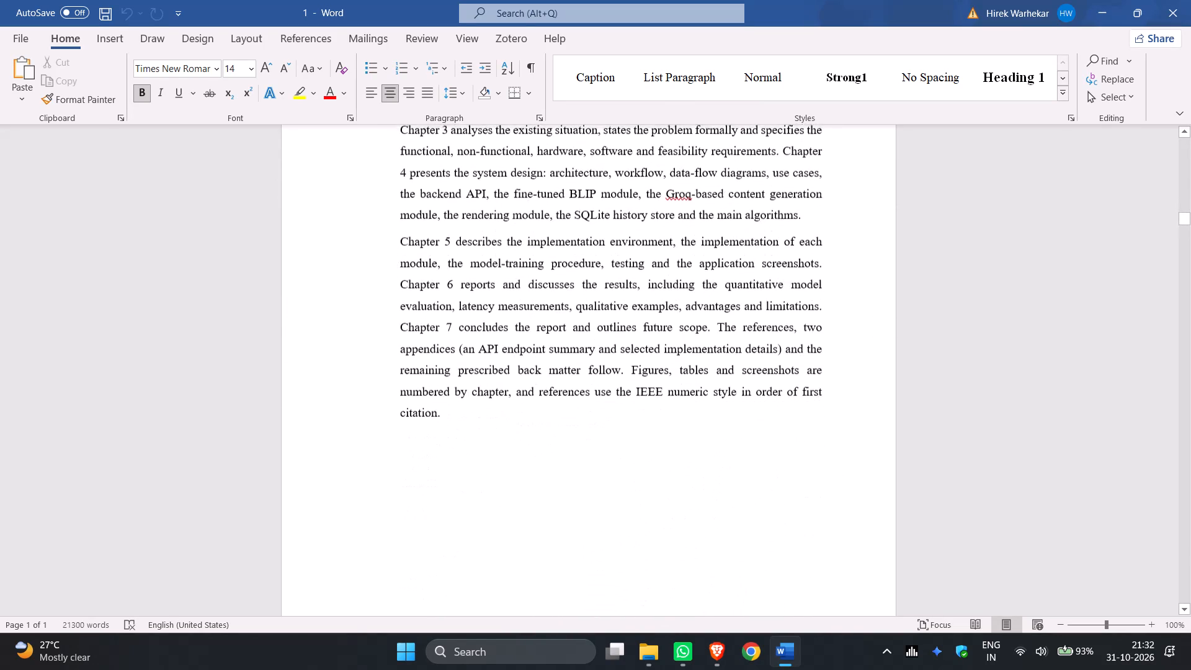
scroll(662, 444, down, 16)
scroll(661, 446, up, 4)
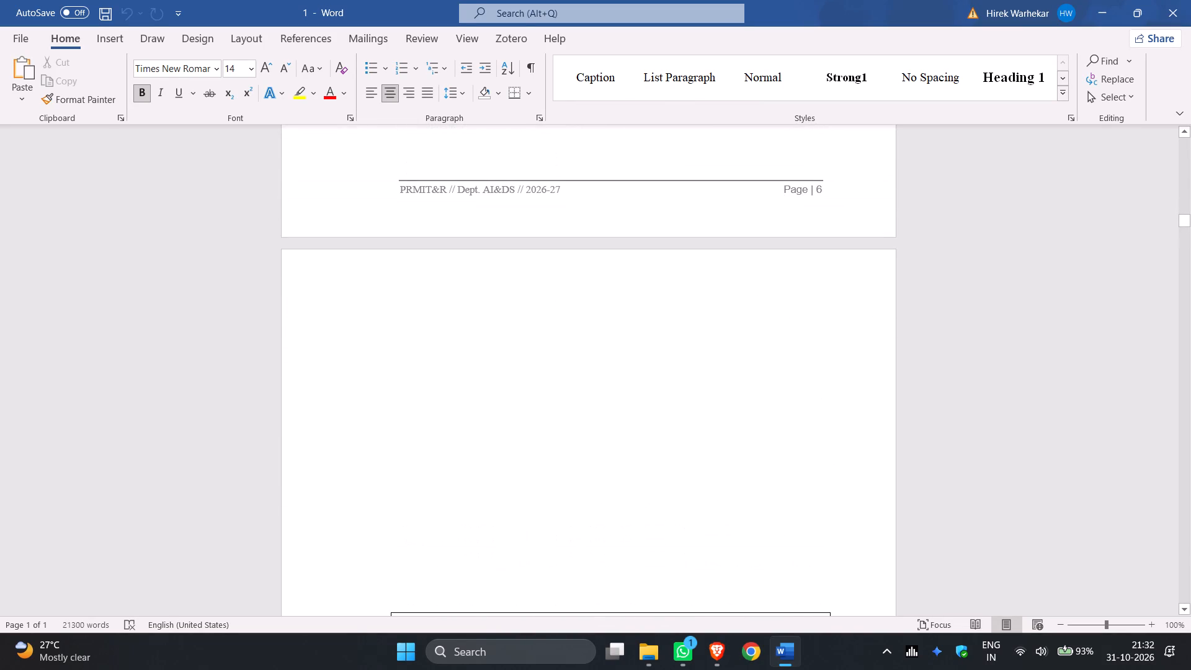
Delete all content from the Chapter 2: Literature Review heading through the Resumes page at the end of the document.
click(413, 321)
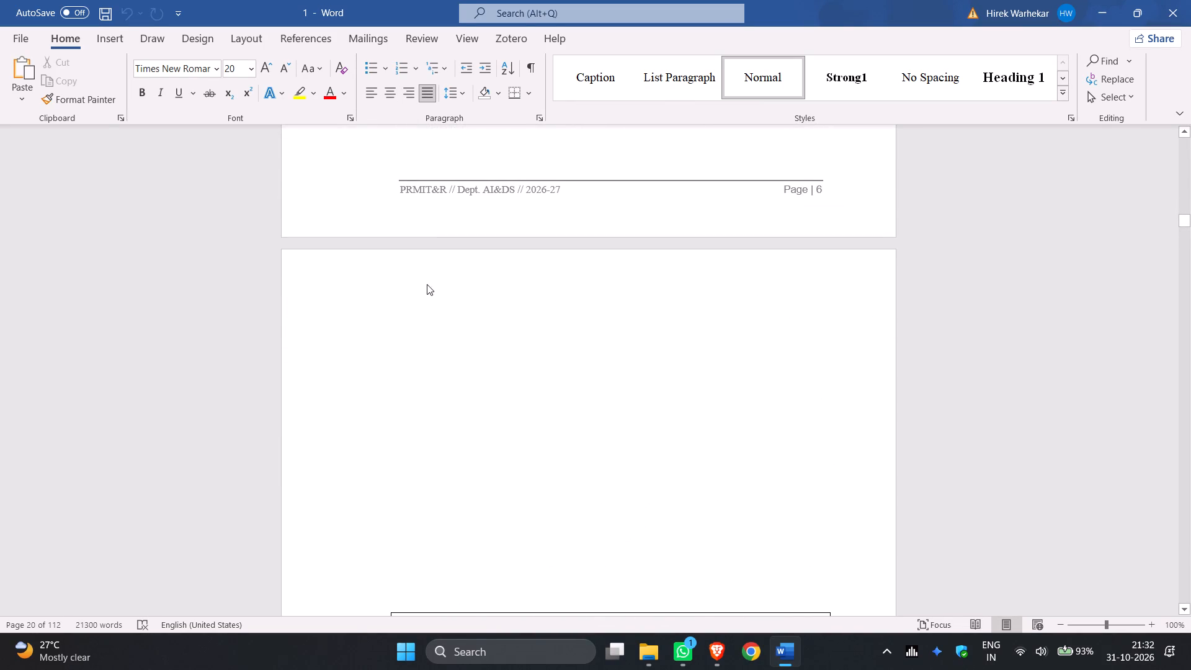
click(427, 284)
scroll(569, 365, down, 17)
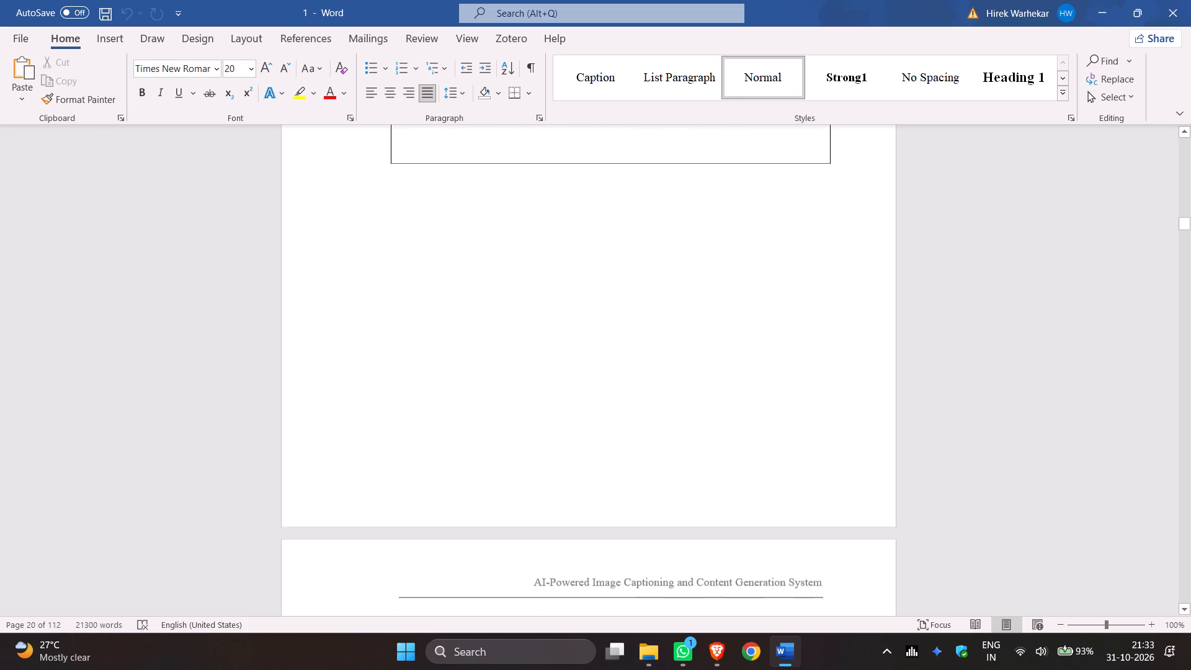
scroll(569, 365, down, 4)
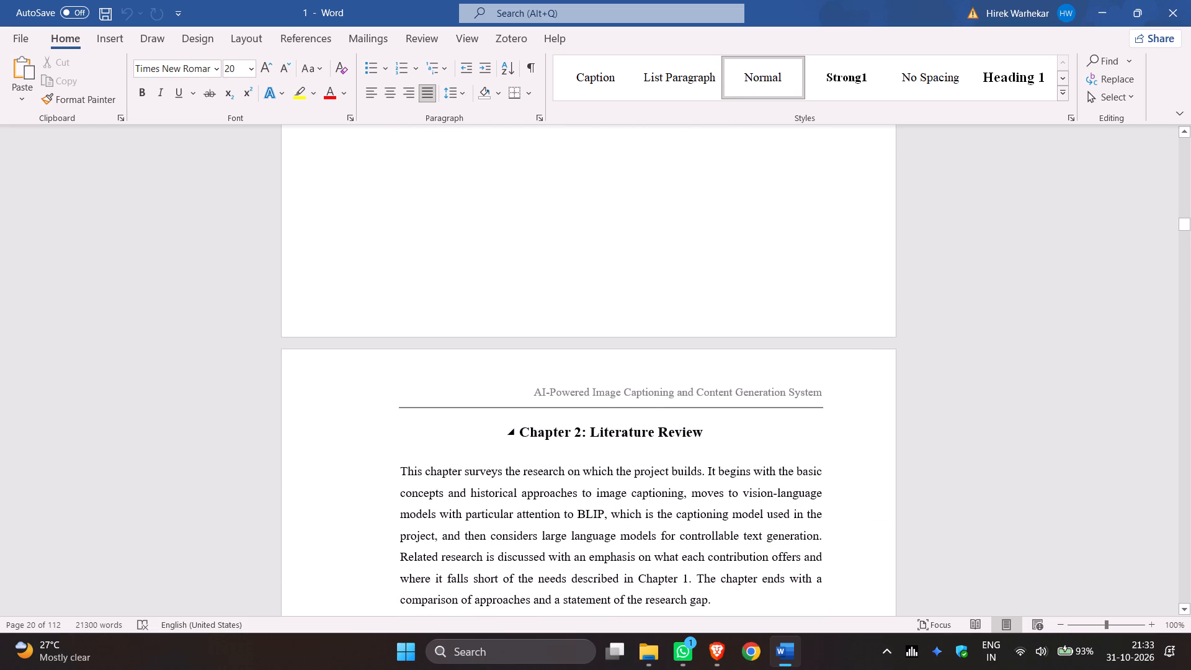
drag(521, 431, 764, 669)
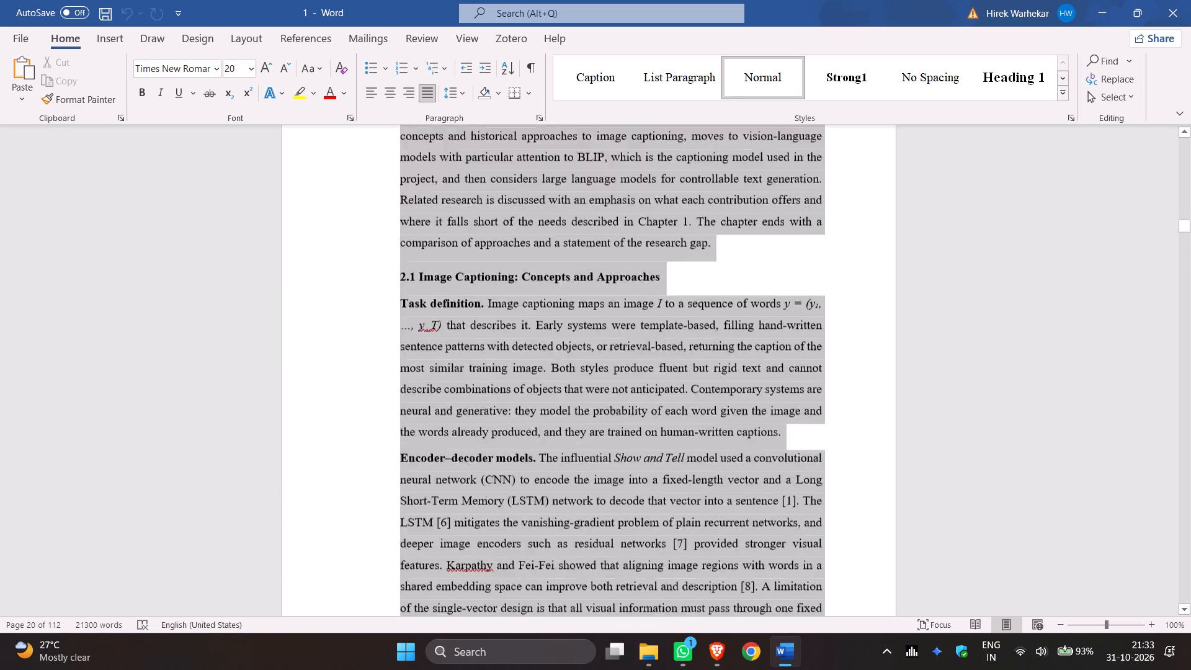
drag(764, 669, 765, 669)
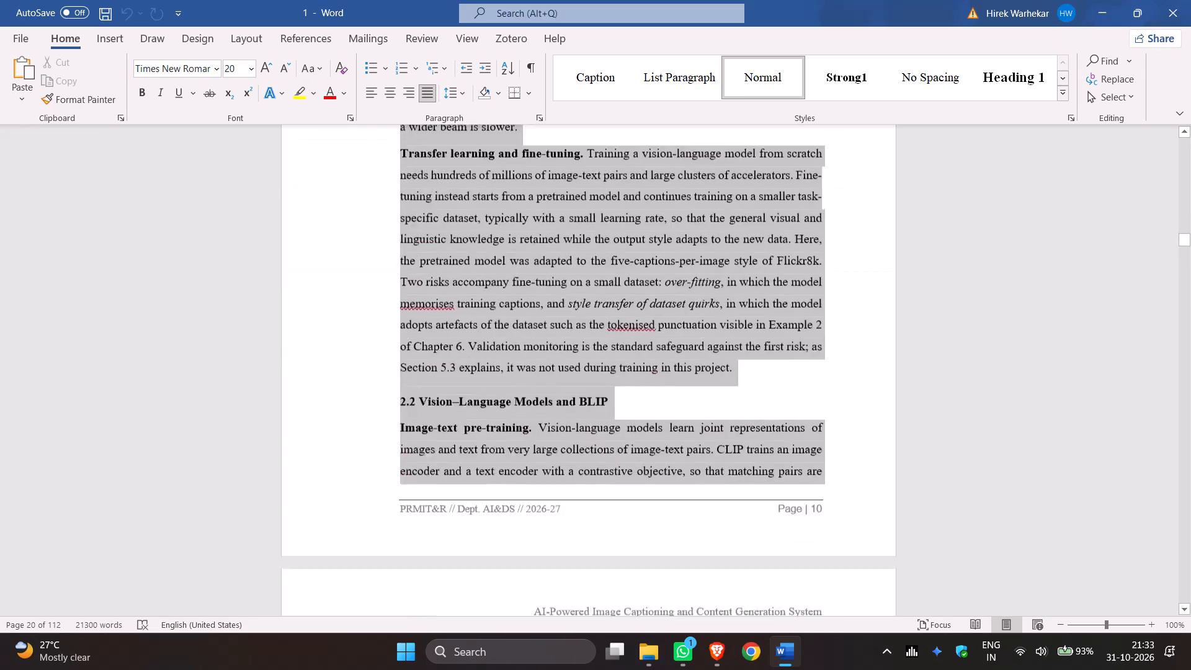
drag(765, 669, 770, 668)
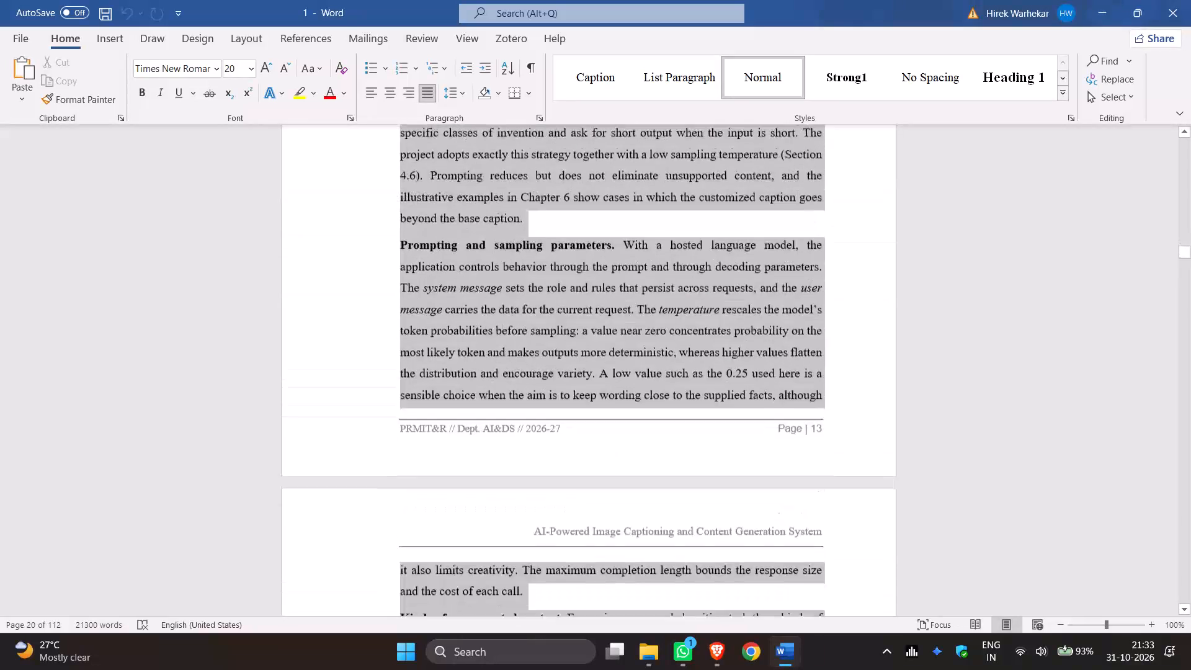
drag(770, 668, 773, 668)
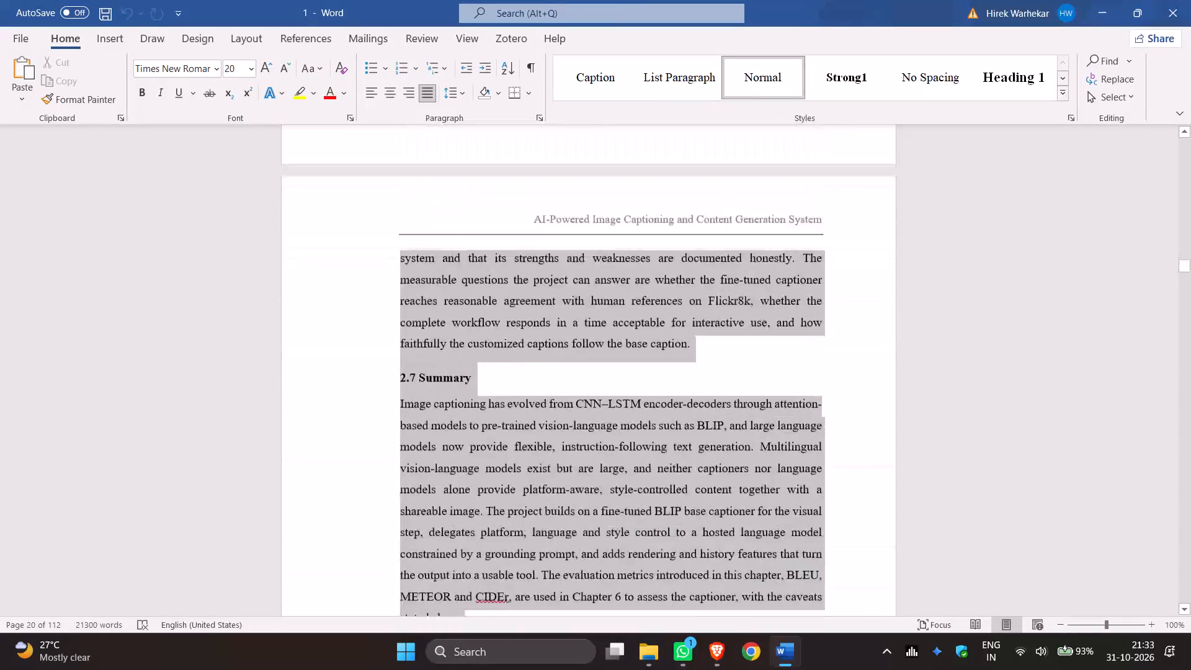
drag(773, 668, 774, 668)
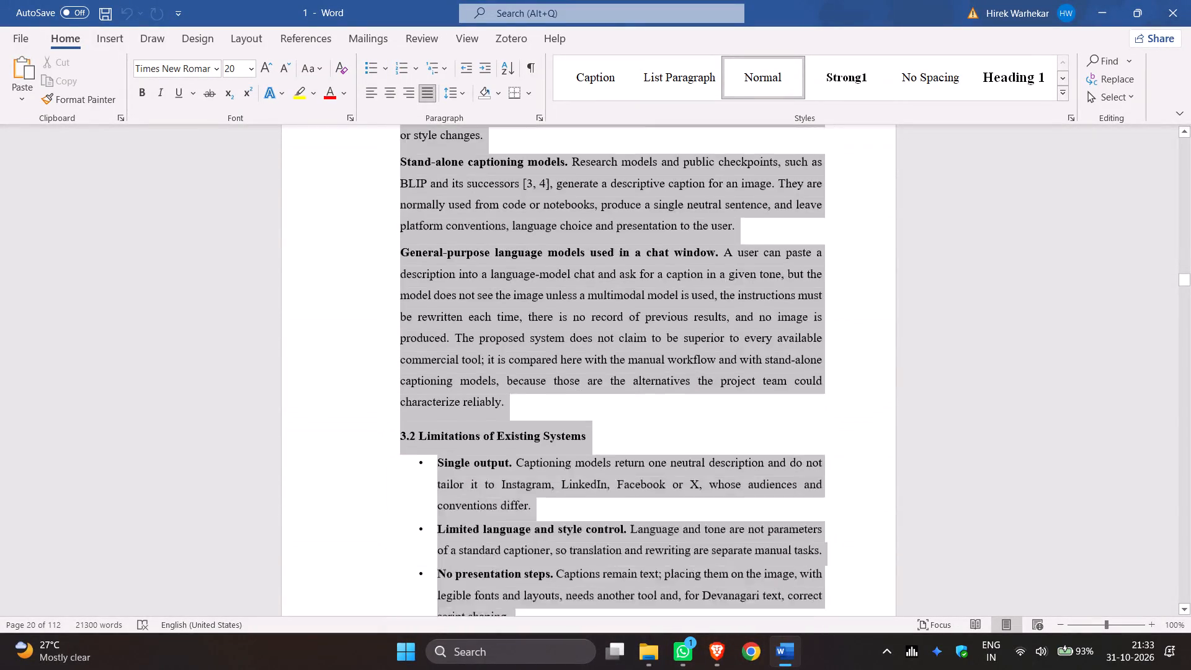
drag(774, 668, 777, 668)
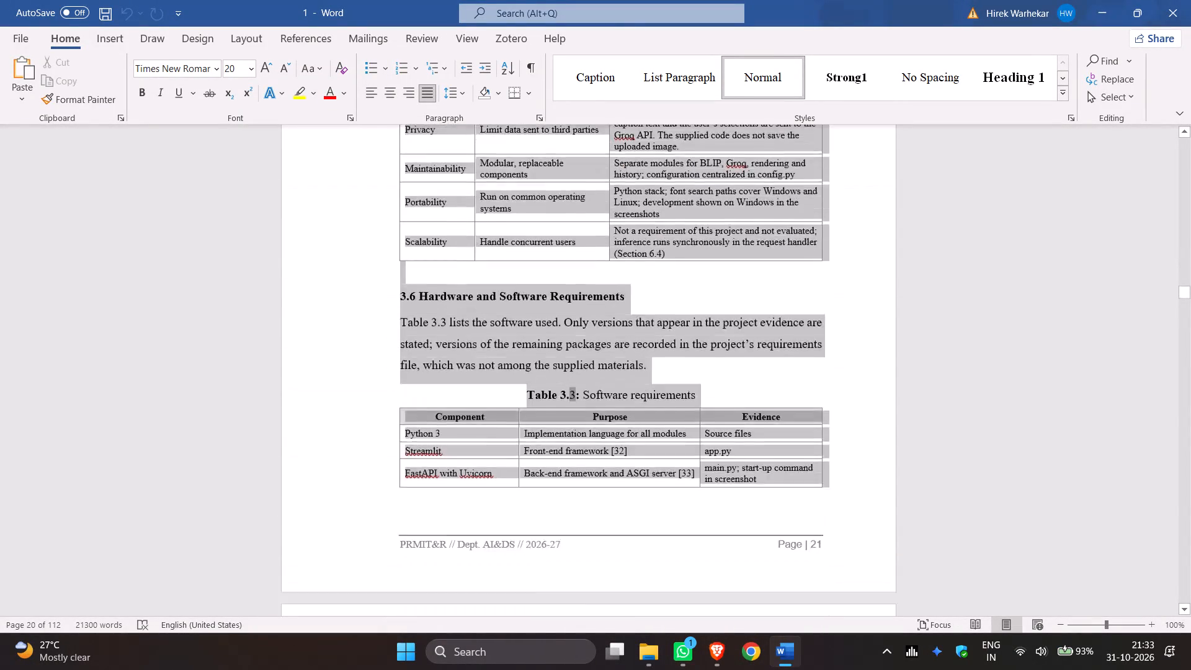
drag(777, 668, 777, 668)
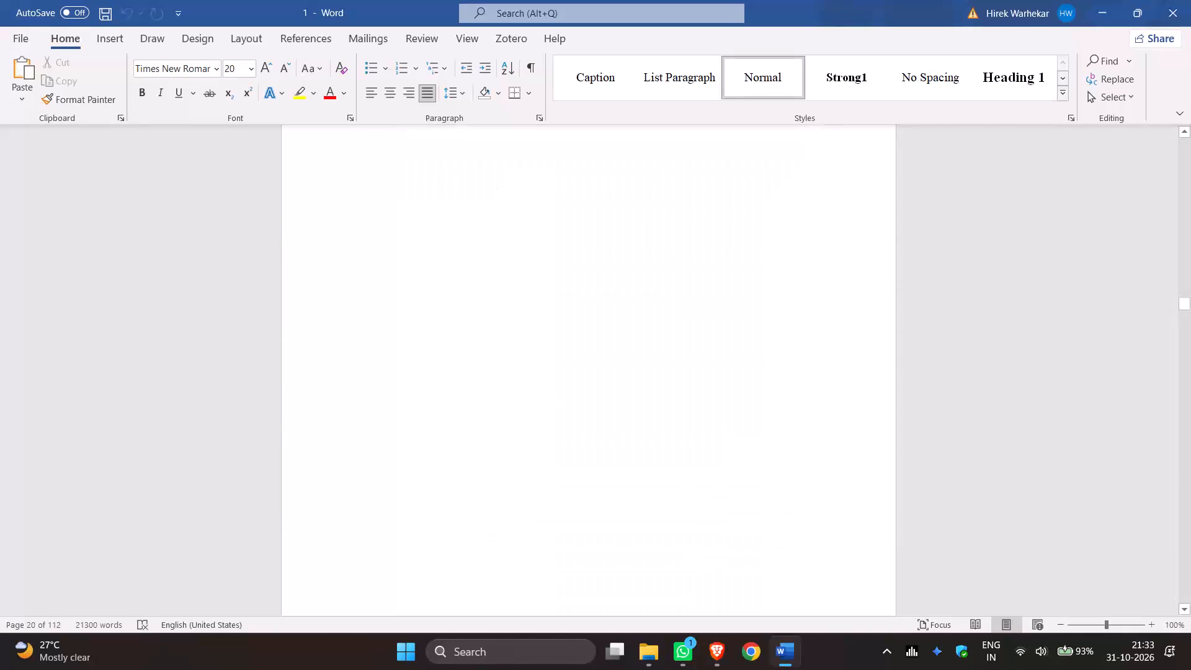
drag(777, 668, 780, 668)
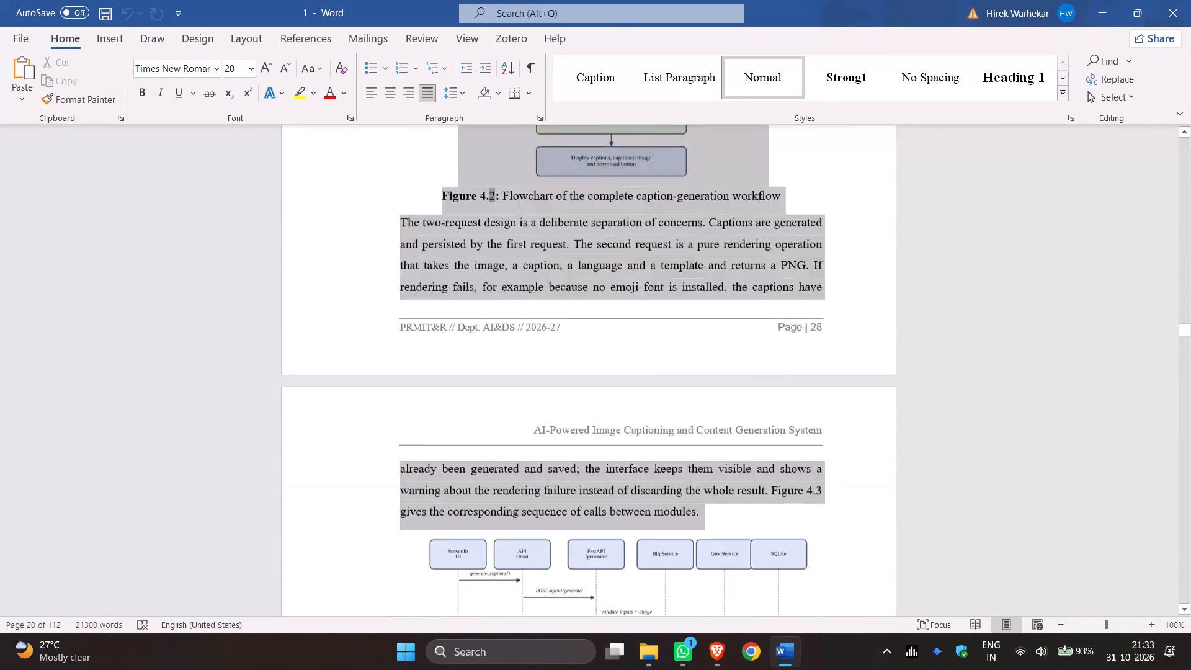
drag(780, 668, 781, 668)
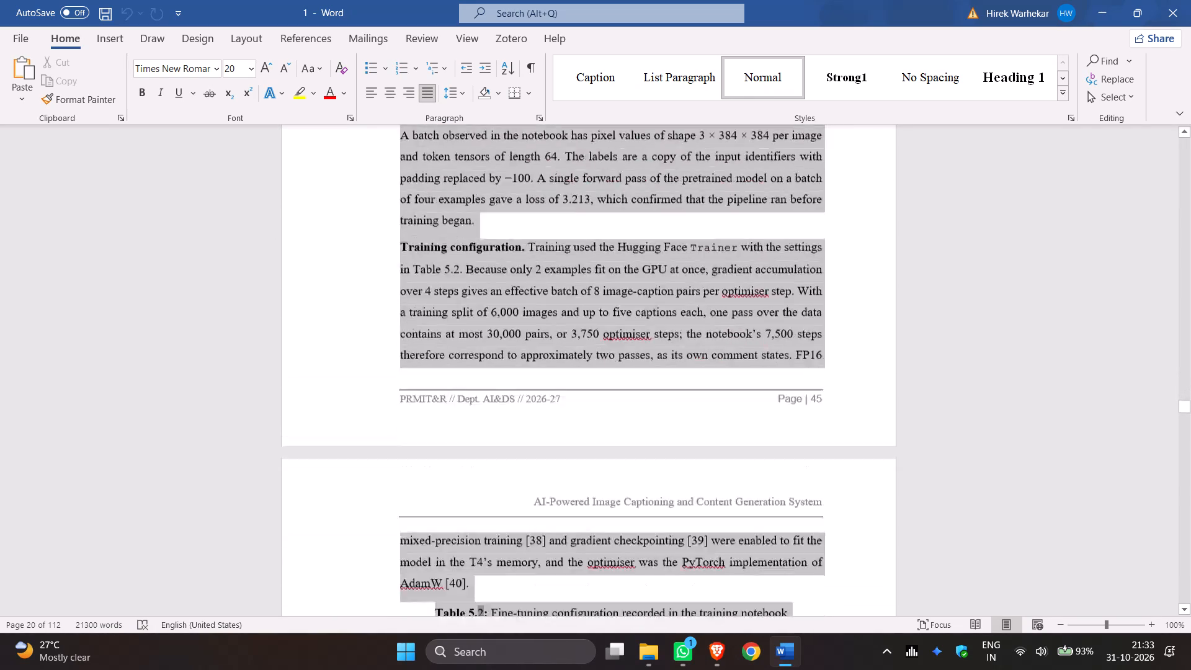
drag(781, 668, 783, 668)
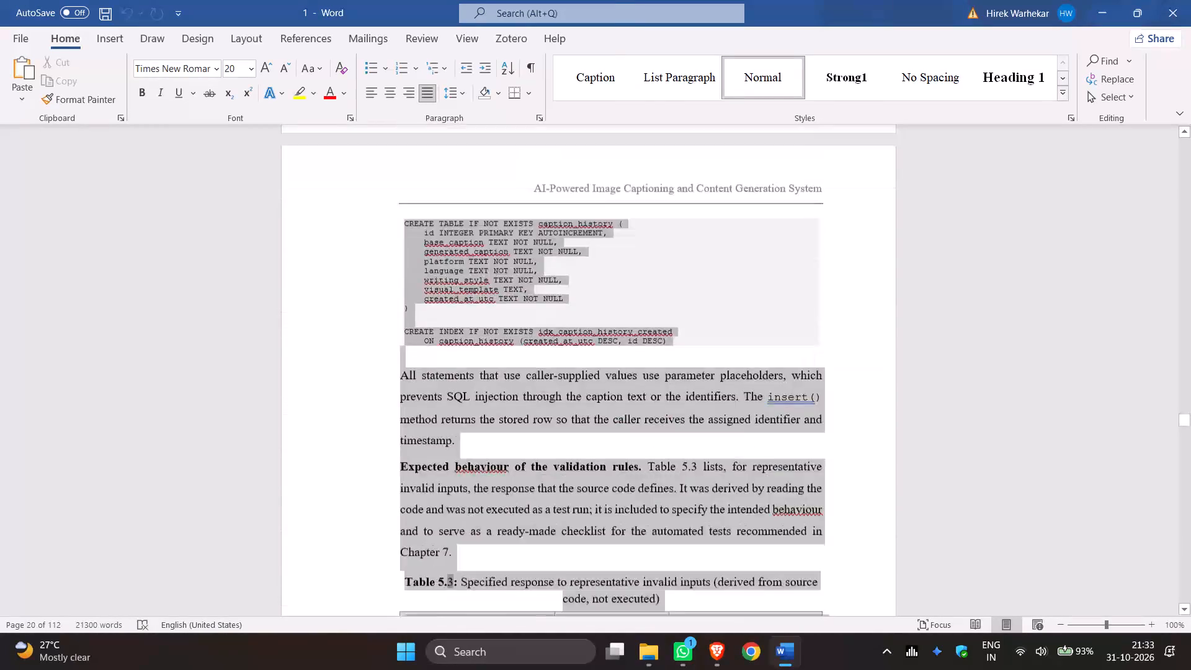
drag(783, 668, 785, 669)
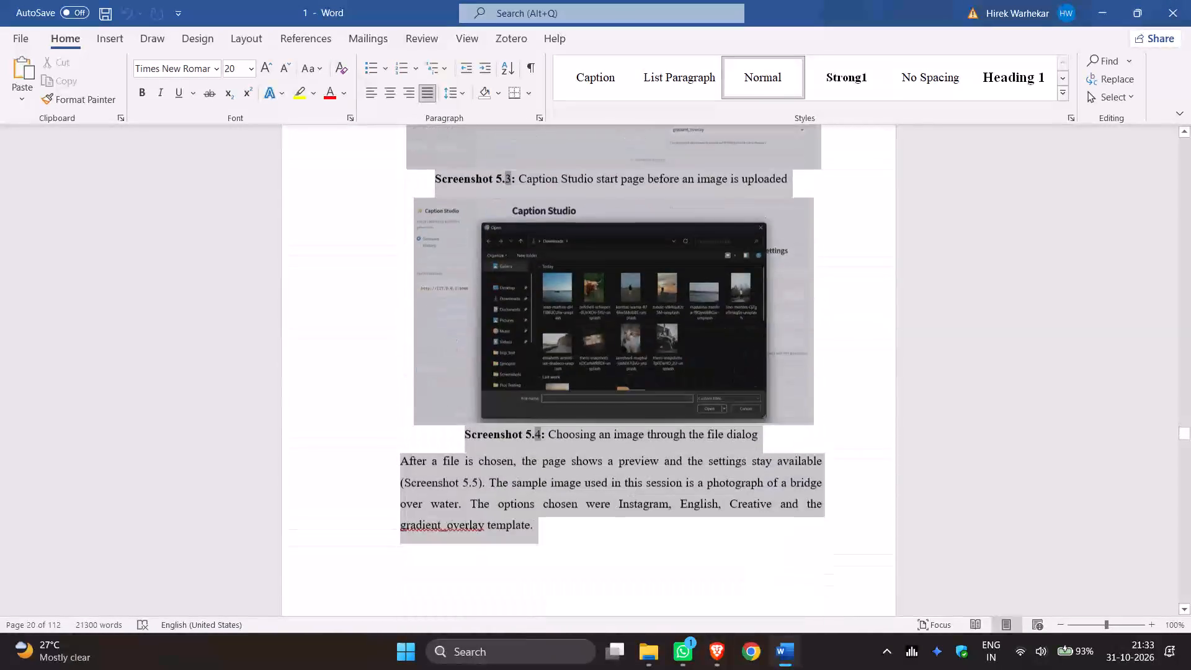
drag(785, 669, 787, 669)
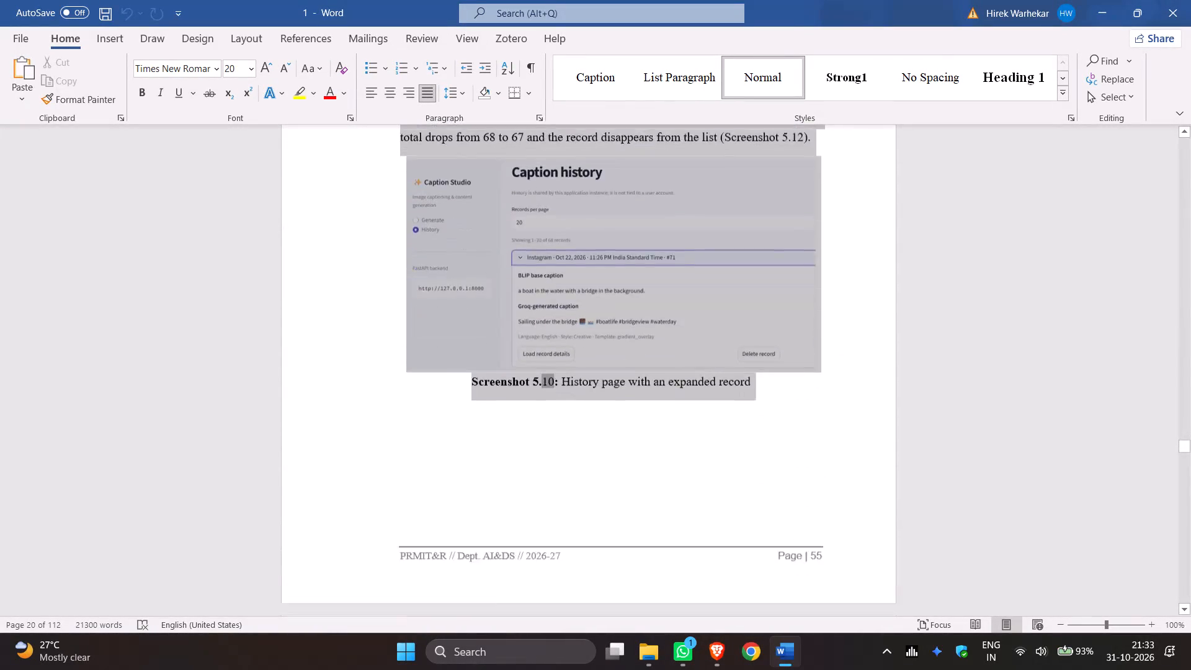
drag(787, 669, 788, 669)
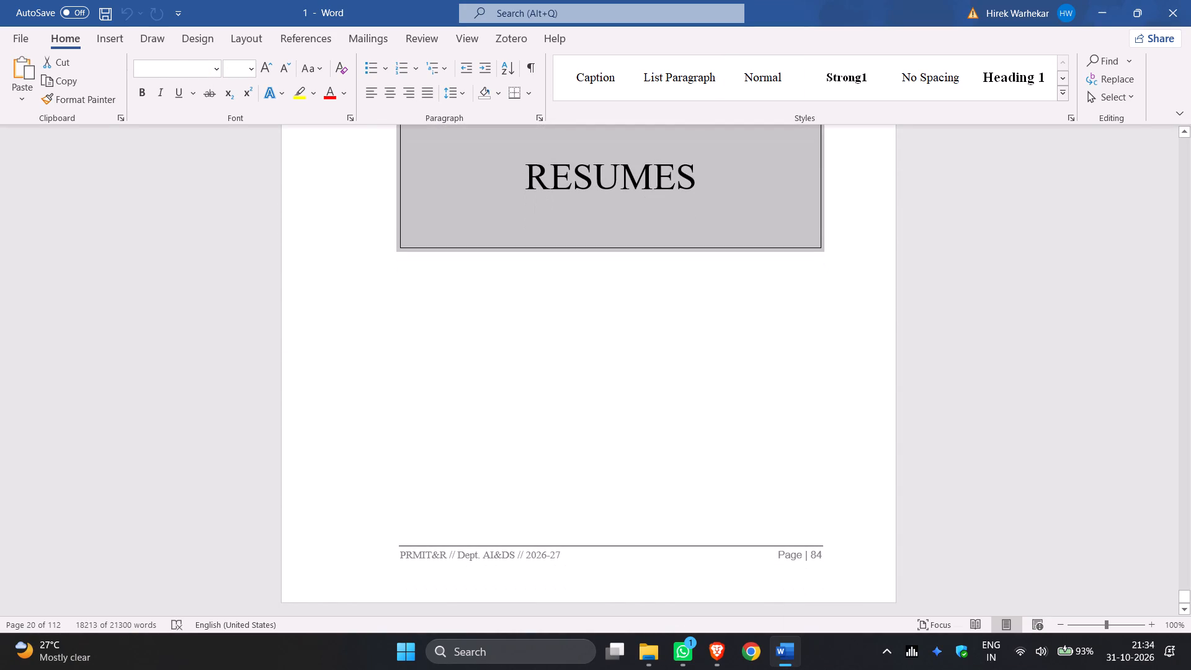
key(BackSpace)
Delete backward from the emptied Chapter 2 page, trimming the closing word of Chapter 1 to "citatio".
scroll(955, 437, up, 17)
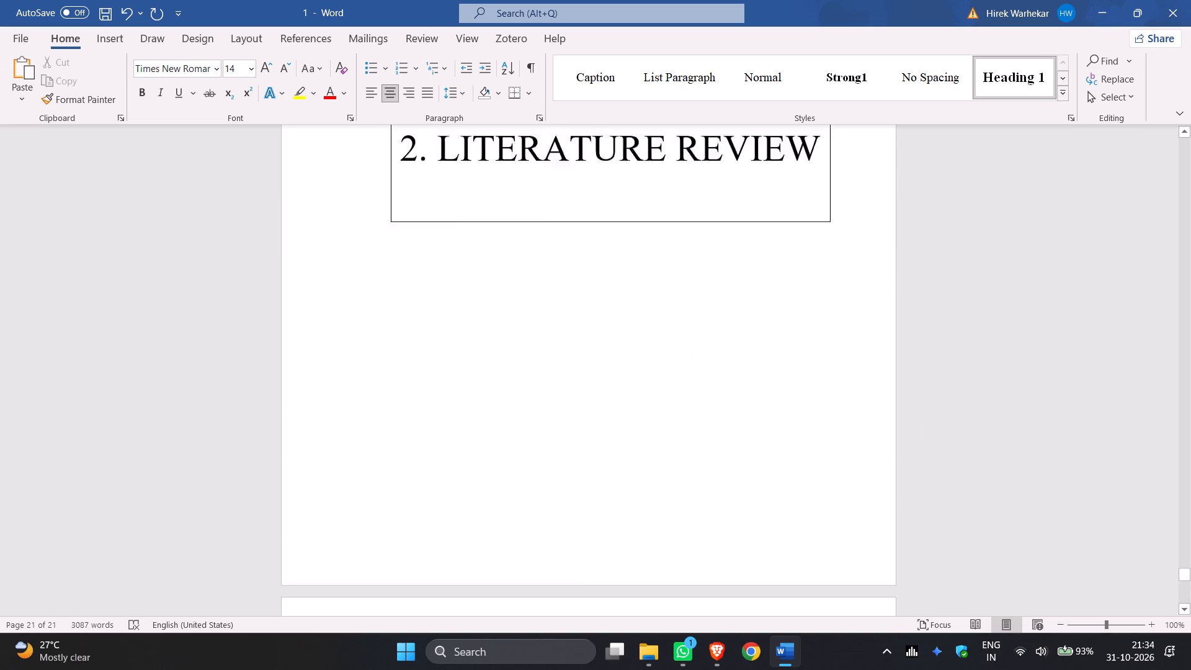
key(BackSpace)
scroll(949, 425, up, 5)
key(BackSpace)
scroll(955, 426, up, 3)
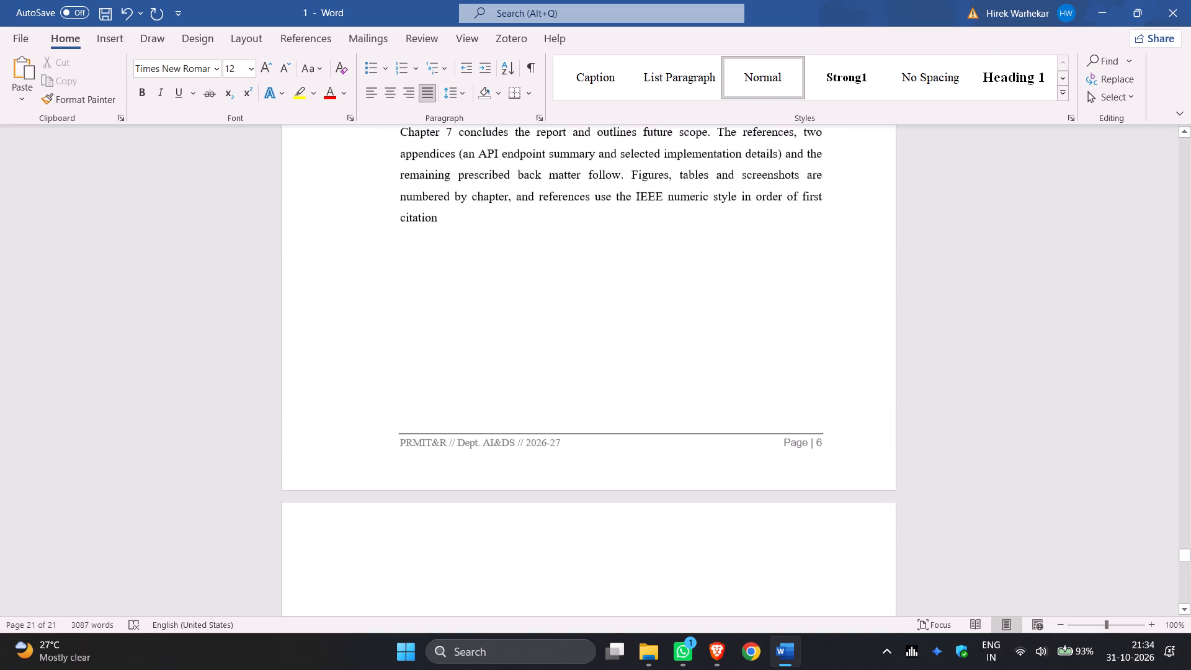
scroll(955, 426, down, 16)
key(BackSpace)
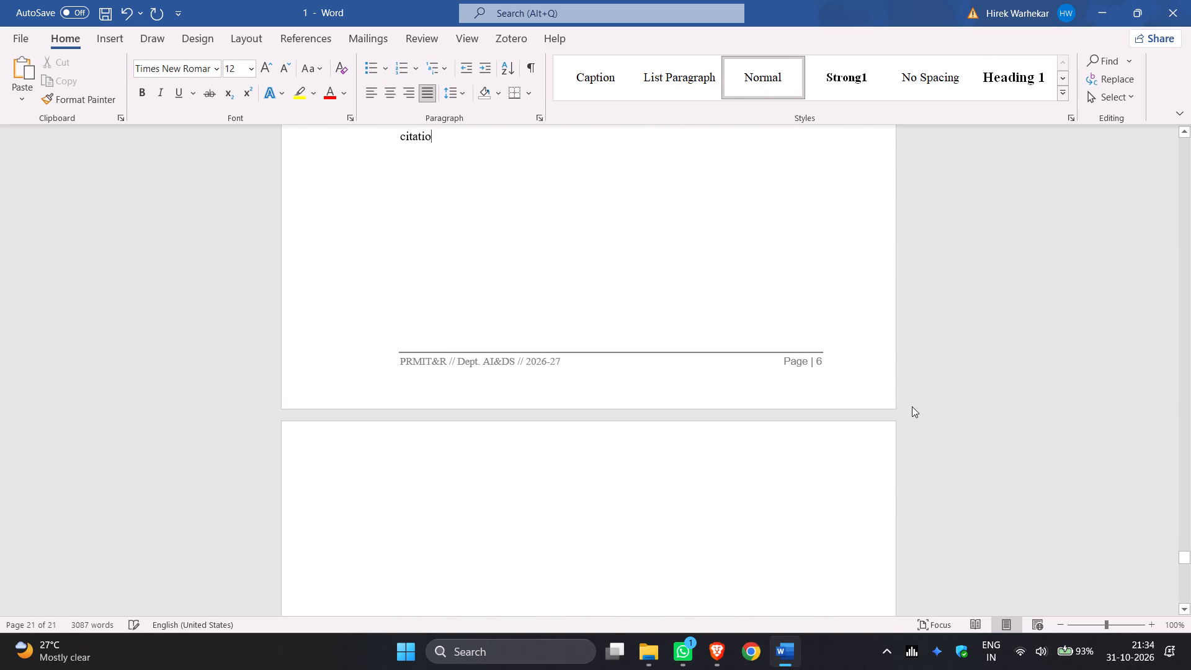
Clear the text "2. LITERATURE REVIEW" and its blank lines from the chapter title box.
scroll(912, 406, up, 1)
scroll(912, 406, down, 11)
scroll(566, 396, down, 1)
click(555, 395)
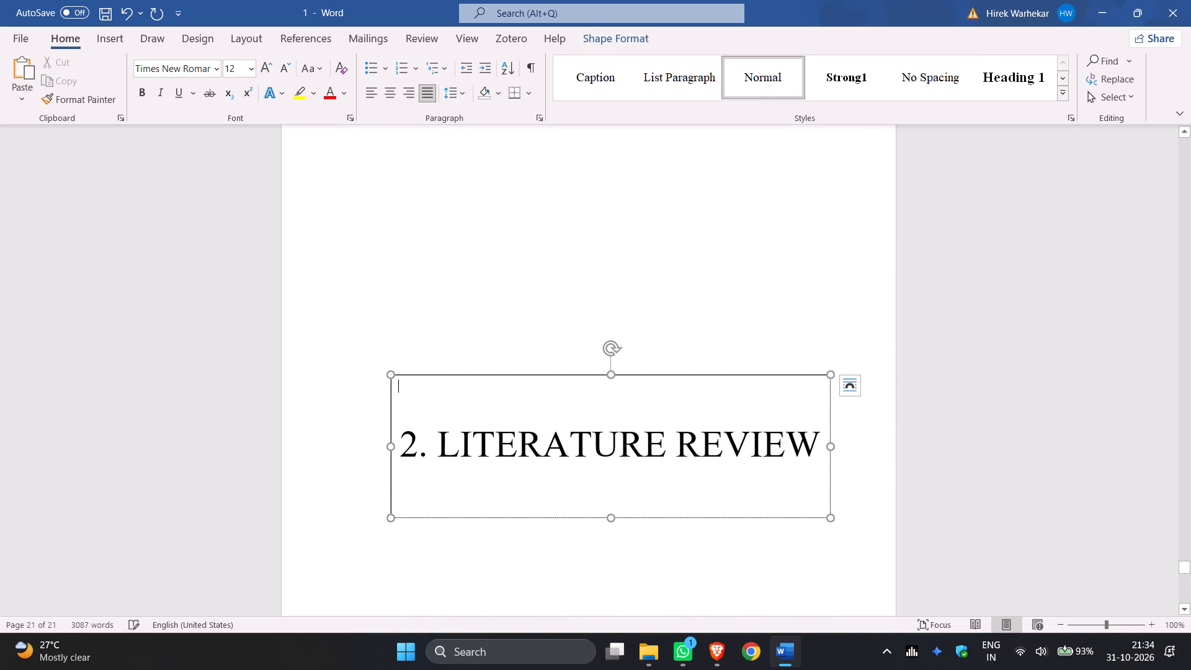
key(Delete)
key(Delete)
key(Delete)
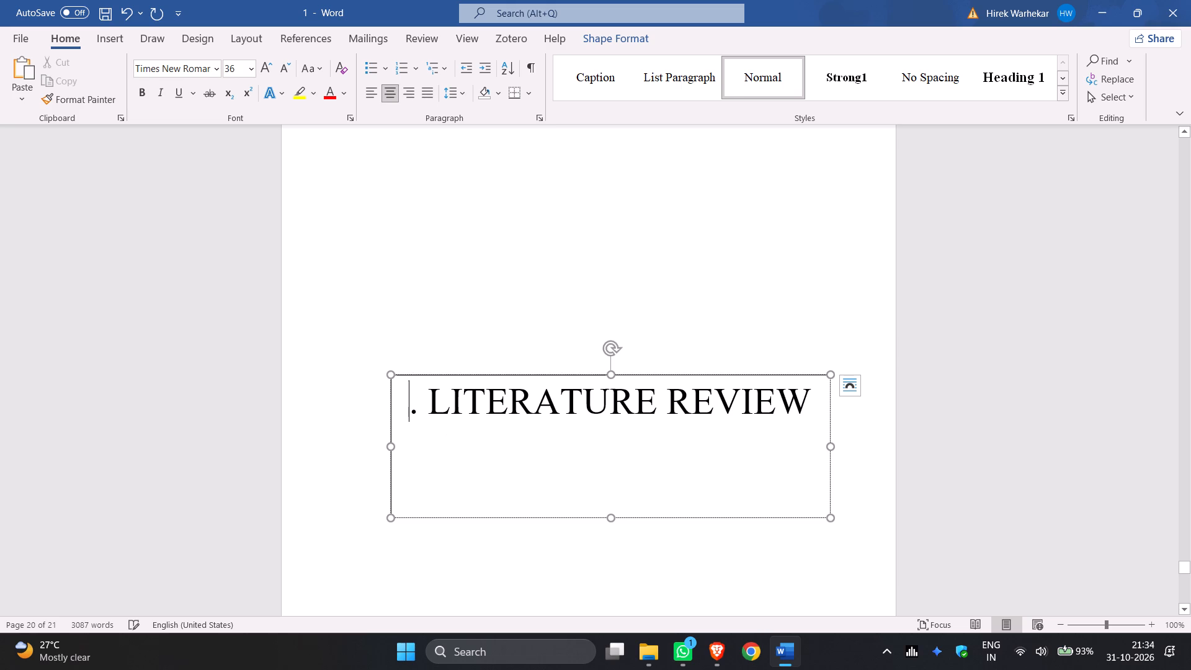
key(Delete)
key(Delete)
key(Delete)
key(Delete)
key(Delete)
key(Delete)
key(Delete)
key(Delete)
key(Delete)
key(Delete)
key(Delete)
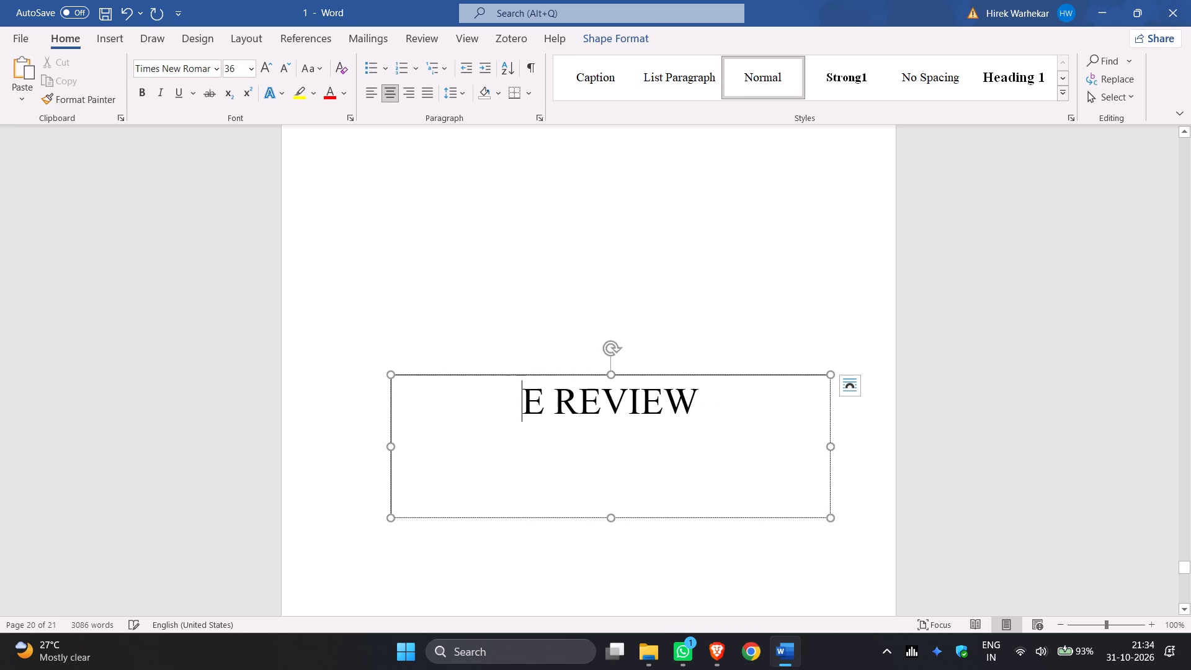
key(Delete)
key(Delete)
key(Delete)
key(Delete)
key(Delete)
key(Delete)
key(Delete)
key(Delete)
key(Delete)
key(Delete)
key(Delete)
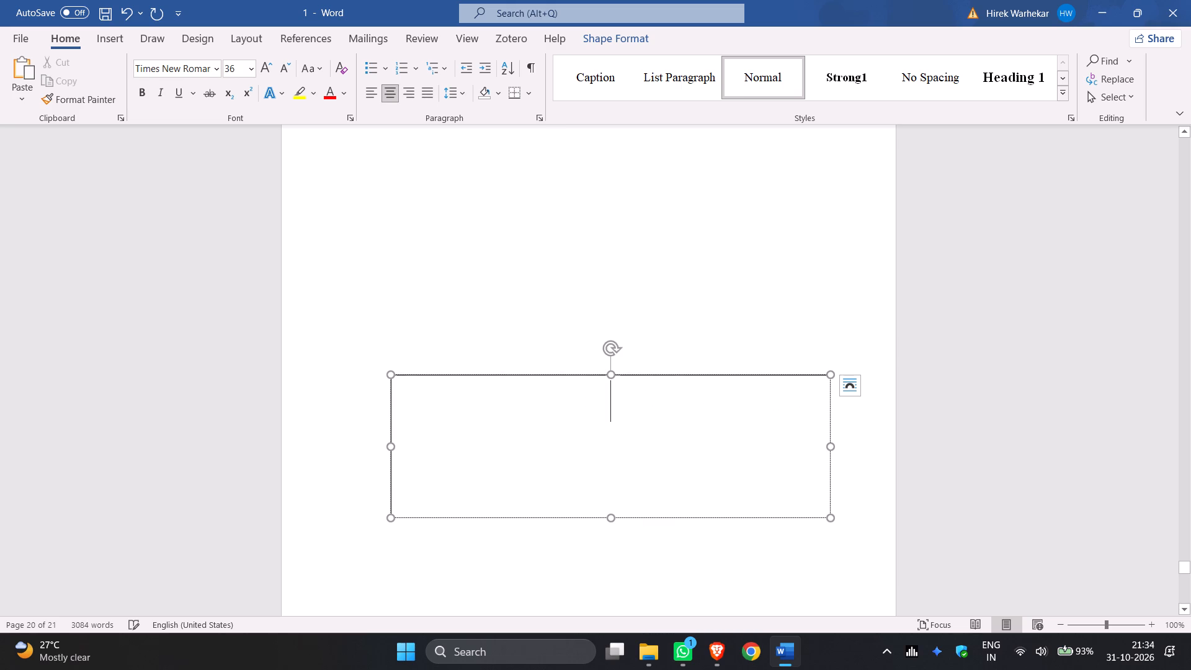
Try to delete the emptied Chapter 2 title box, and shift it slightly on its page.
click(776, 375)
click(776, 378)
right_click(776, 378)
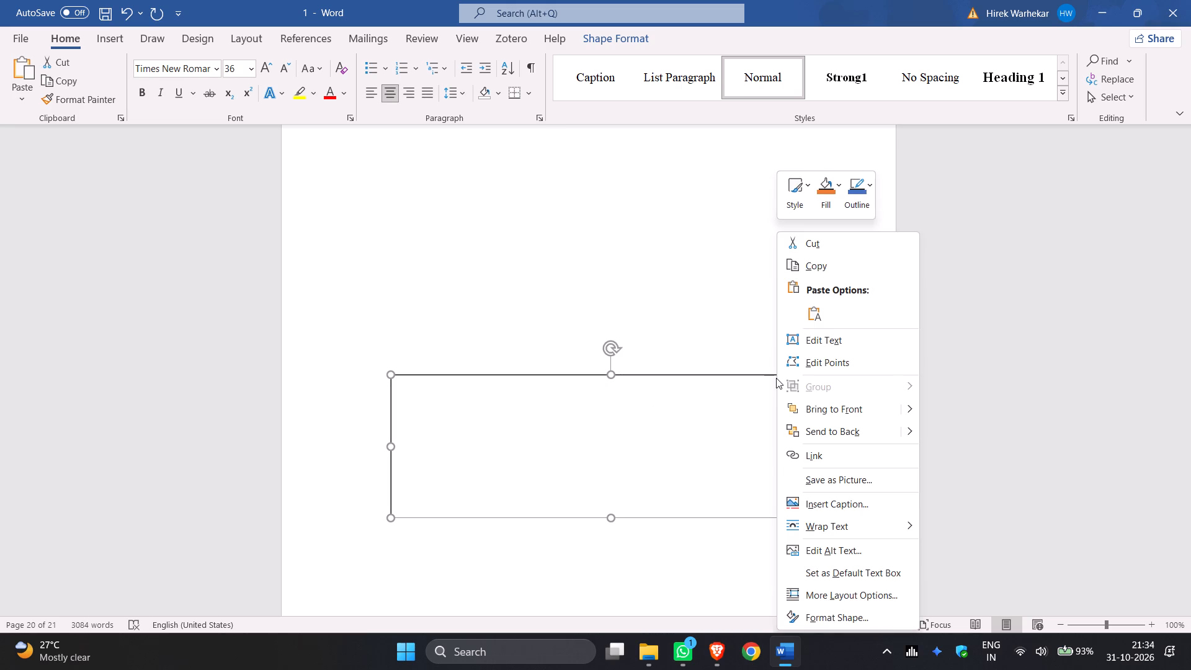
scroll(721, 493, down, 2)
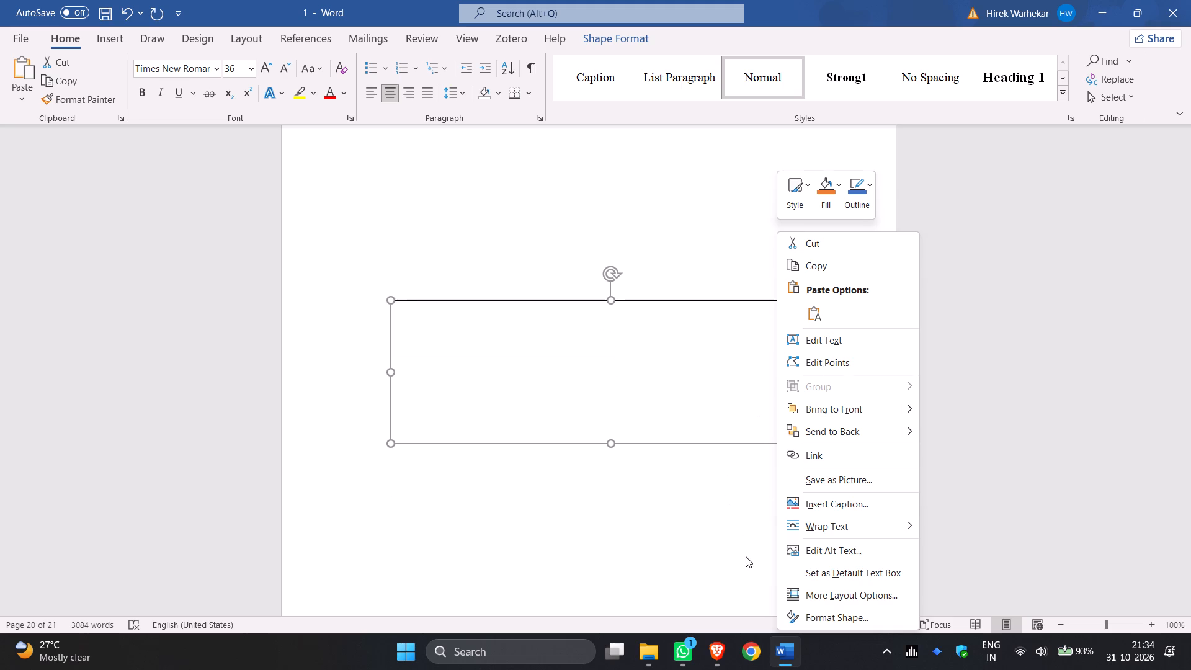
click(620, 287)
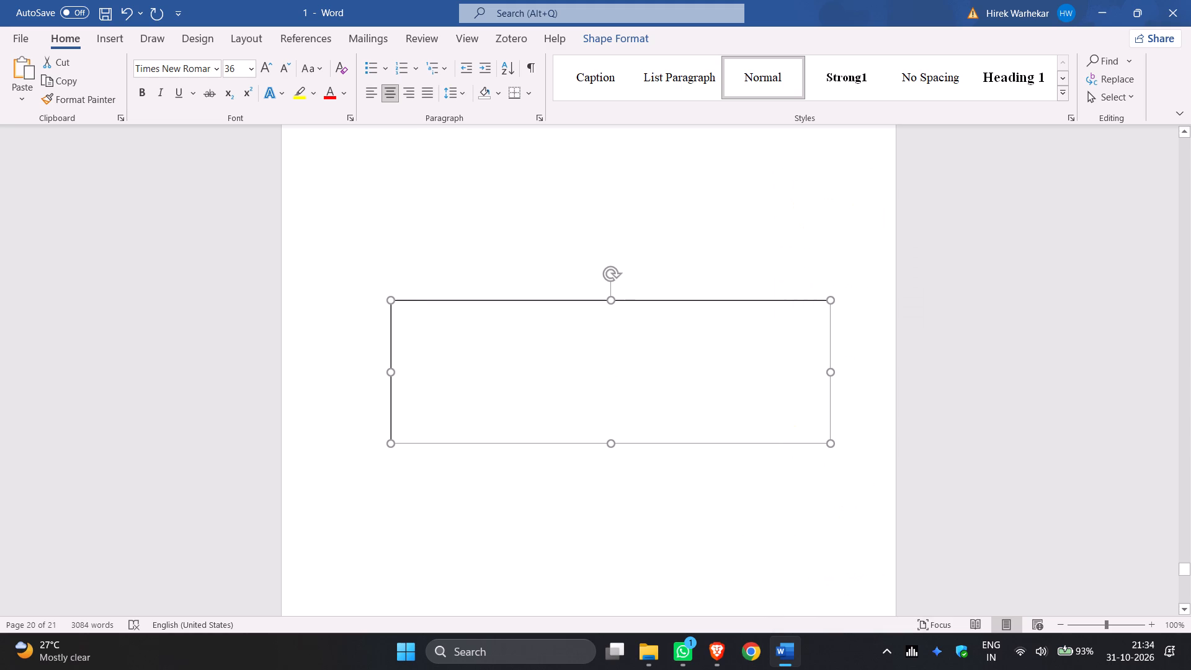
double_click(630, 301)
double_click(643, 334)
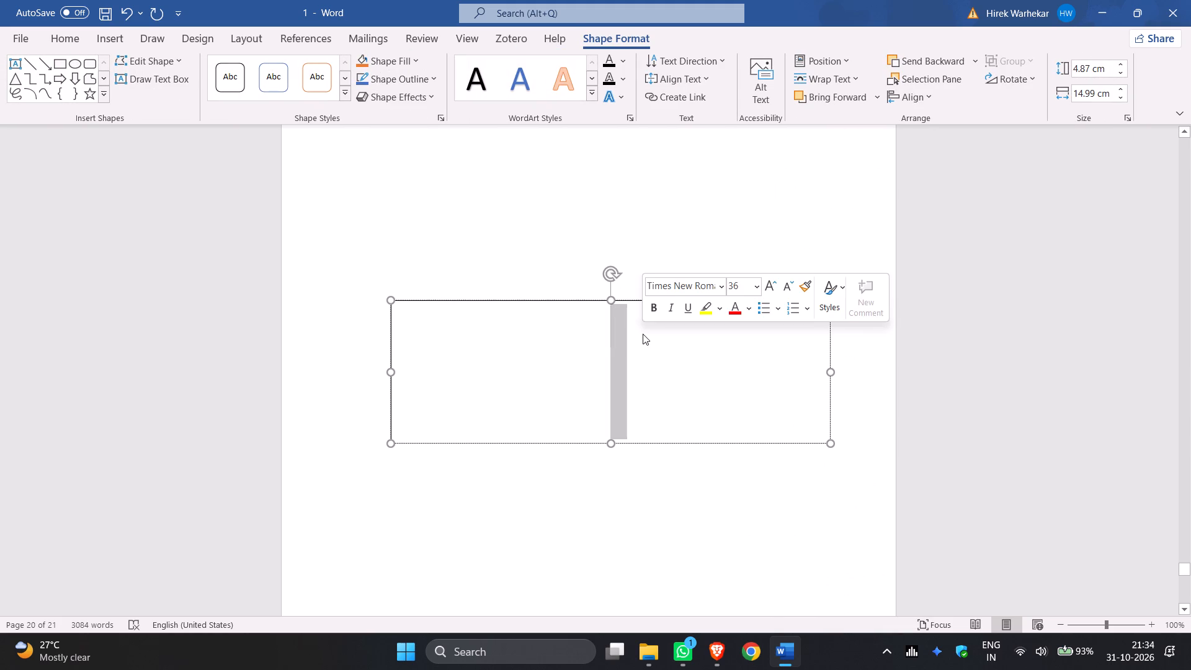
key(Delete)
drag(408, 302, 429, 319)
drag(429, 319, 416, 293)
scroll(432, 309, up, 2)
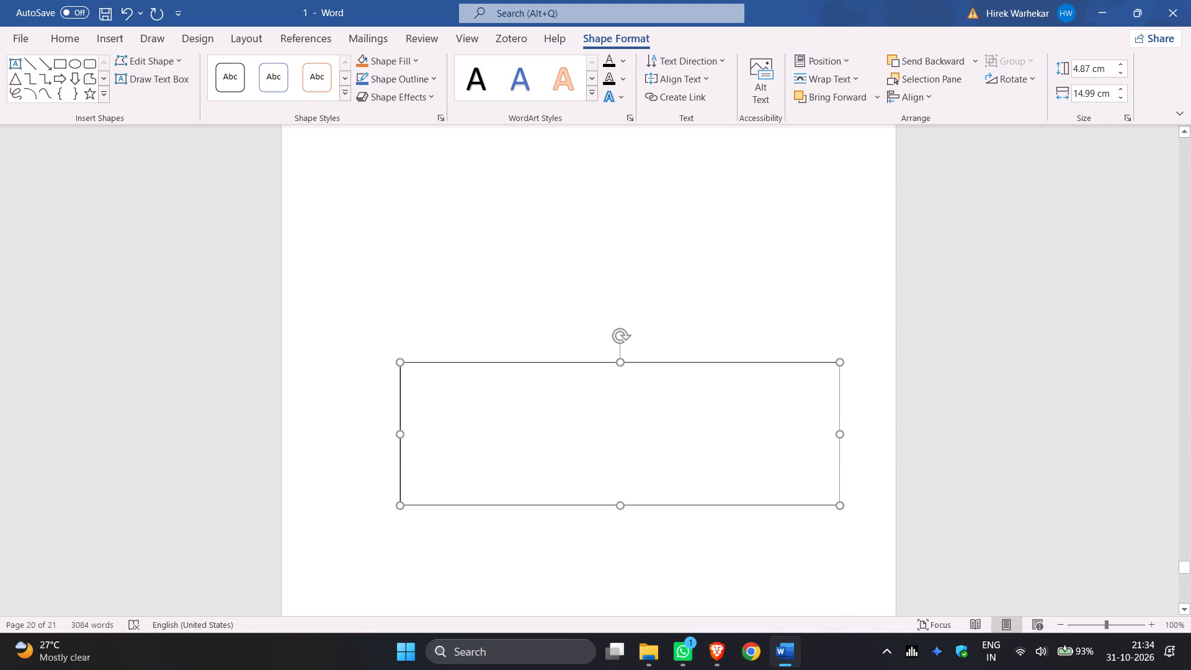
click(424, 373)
Undo the title box move and the text deletions to restore "2. LITERATURE REVIEW" in the Chapter 2 title box.
scroll(514, 380, up, 11)
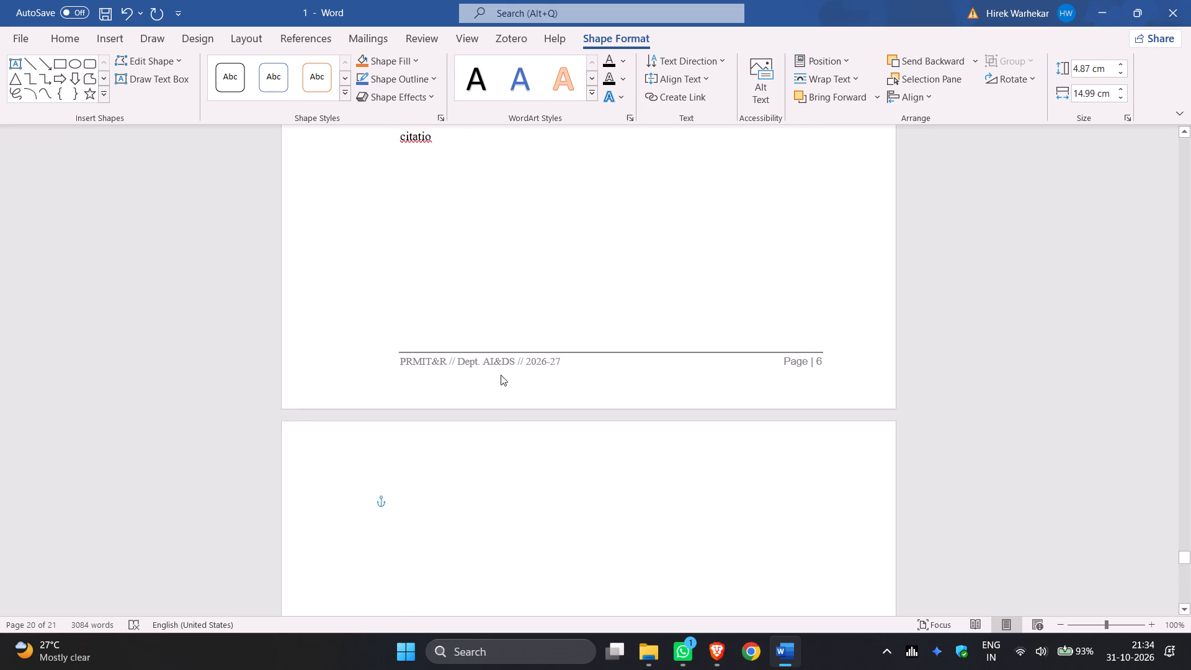
scroll(514, 442, up, 12)
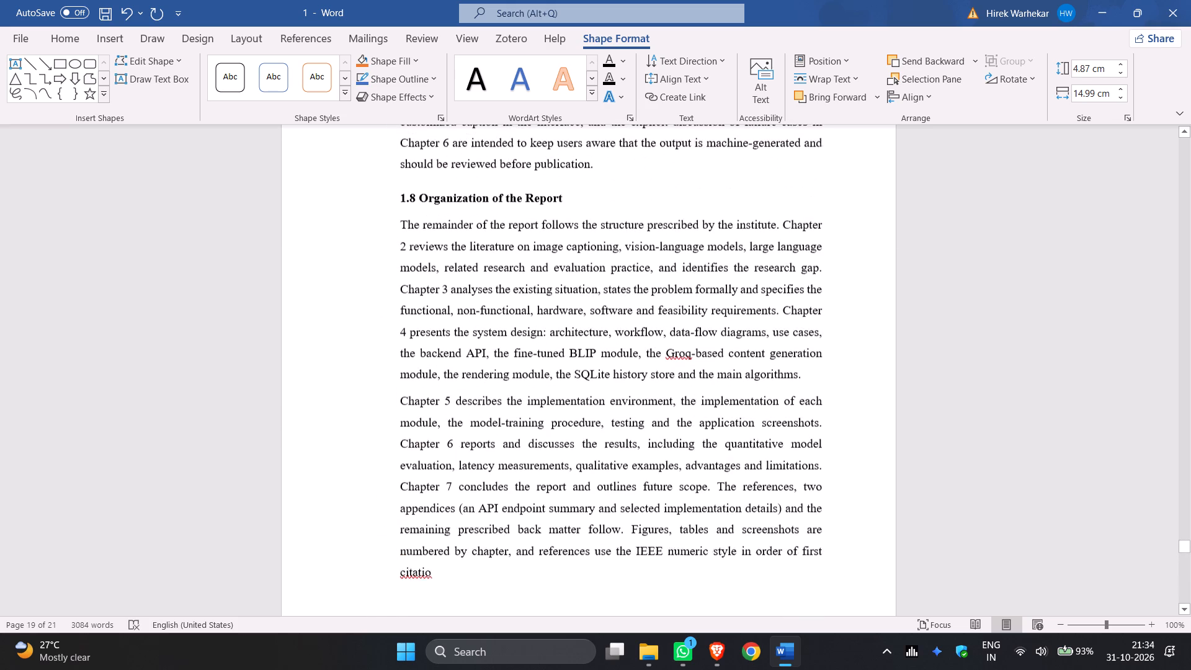
scroll(518, 442, down, 2)
key(ctrl+z)
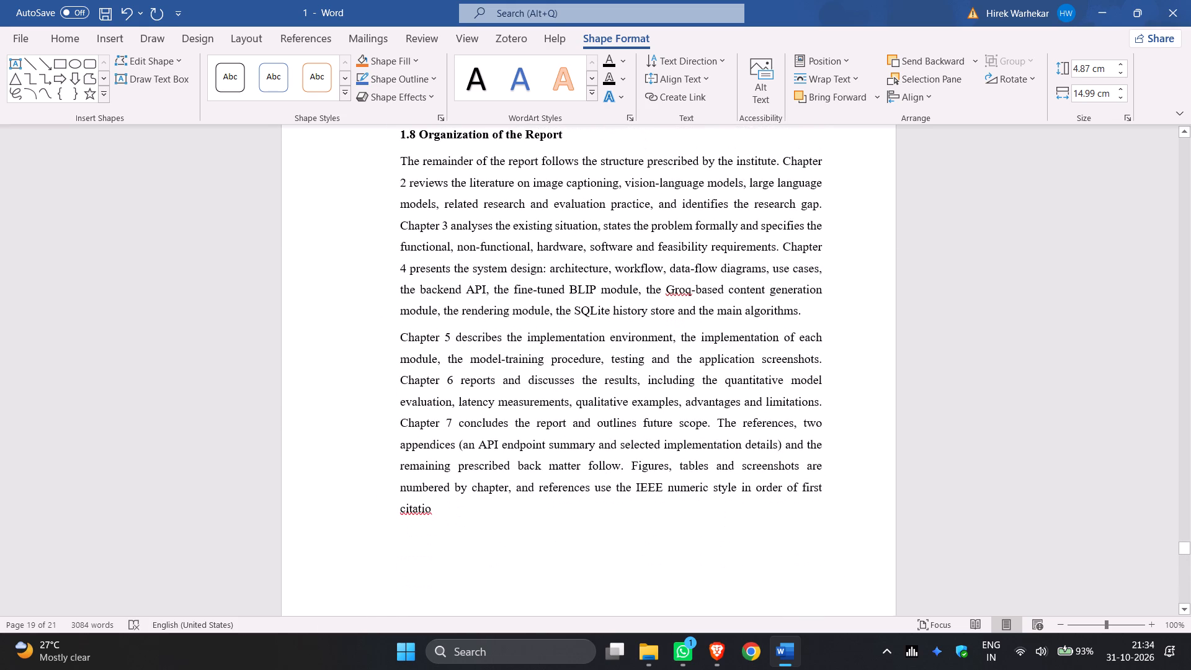
scroll(529, 447, up, 6)
key(ctrl+z)
key(ctrl+z)
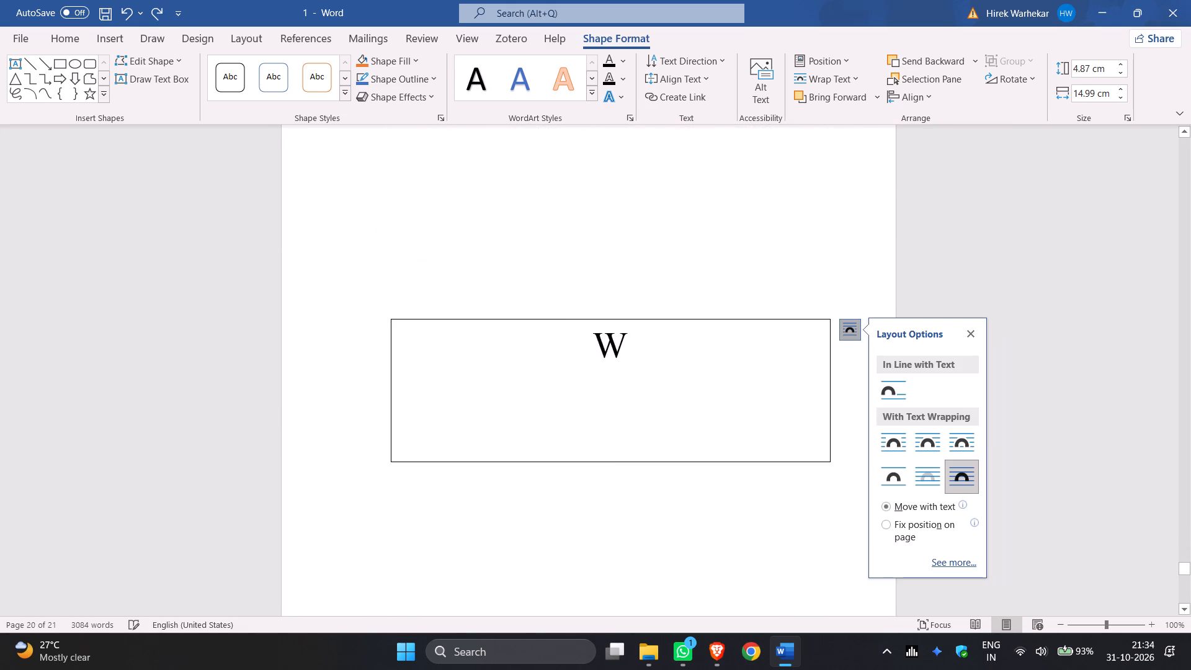
key(ctrl+z)
key(ctrl+z)
key(ctrl+z)
key(ctrl+z)
key(ctrl+z)
key(ctrl+z)
key(ctrl+z)
key(ctrl+z)
key(ctrl+z)
key(ctrl+z)
key(ctrl+z)
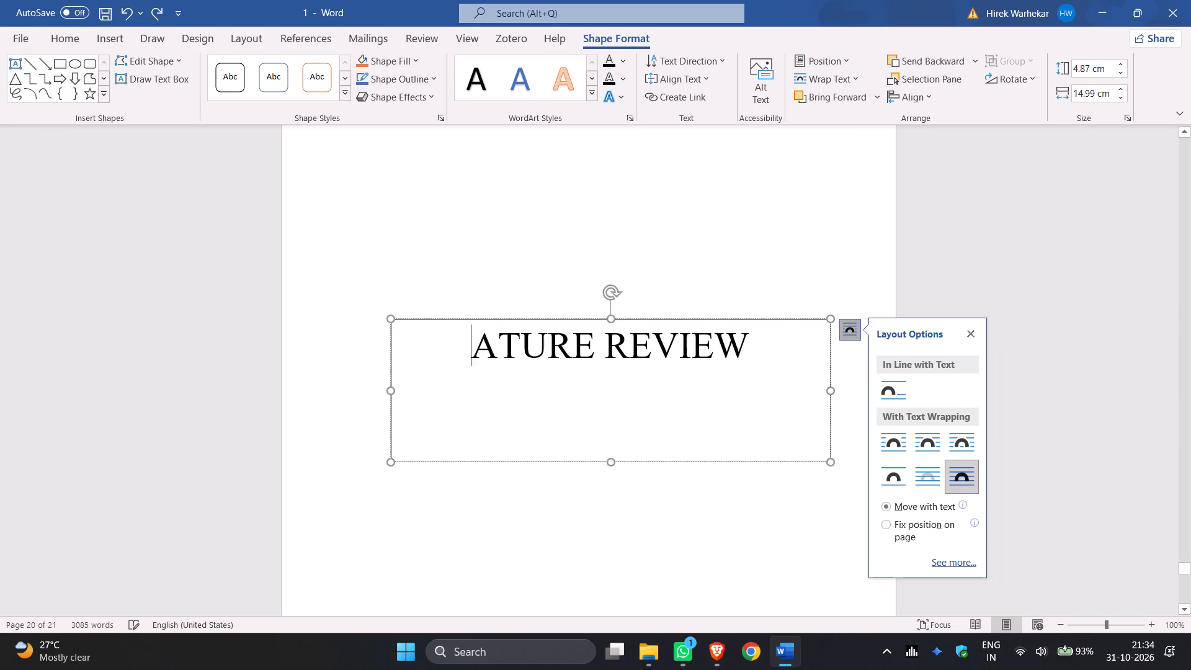
key(ctrl+z)
key(ctrl+z)
key(ctrl+z)
key(ctrl+z)
key(ctrl+z)
key(ctrl+z)
key(ctrl+z)
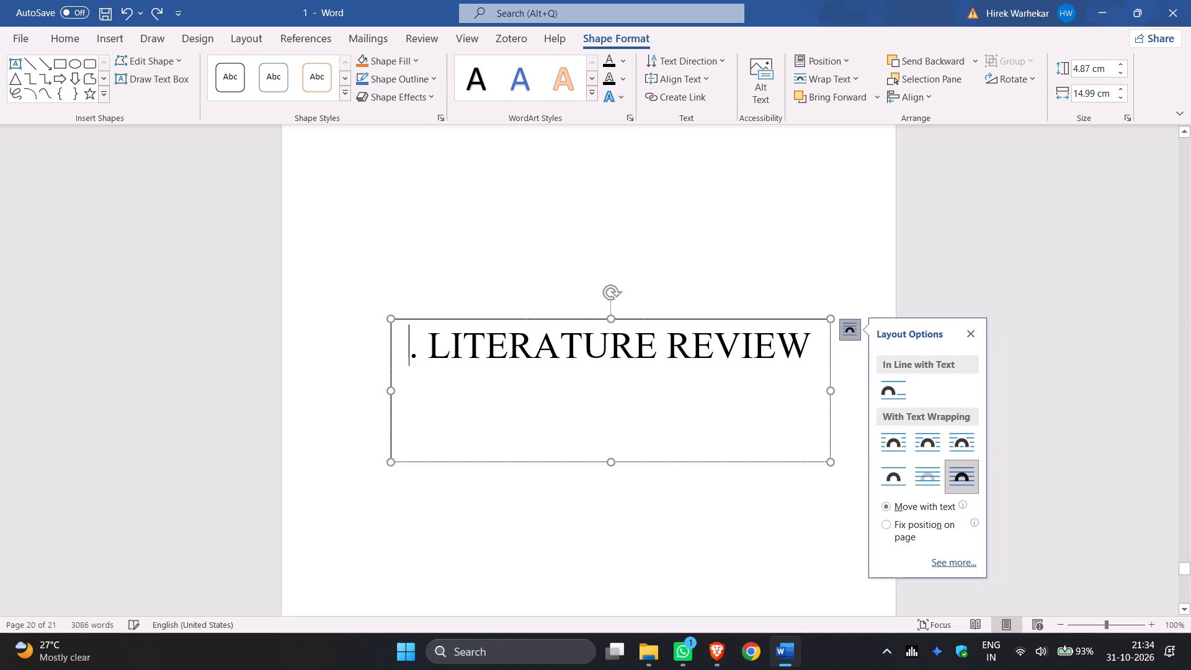
key(ctrl+z)
Undo further to restore the title box's blank lines and the closing word "citation." in Chapter 1.
ctrl+scroll(525, 452, up, 8)
scroll(525, 452, down, 4)
scroll(525, 452, up, 7)
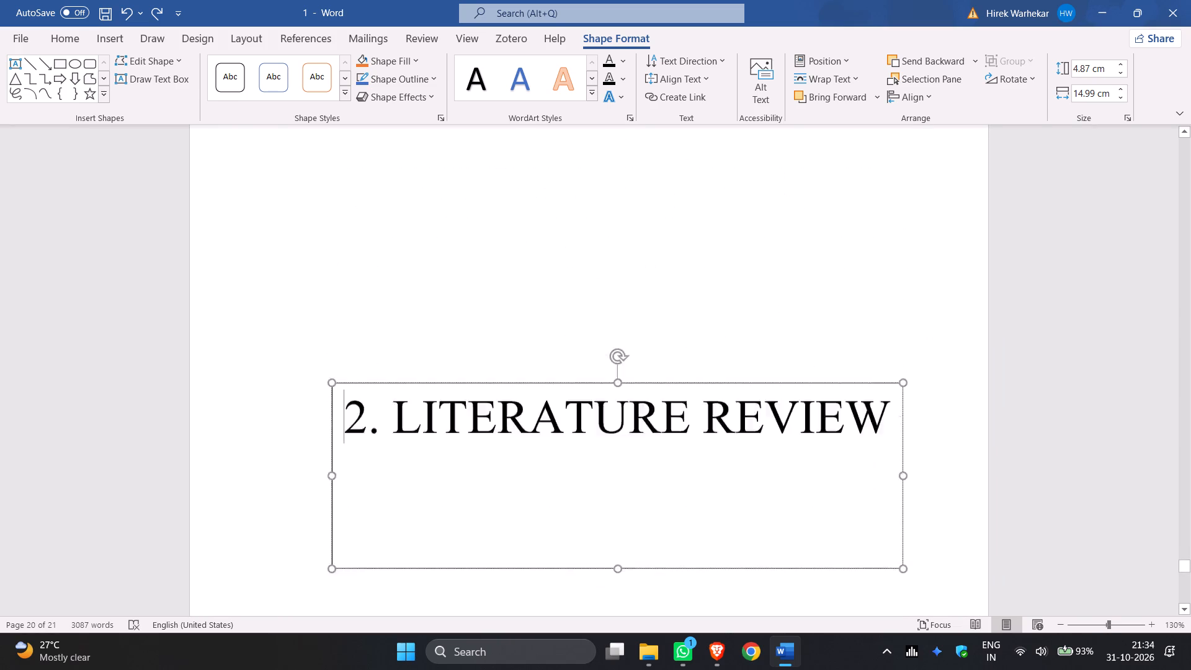
ctrl+scroll(525, 452, down, 6)
scroll(525, 452, up, 6)
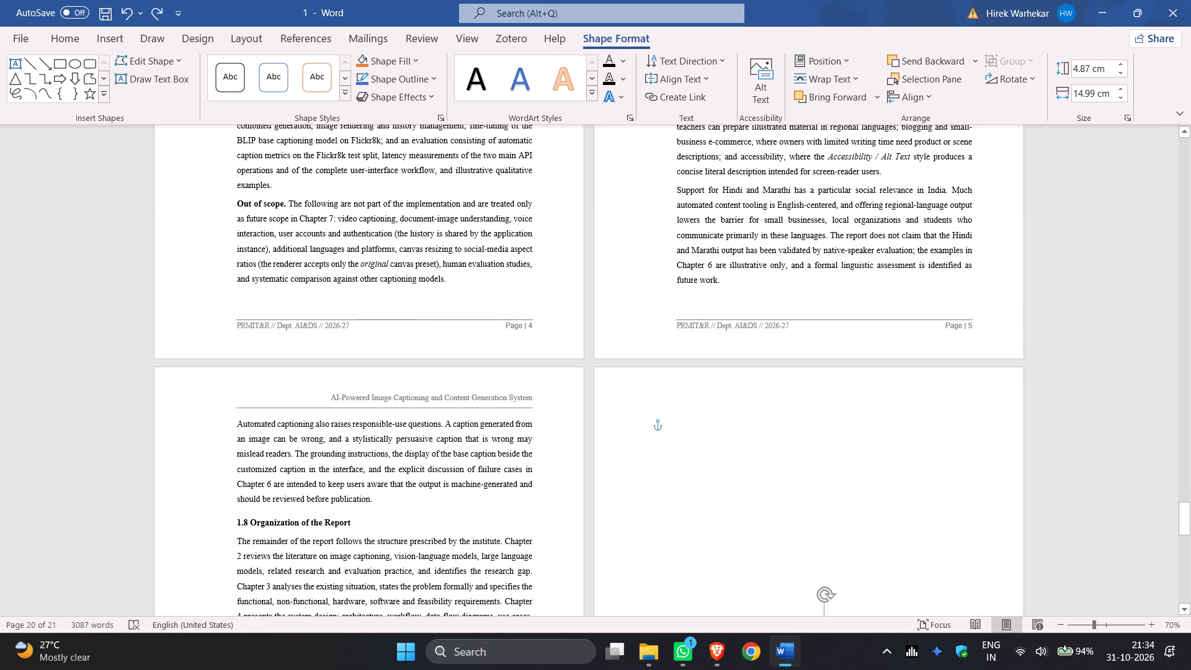
scroll(625, 444, down, 15)
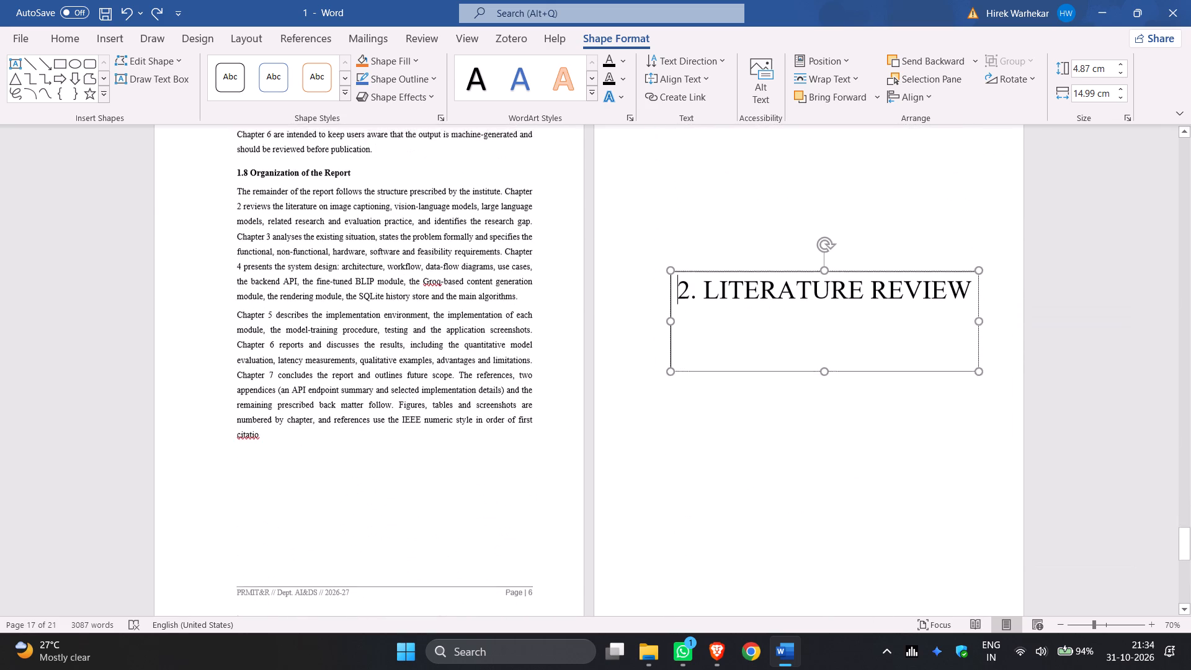
key(ctrl+z)
key(ctrl+z)
key(ctrl+z)
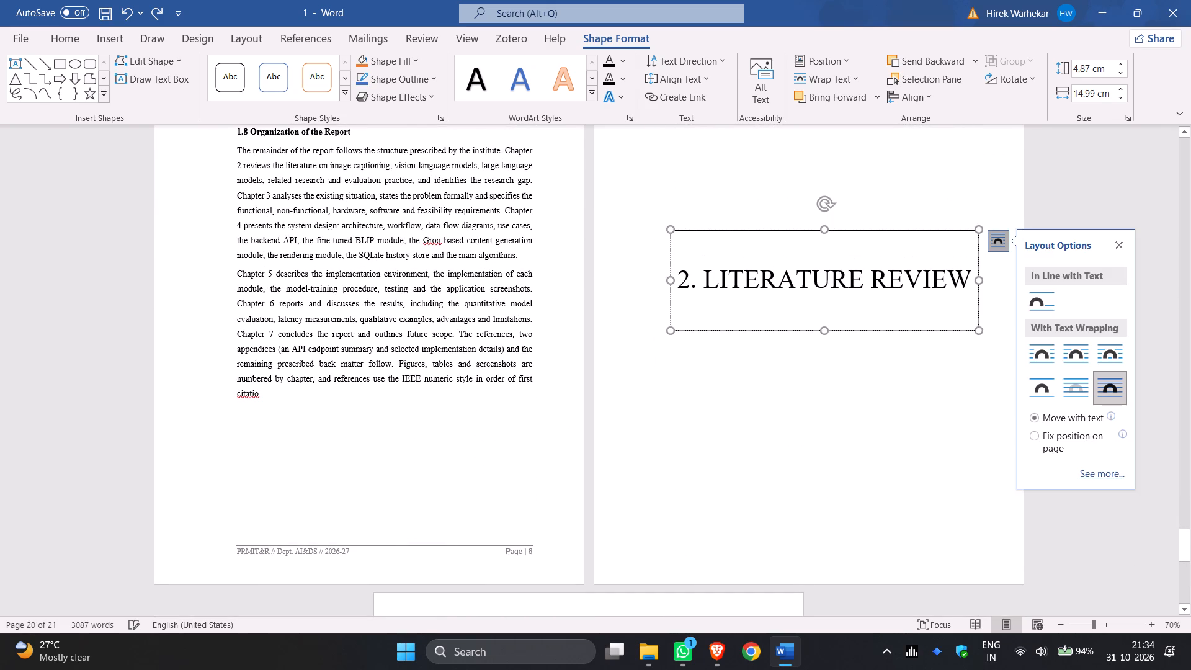
key(ctrl+z)
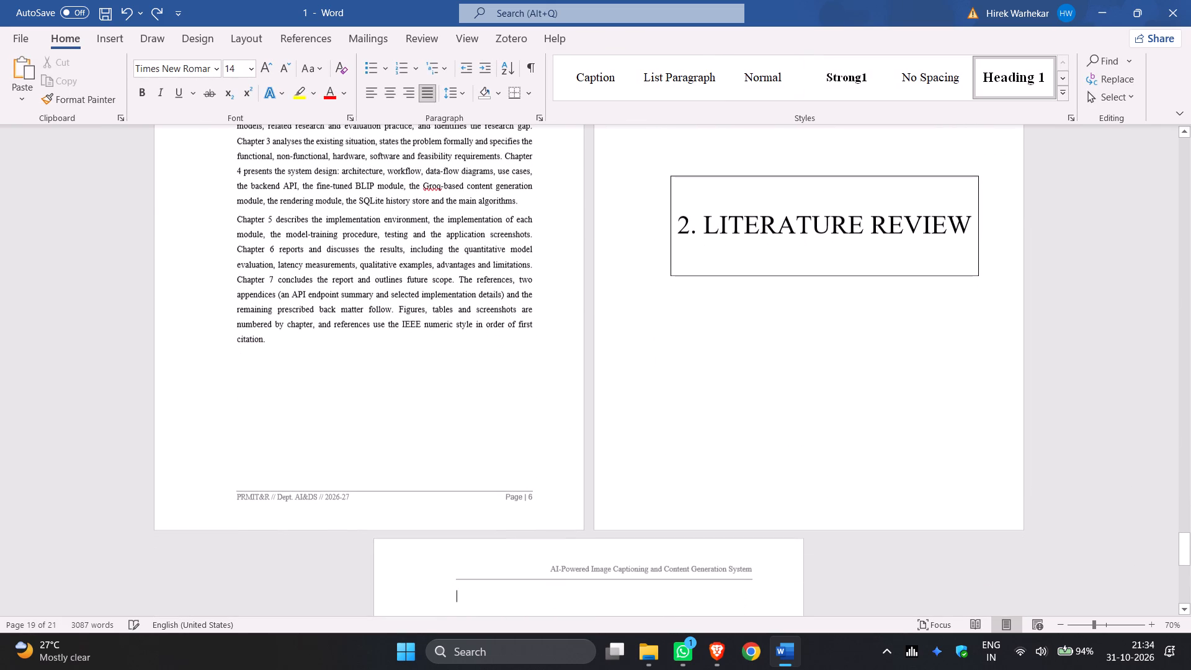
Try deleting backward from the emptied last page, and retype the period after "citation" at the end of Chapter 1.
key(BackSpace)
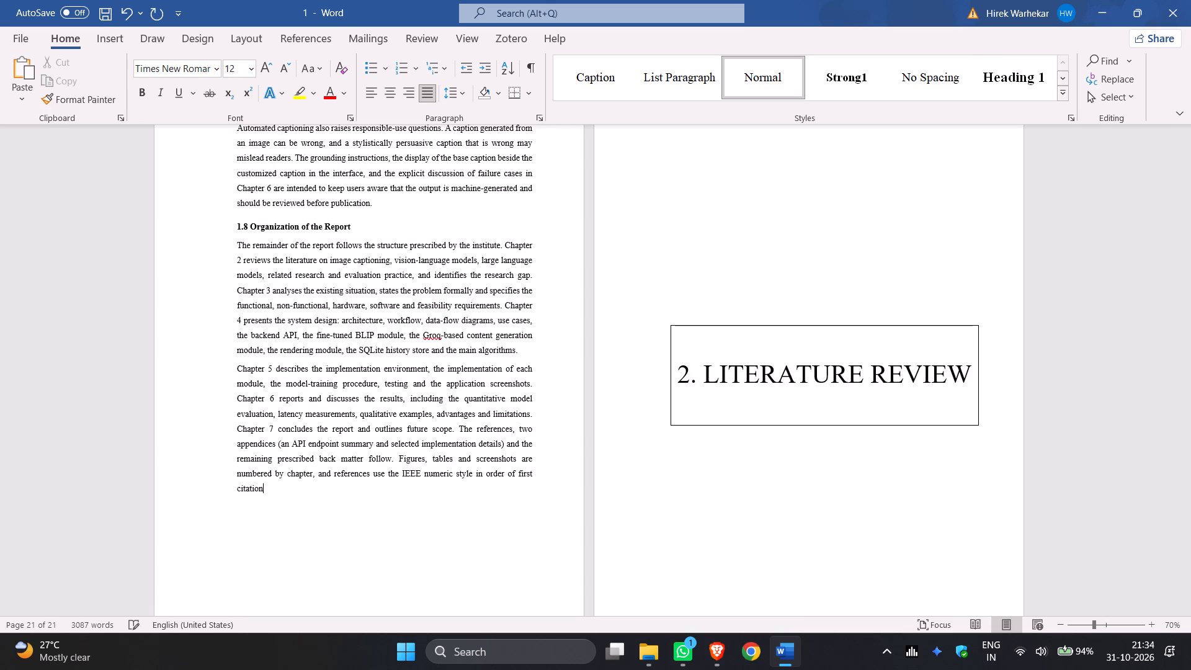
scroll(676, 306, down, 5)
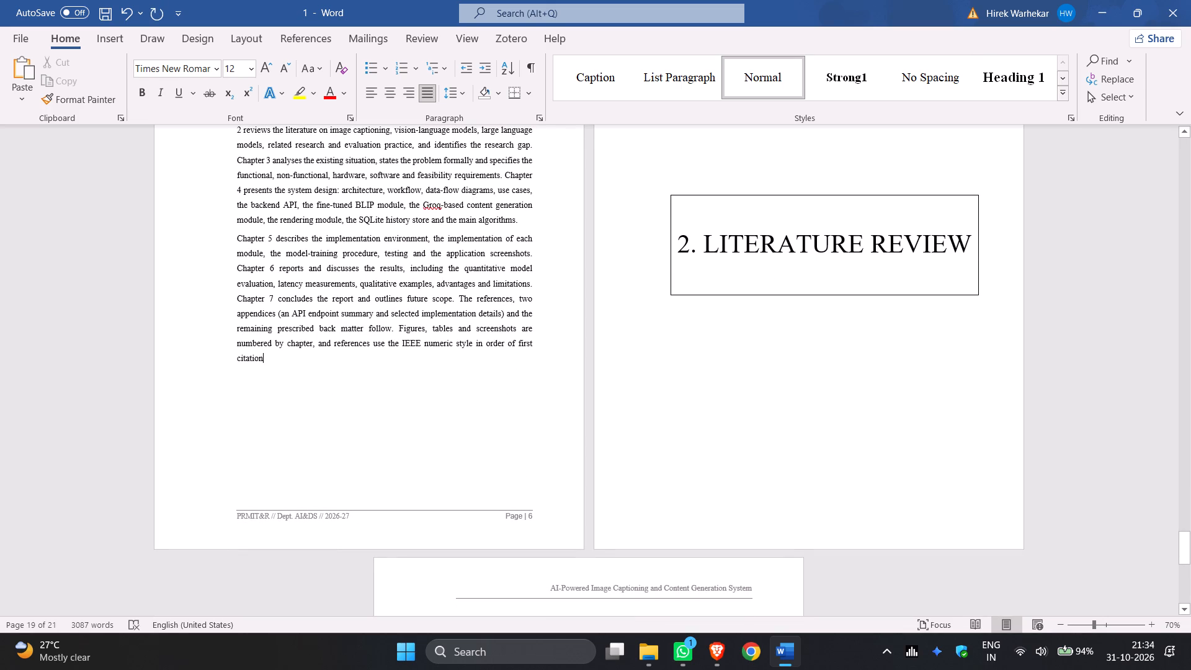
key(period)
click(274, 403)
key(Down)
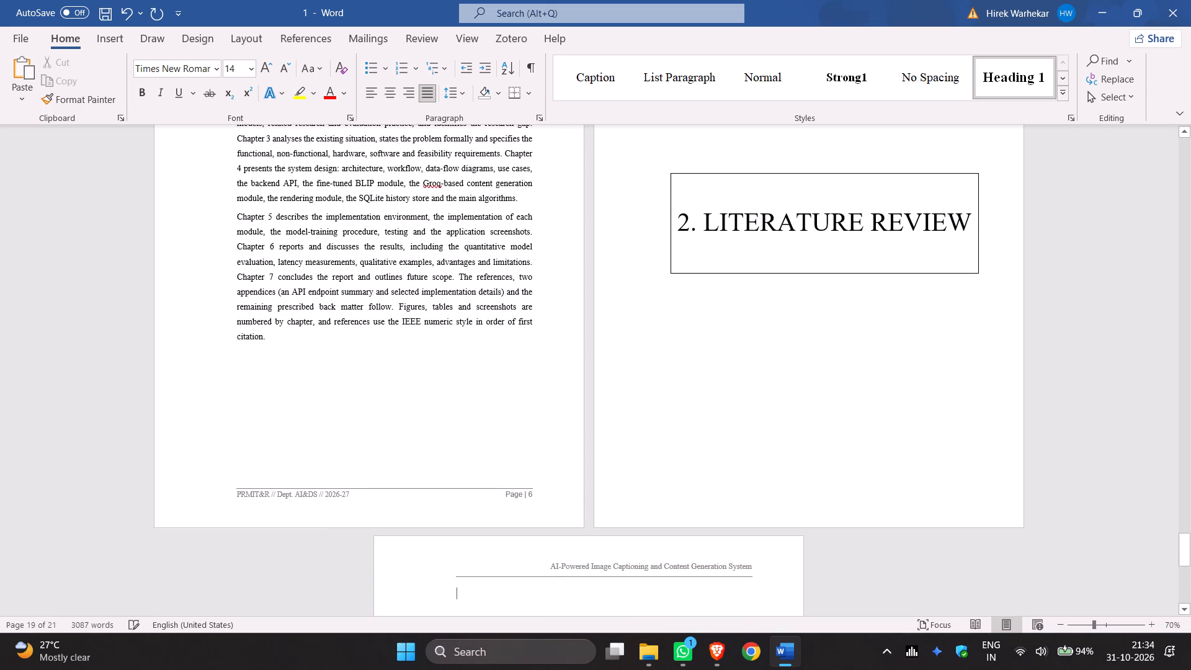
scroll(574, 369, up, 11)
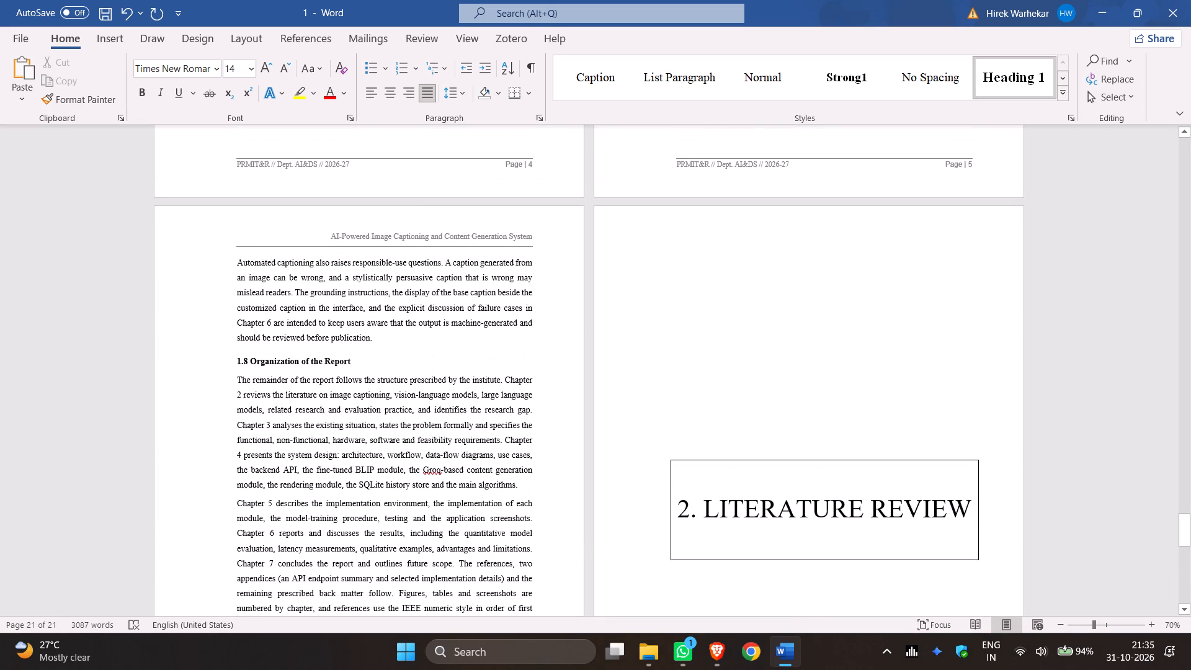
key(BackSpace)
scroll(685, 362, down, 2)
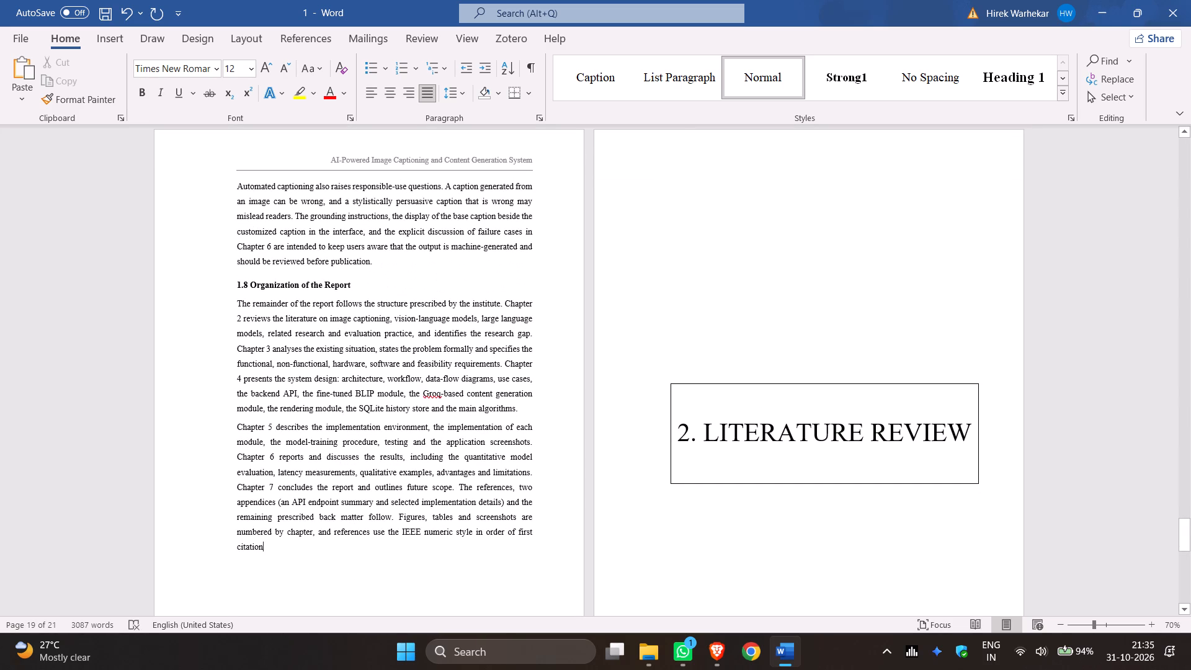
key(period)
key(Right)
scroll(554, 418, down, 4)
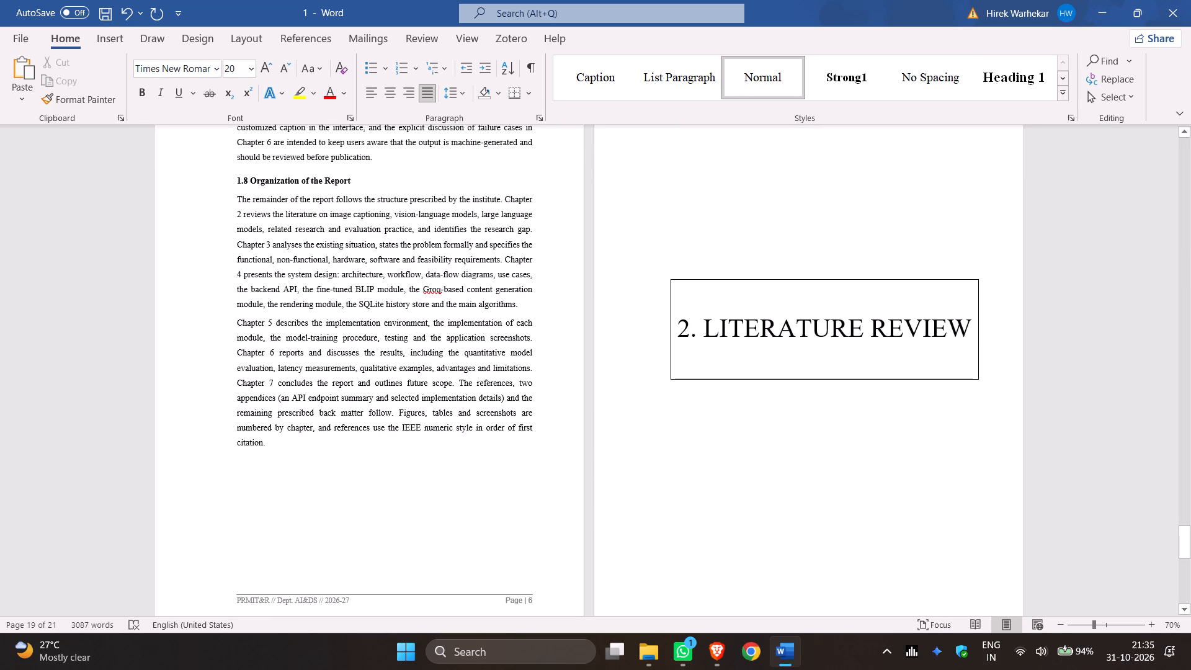
Insert a page break after the closing word "citation." of section 1.8.
click(323, 451)
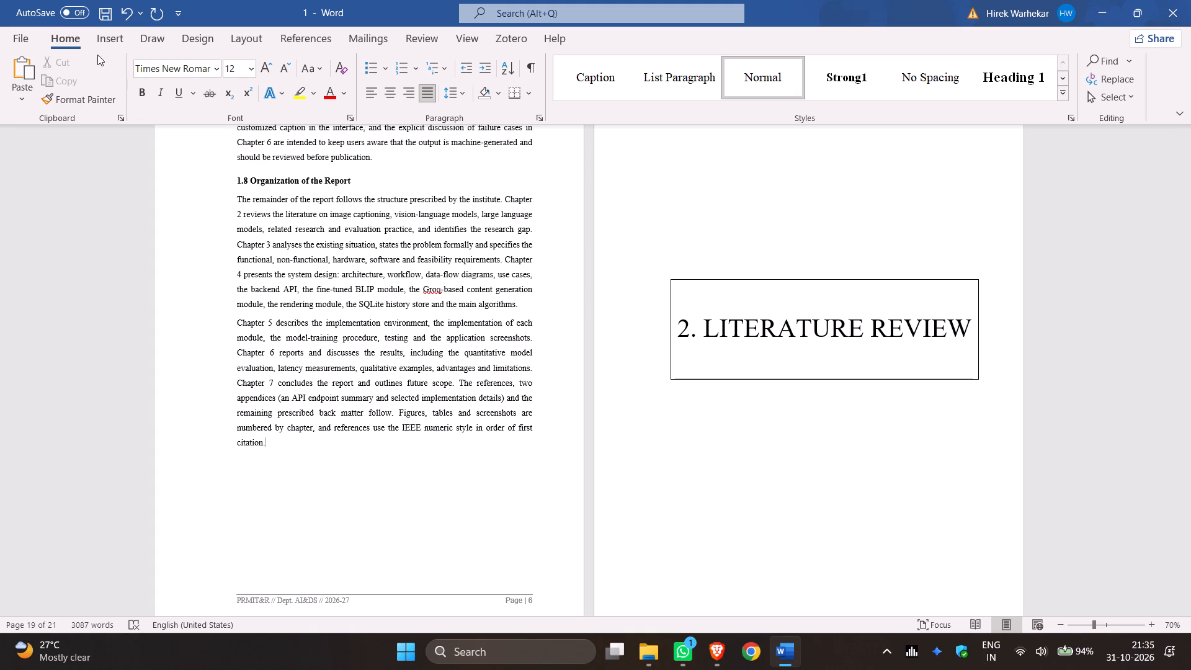
click(104, 38)
click(57, 96)
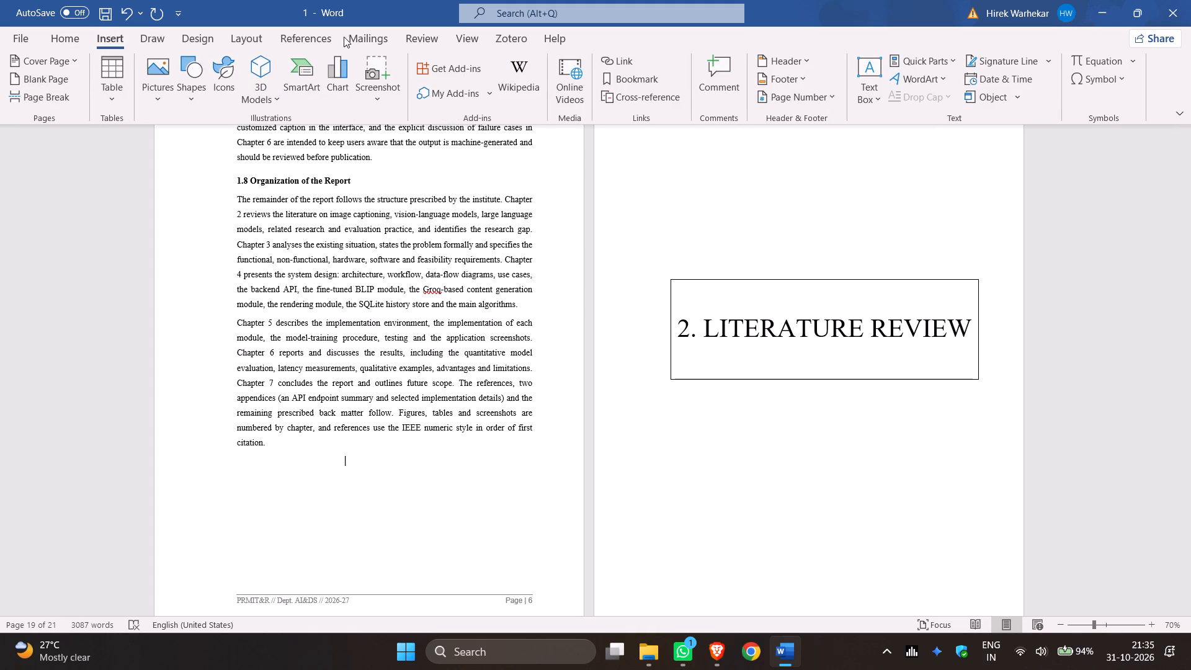
Show the formatting marks and delete the section break between the new page break and the Literature Review title page.
click(63, 43)
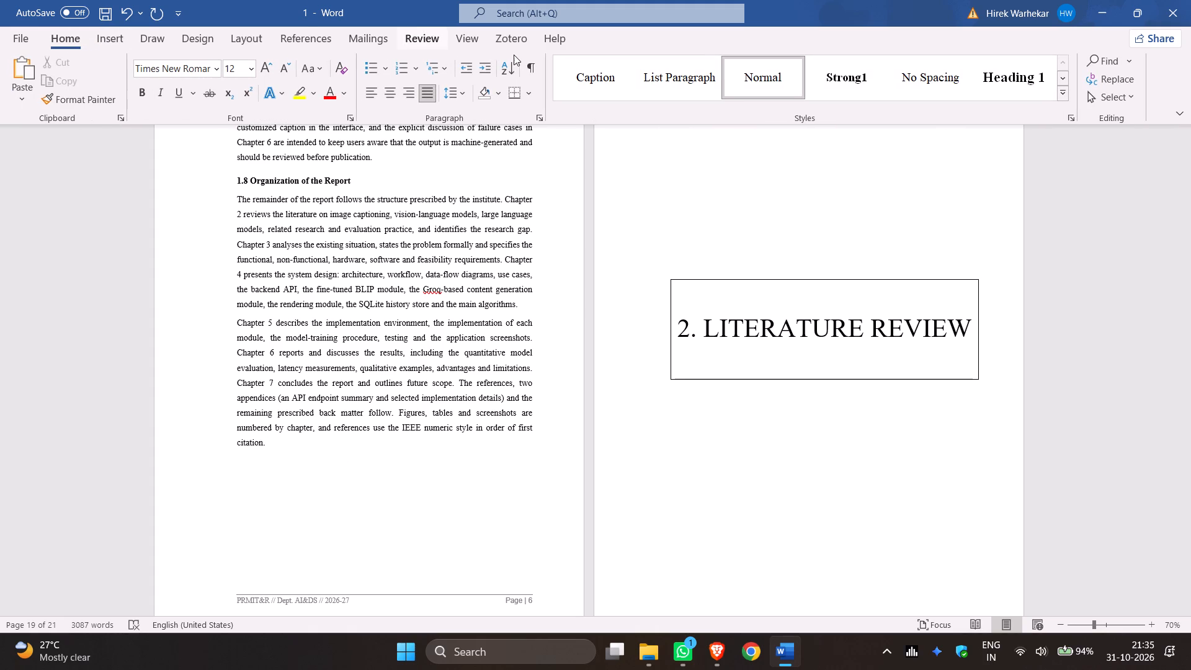
click(528, 64)
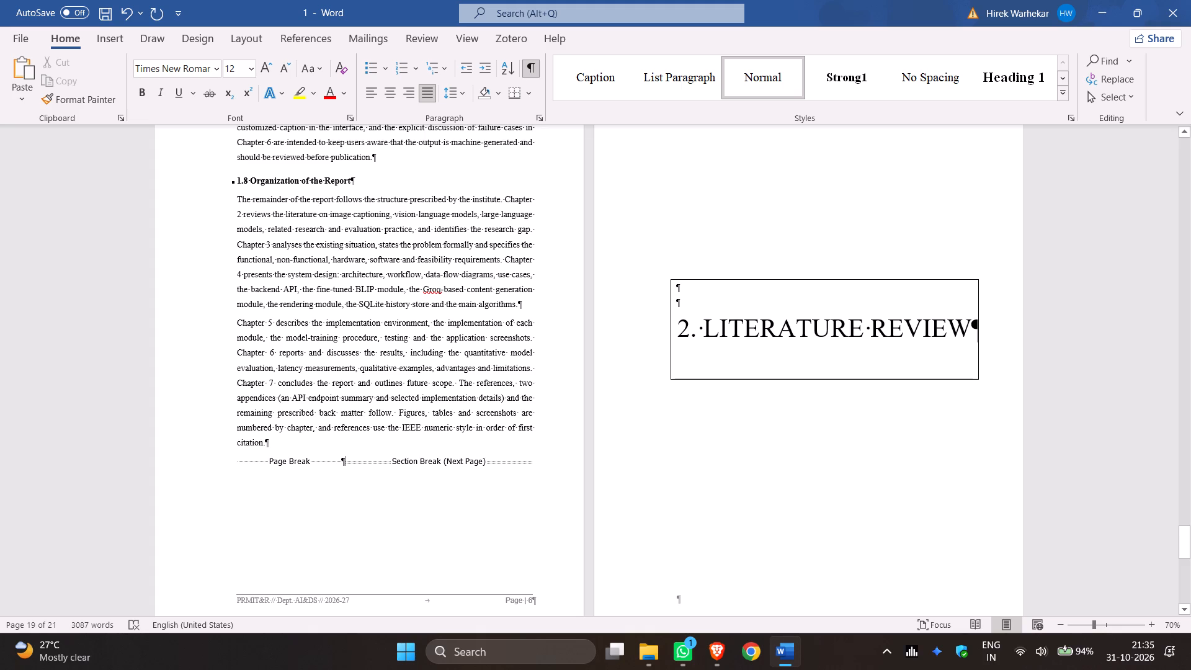
key(Delete)
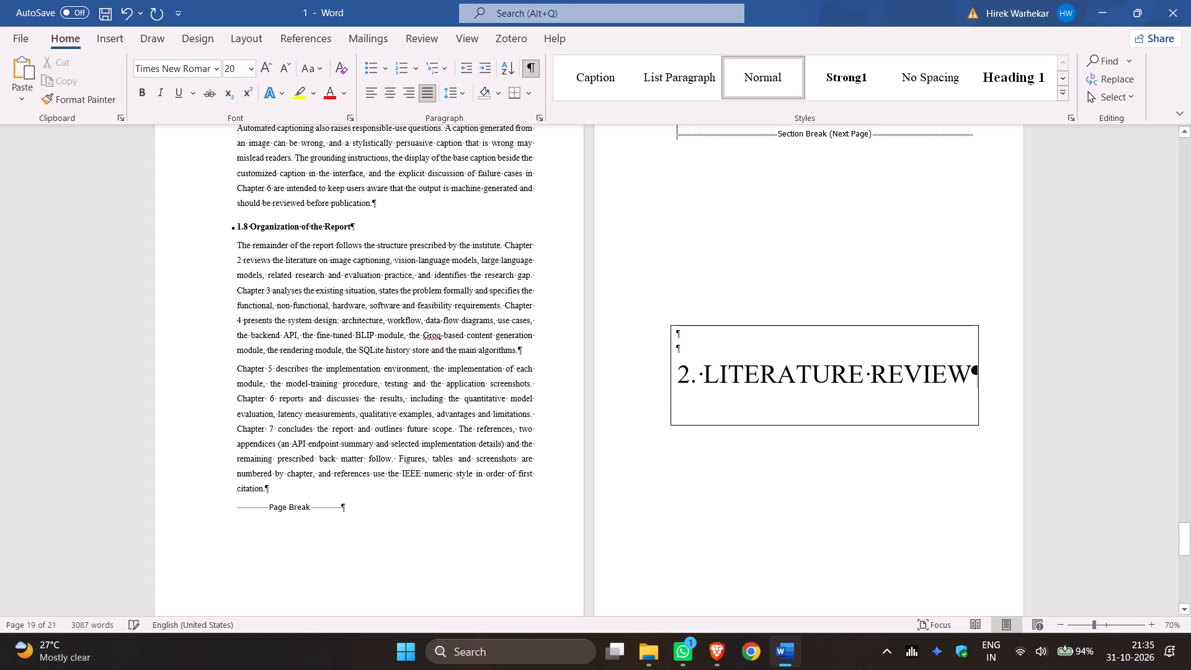
key(Delete)
key(Delete)
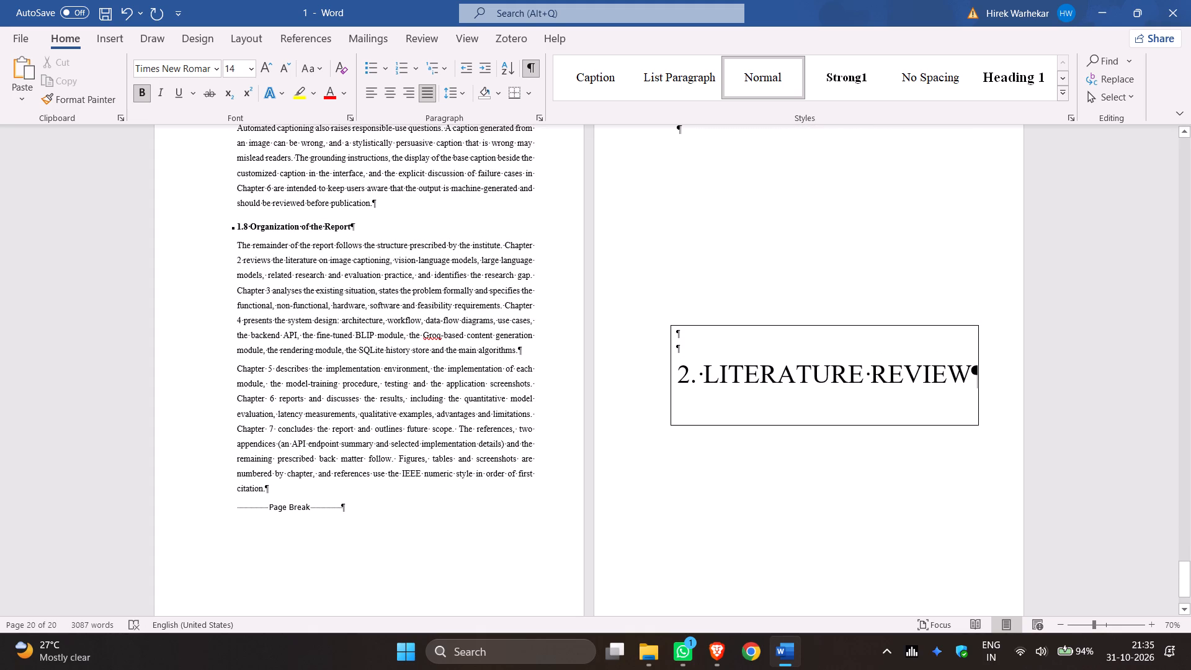
scroll(609, 489, up, 7)
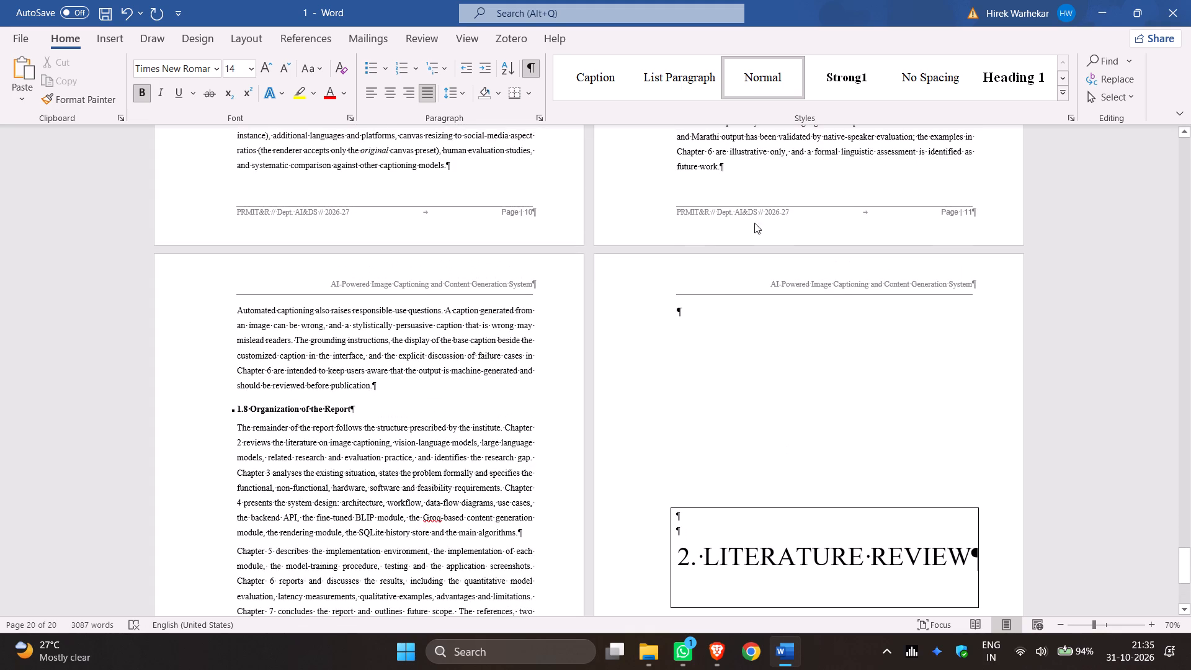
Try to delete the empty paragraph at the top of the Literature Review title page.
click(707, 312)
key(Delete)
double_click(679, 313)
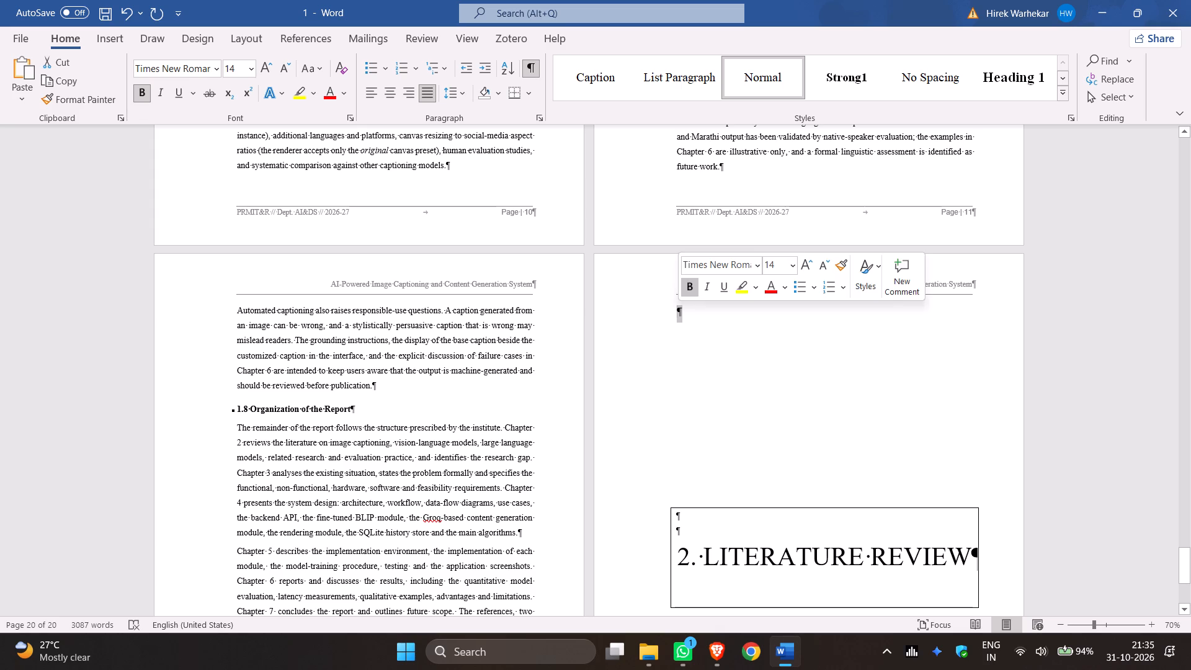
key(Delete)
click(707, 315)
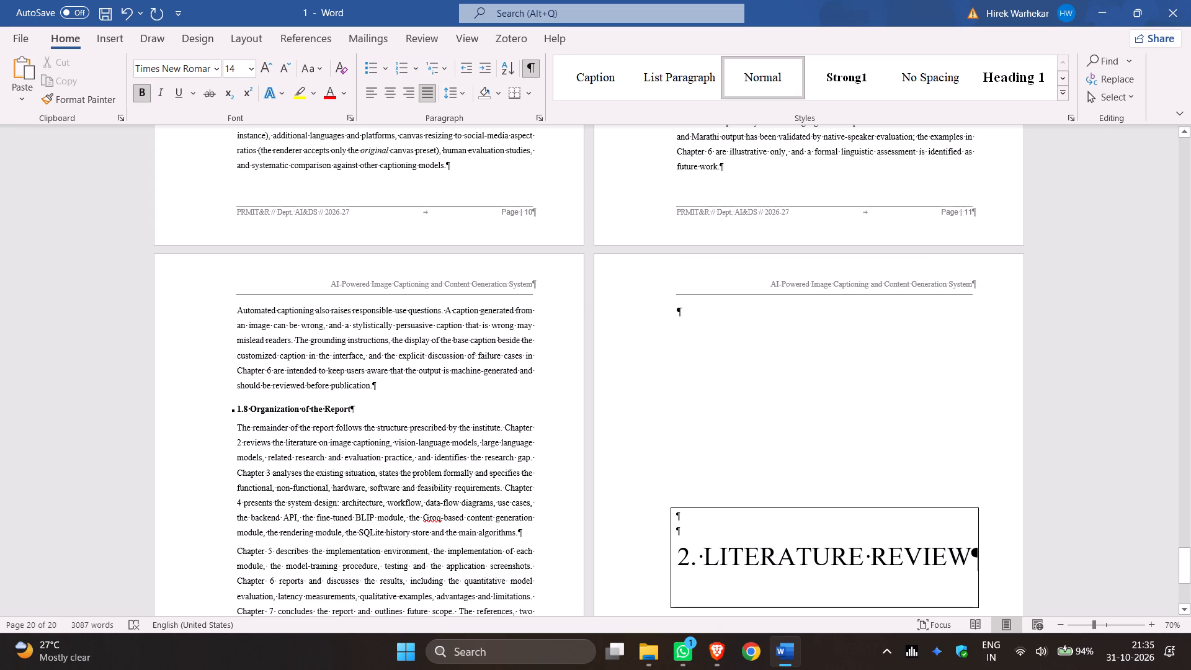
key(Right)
Clear the title "2. LITERATURE REVIEW" and the empty lines above it from the boxed title on the last page.
scroll(684, 391, down, 3)
click(711, 440)
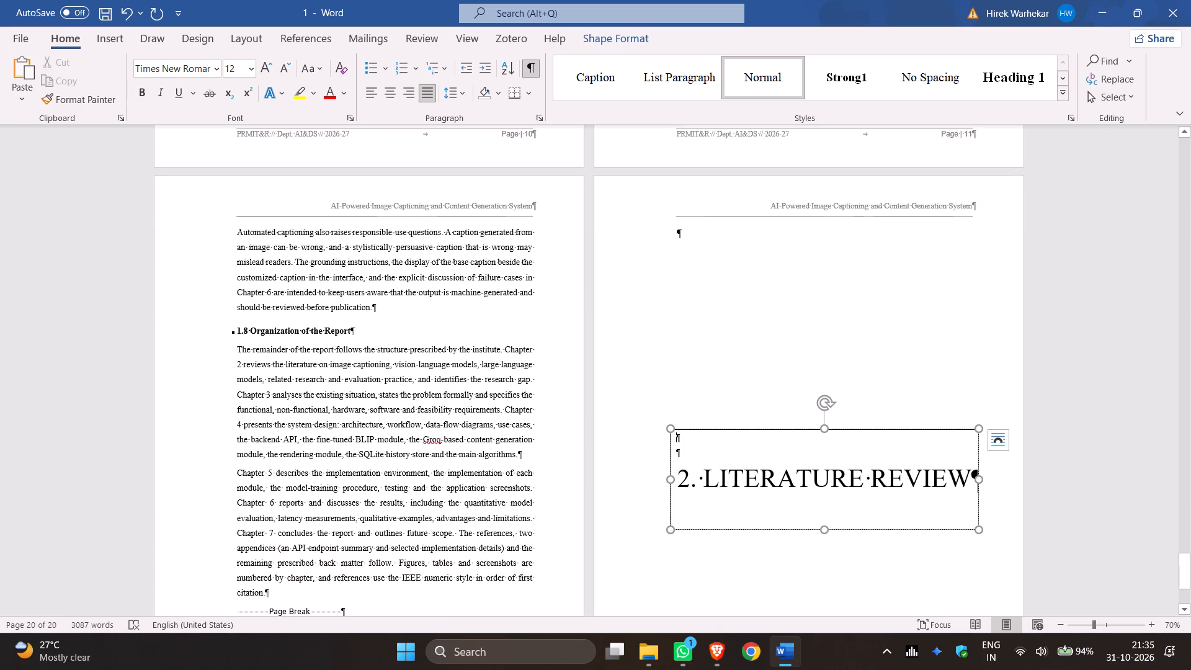
key(Delete)
key(Delete)
key(Delete)
key(Delete)
key(Delete)
key(Delete)
key(Delete)
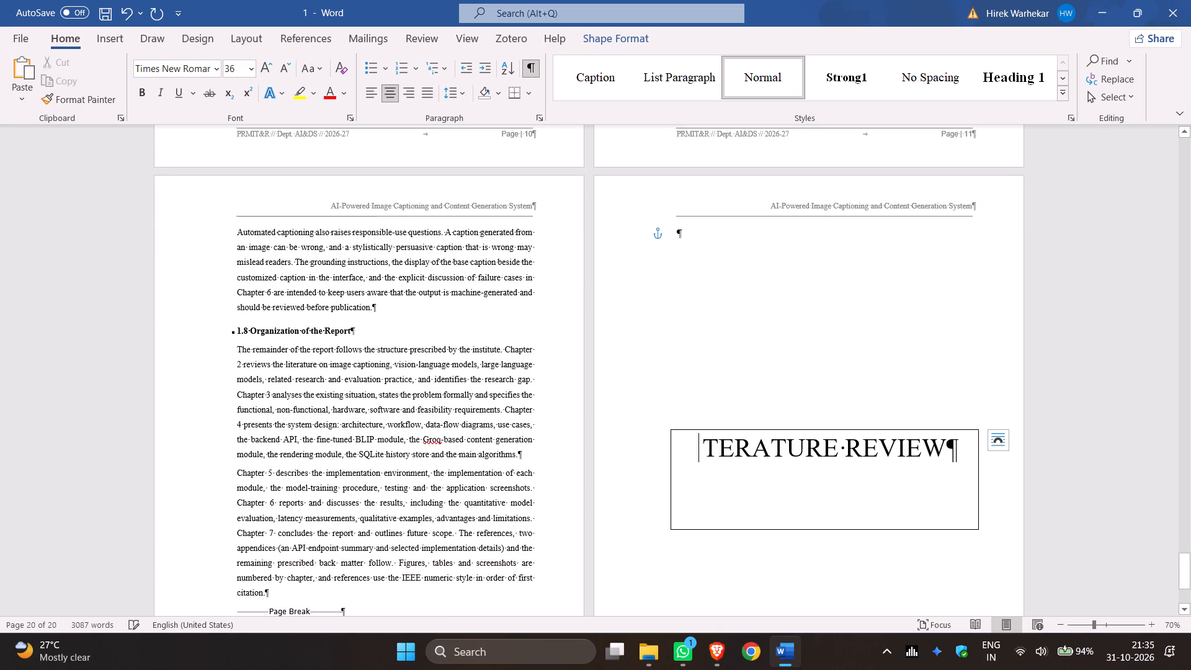
key(Delete)
key(Delete)
key(Delete)
key(Delete)
key(Delete)
key(Delete)
key(Delete)
key(Delete)
key(Delete)
key(Delete)
key(Delete)
key(Delete)
key(Delete)
key(Delete)
key(Delete)
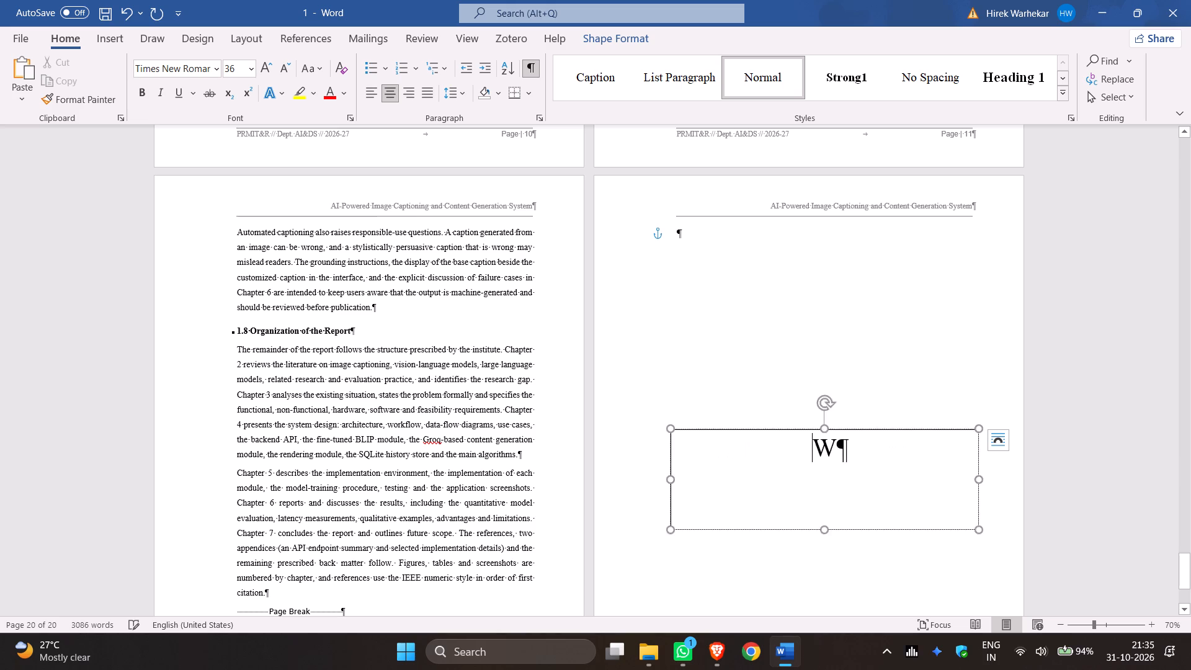
key(Delete)
key(Delete)
key(Delete)
key(Delete)
key(Delete)
key(Delete)
click(841, 445)
key(Delete)
Delete the empty paragraph above the emptied title box and the page break after section 1.8, removing the last page.
double_click(682, 238)
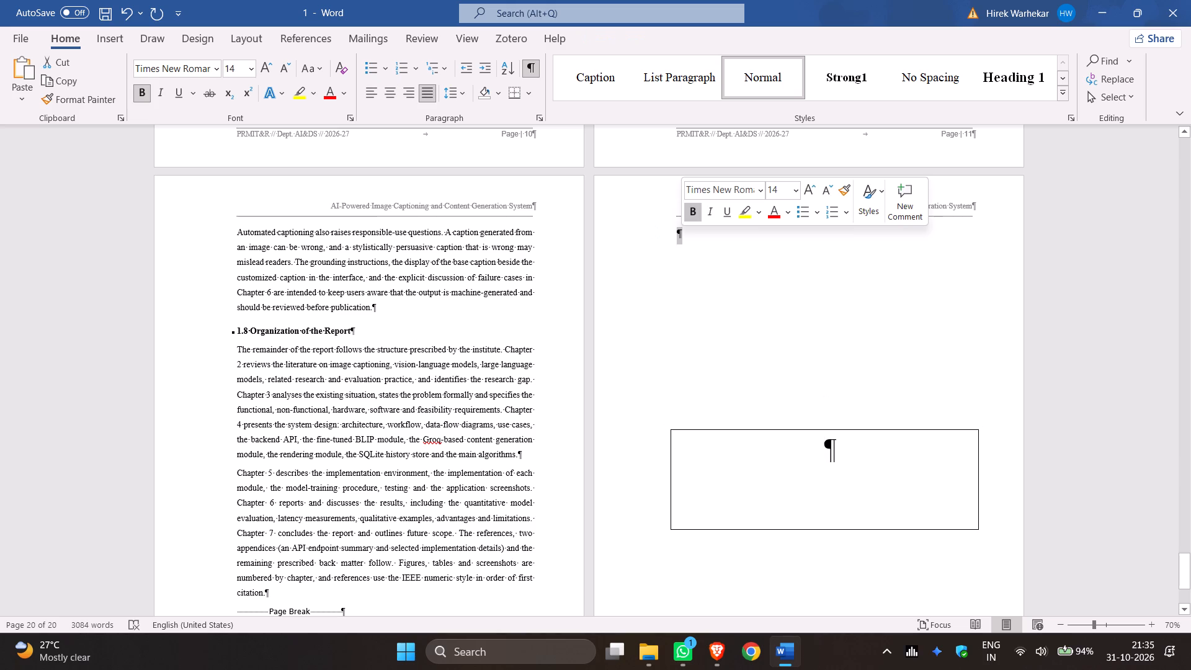
key(Delete)
key(BackSpace)
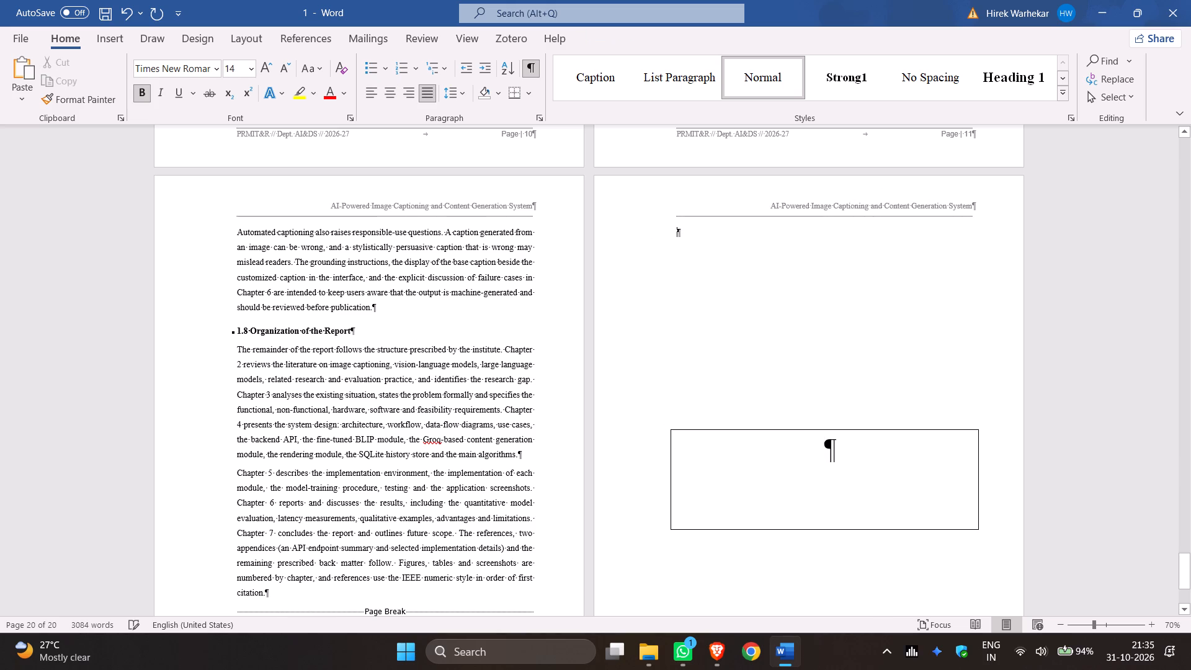
key(BackSpace)
scroll(784, 323, down, 6)
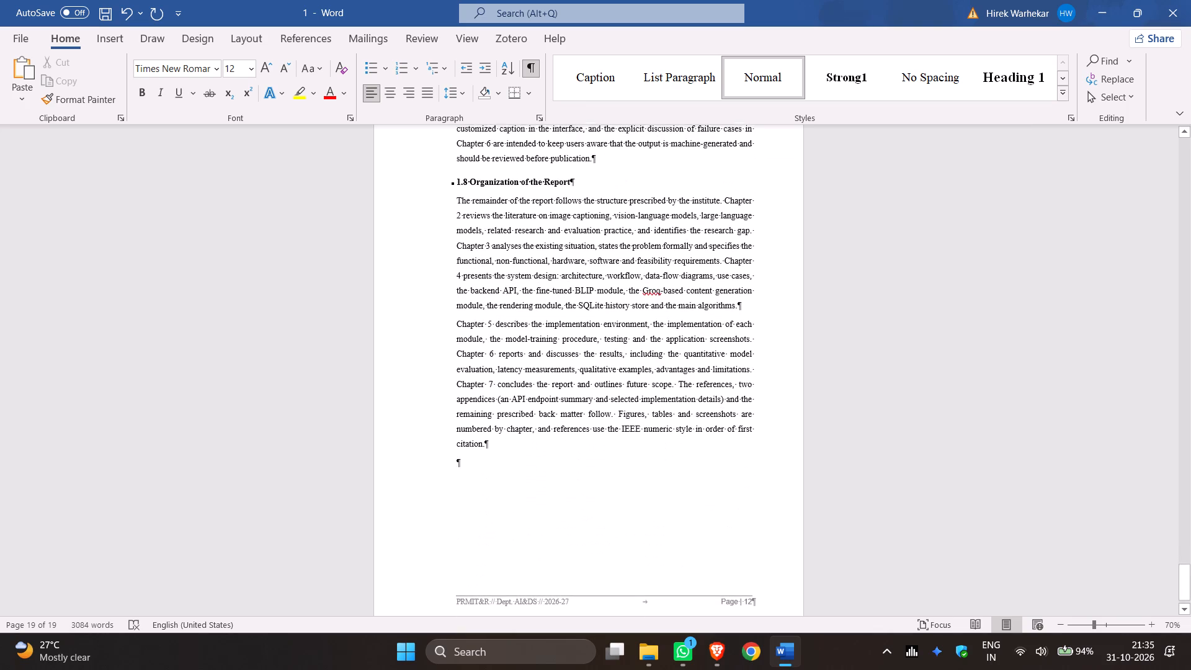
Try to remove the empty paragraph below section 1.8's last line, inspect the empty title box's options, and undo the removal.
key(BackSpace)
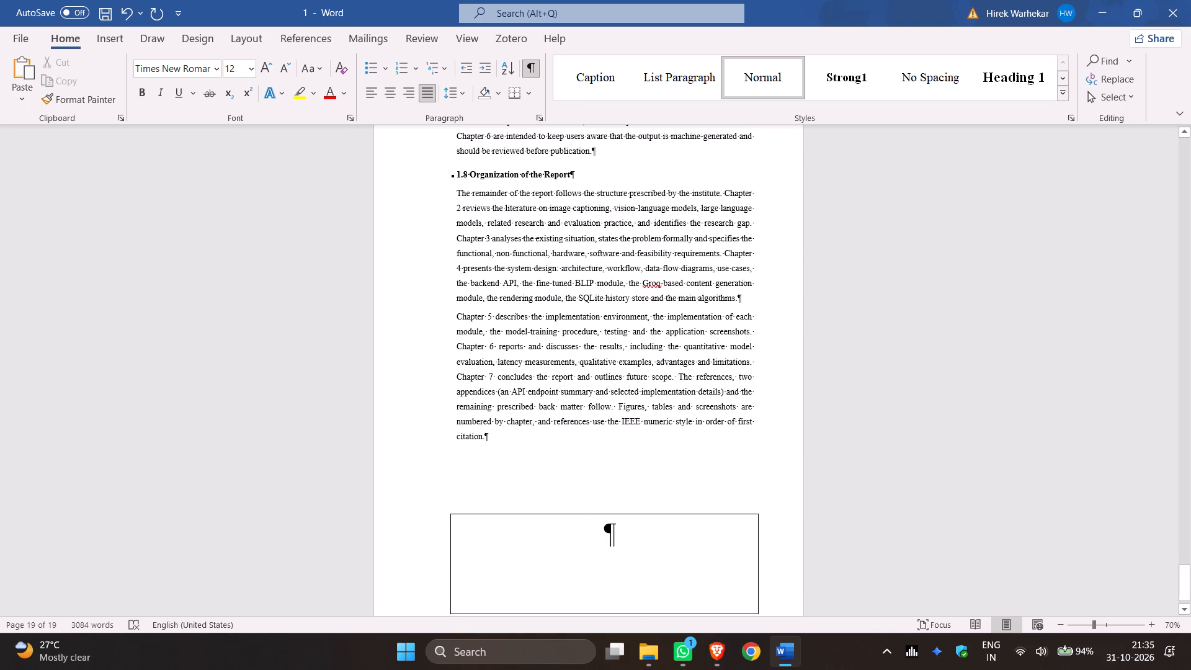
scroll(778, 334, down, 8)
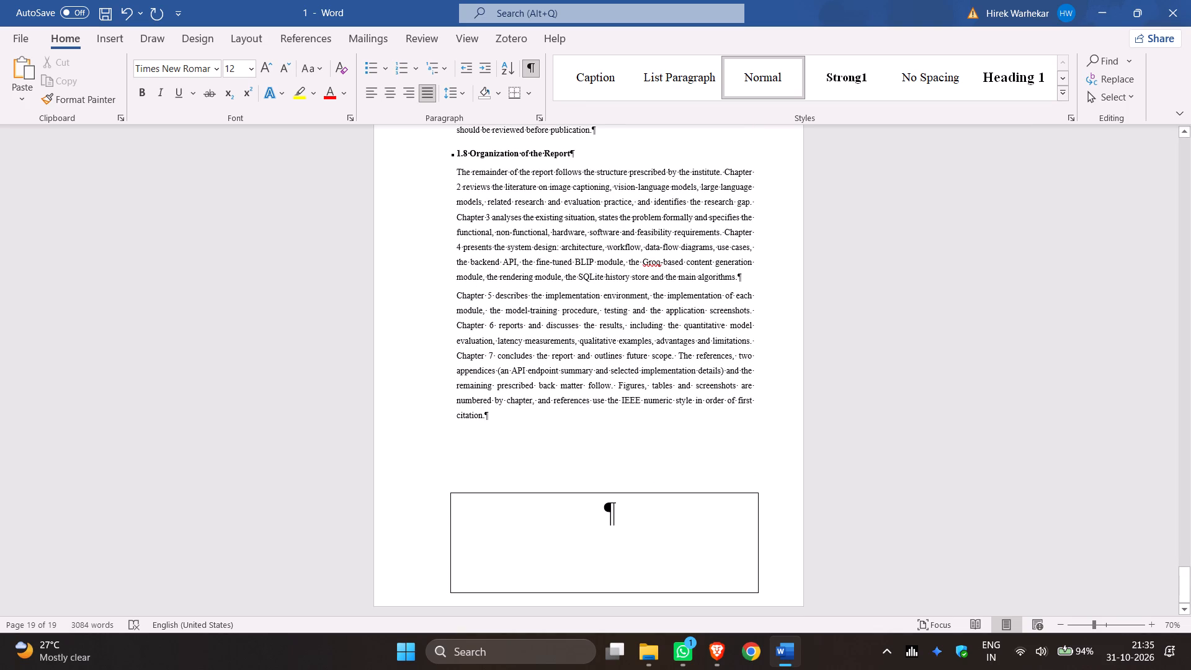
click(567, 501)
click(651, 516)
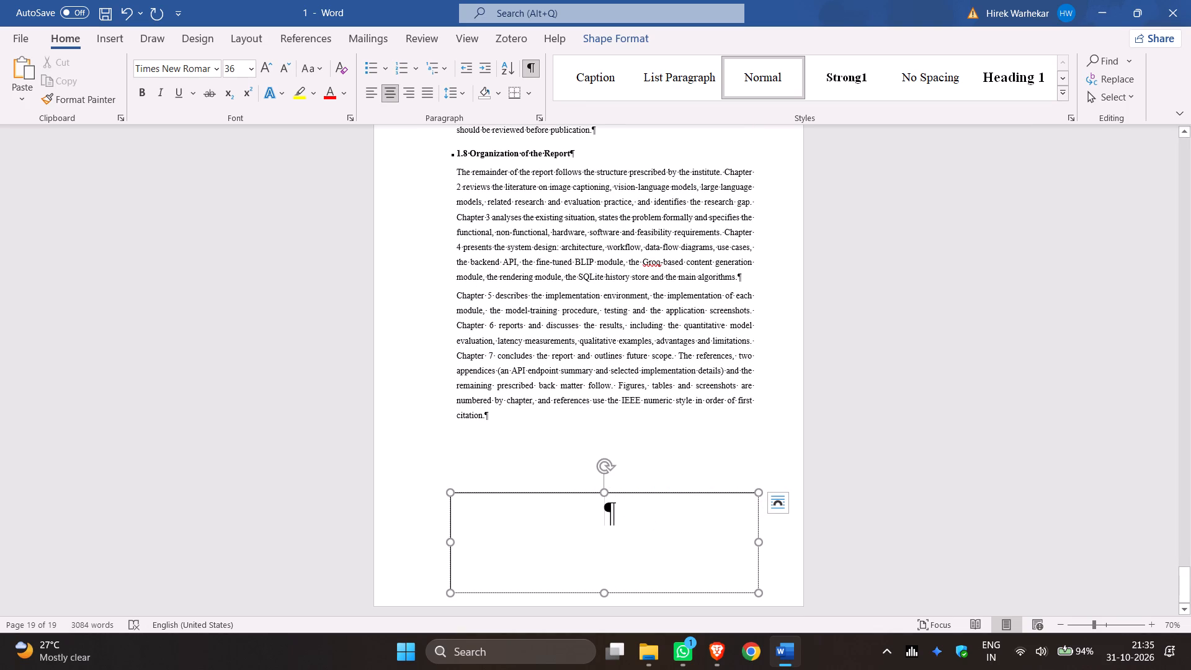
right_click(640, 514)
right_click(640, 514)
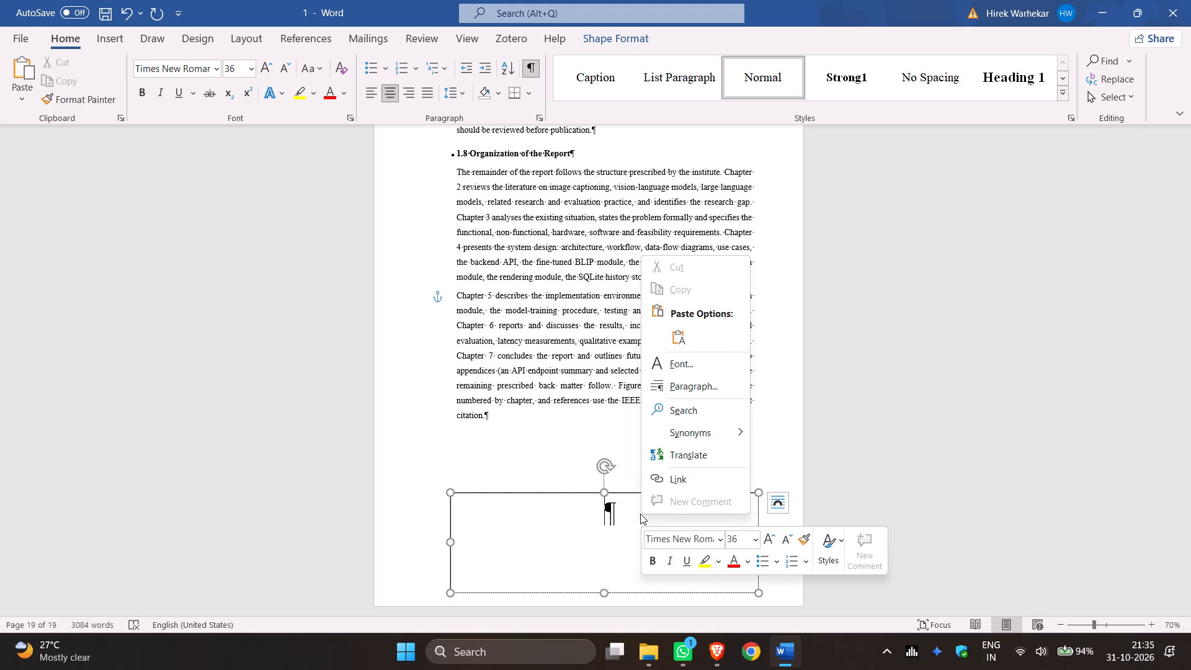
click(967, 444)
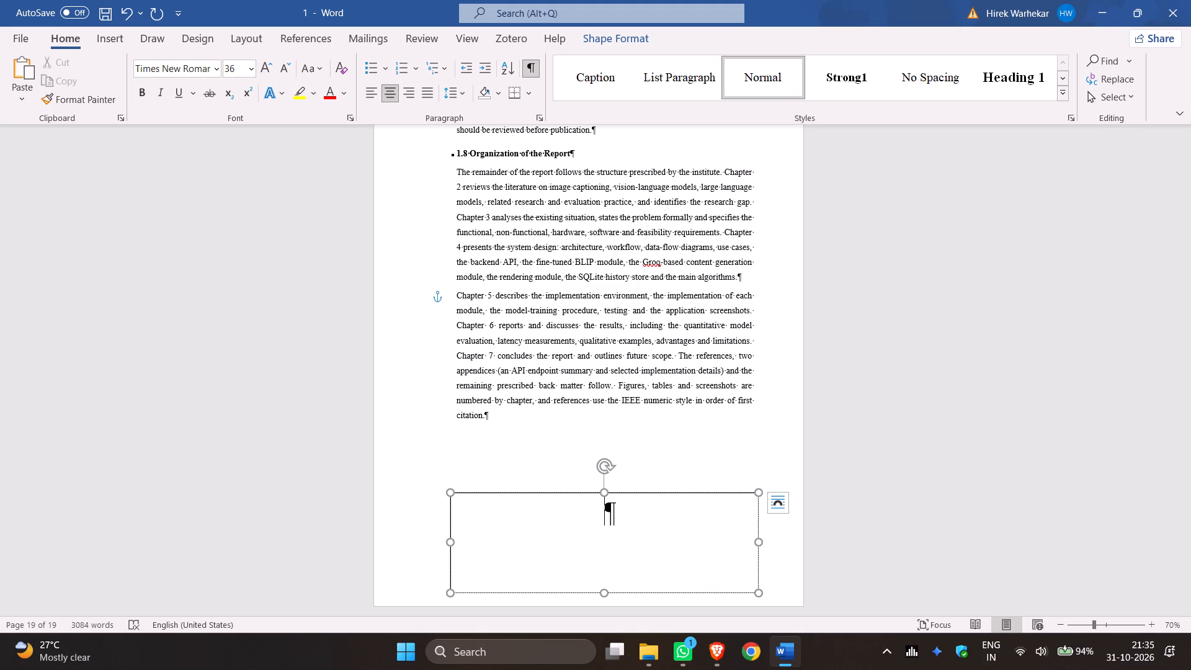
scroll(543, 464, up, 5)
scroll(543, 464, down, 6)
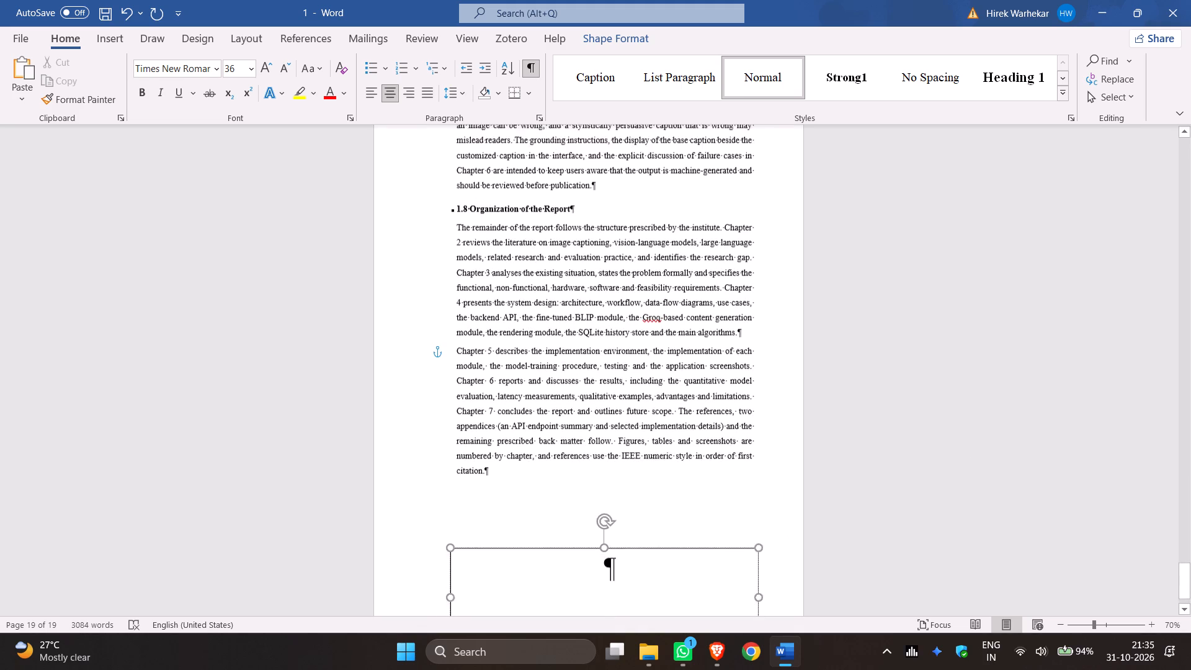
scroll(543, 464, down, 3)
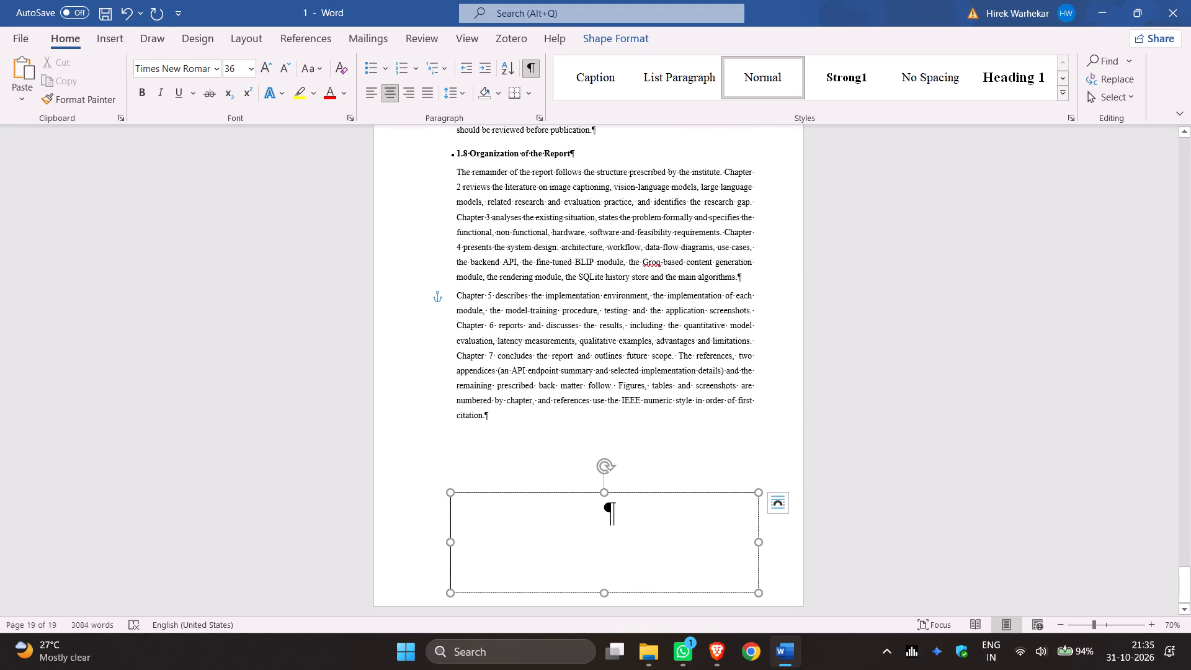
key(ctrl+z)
Hide the formatting marks in the document.
scroll(654, 461, up, 7)
scroll(654, 461, down, 8)
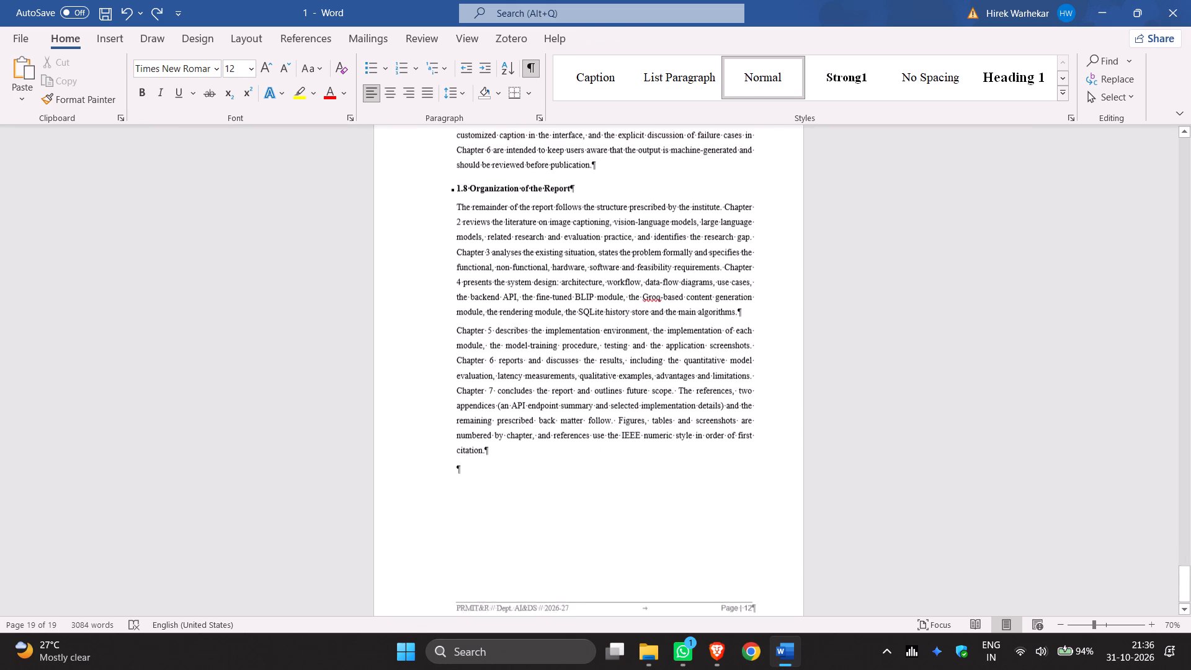
scroll(654, 461, down, 15)
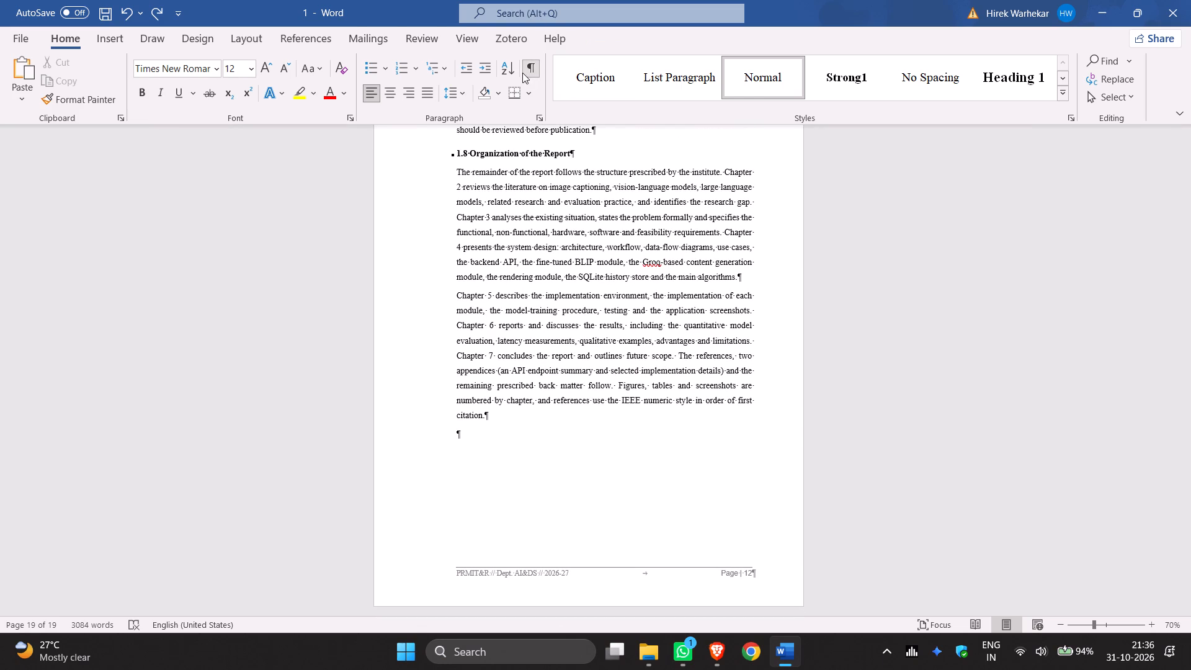
click(528, 66)
Review the trimmed report from its last page back to the table of contents and through the front-matter lists.
scroll(904, 453, down, 2)
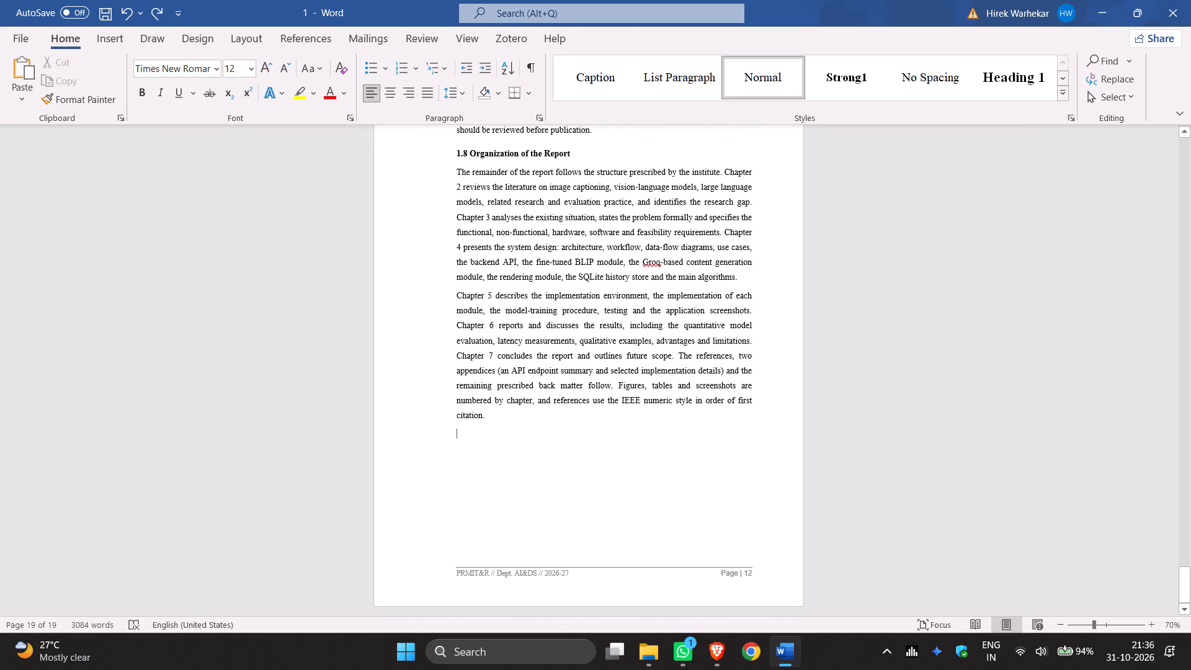
scroll(898, 453, up, 16)
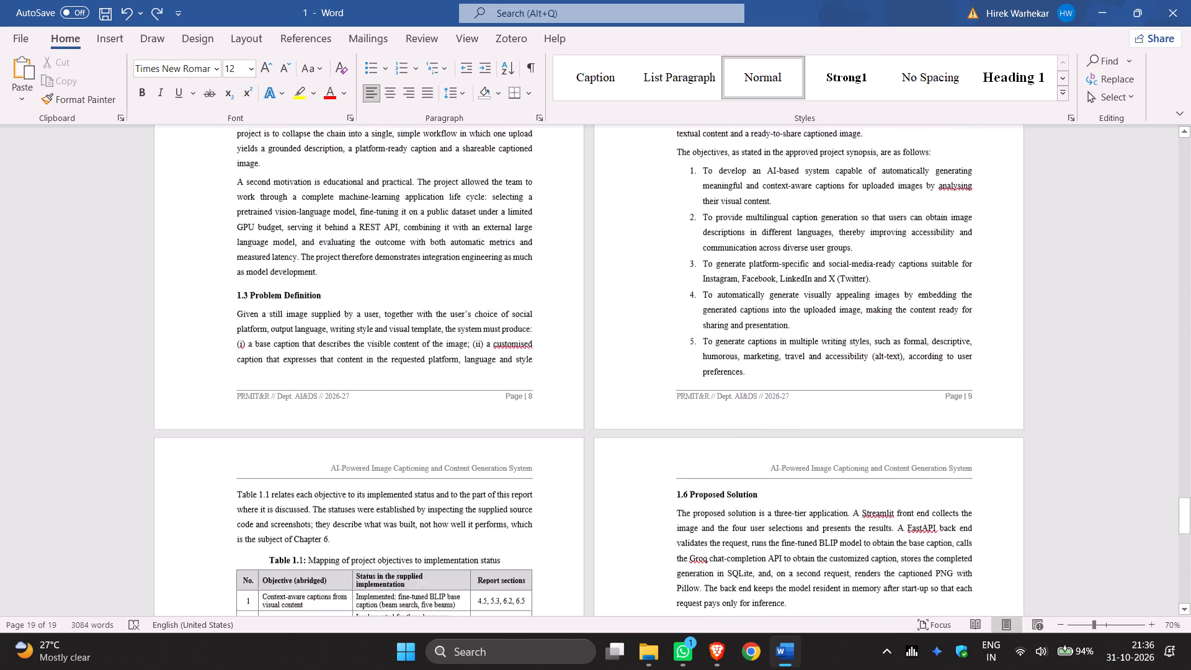
scroll(888, 455, up, 11)
scroll(888, 455, up, 11)
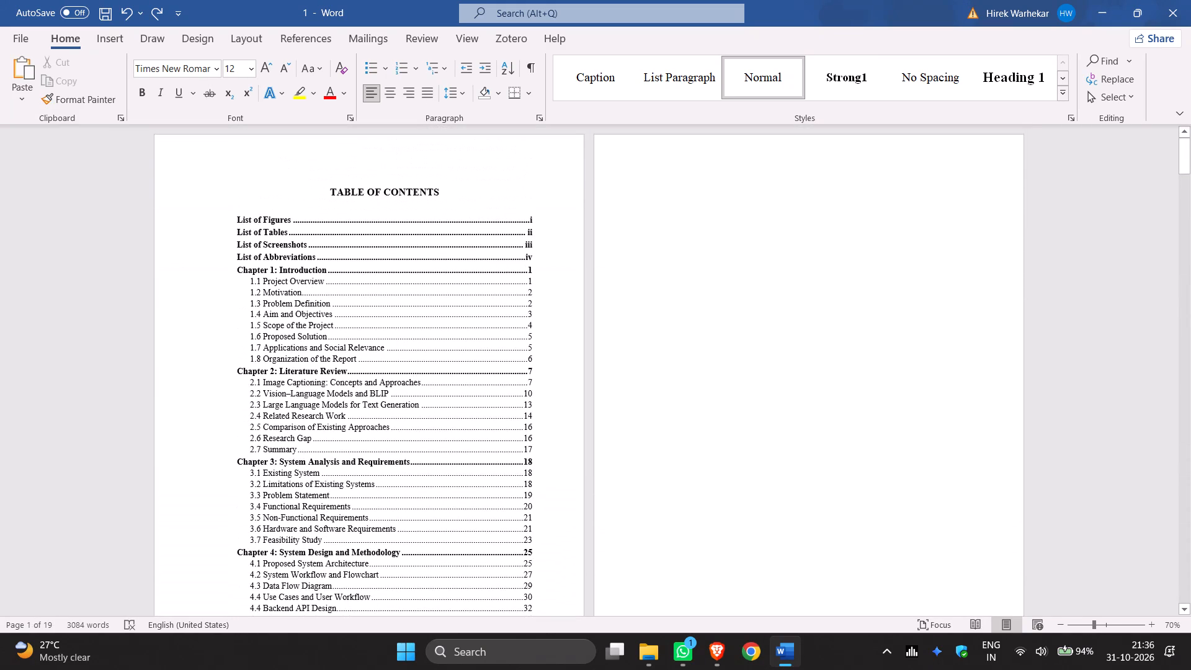
scroll(883, 455, down, 6)
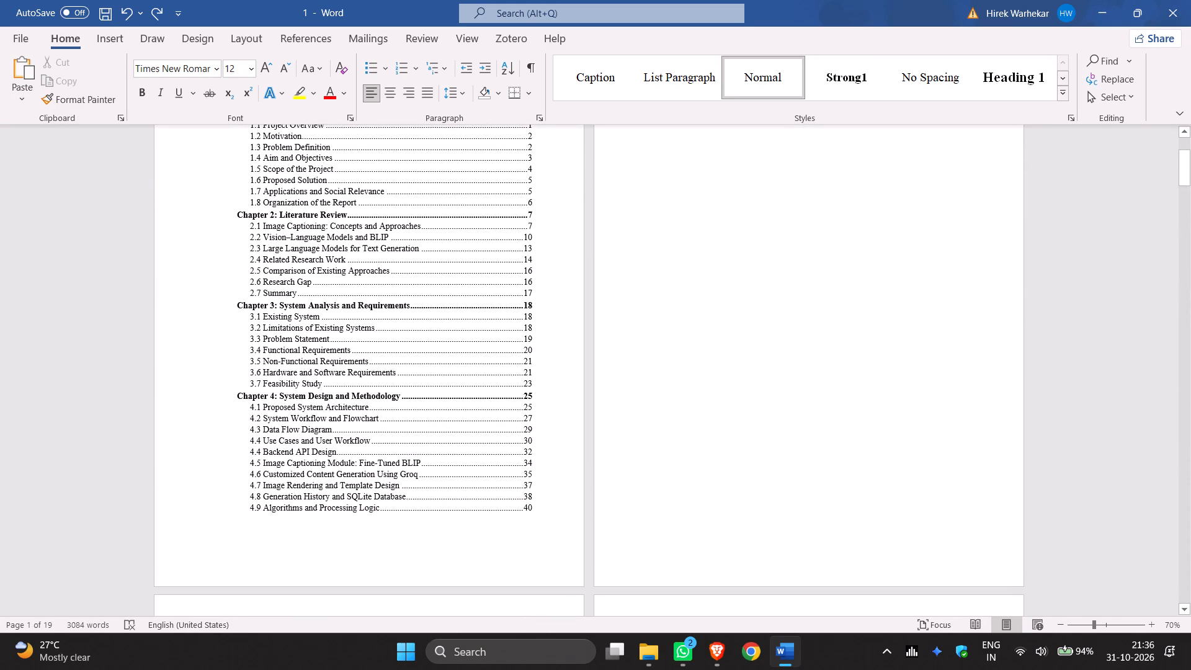
scroll(883, 455, up, 8)
scroll(883, 455, down, 19)
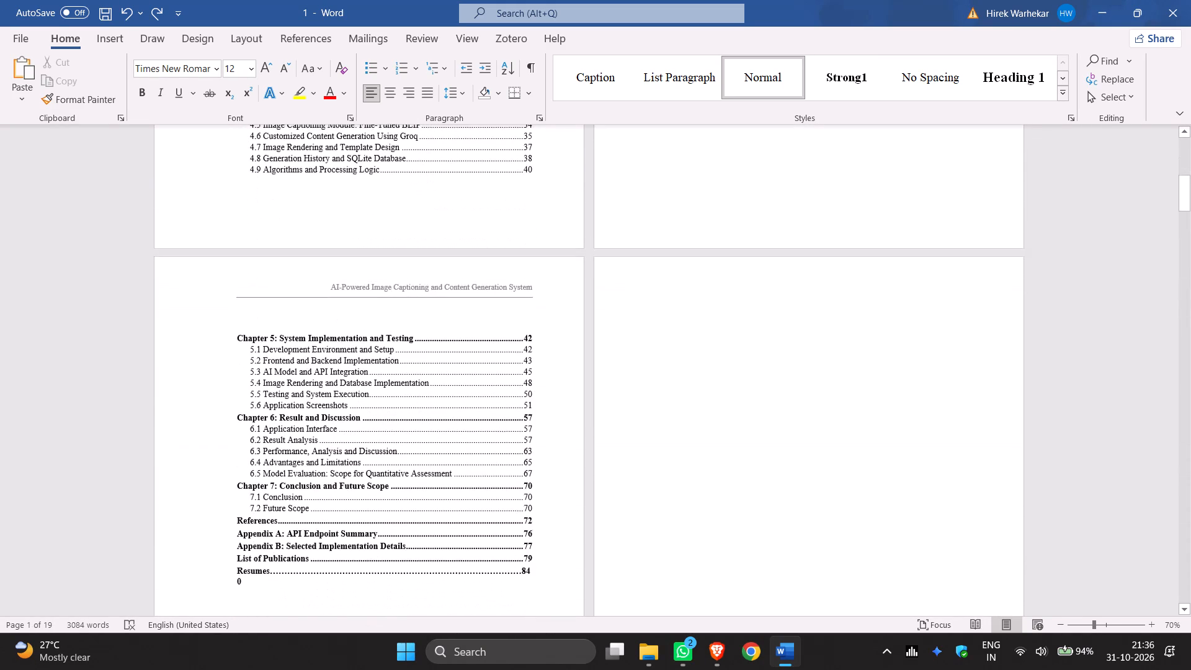
scroll(882, 456, up, 14)
scroll(882, 456, down, 17)
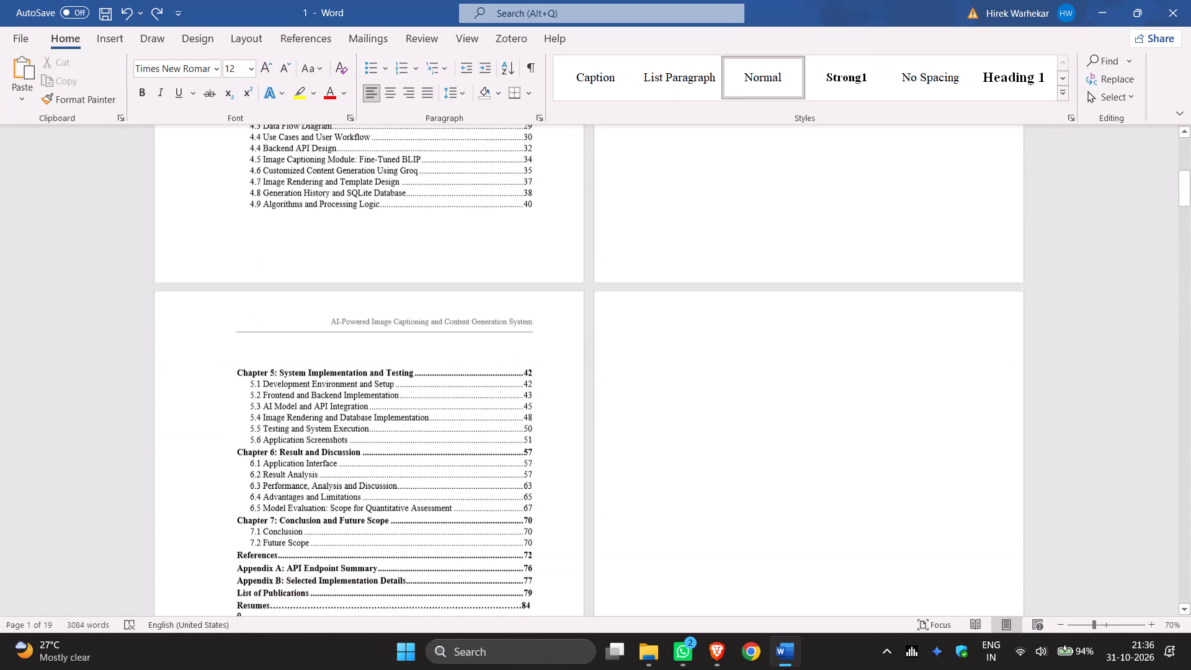
scroll(891, 439, down, 20)
scroll(891, 439, down, 20)
scroll(891, 439, down, 12)
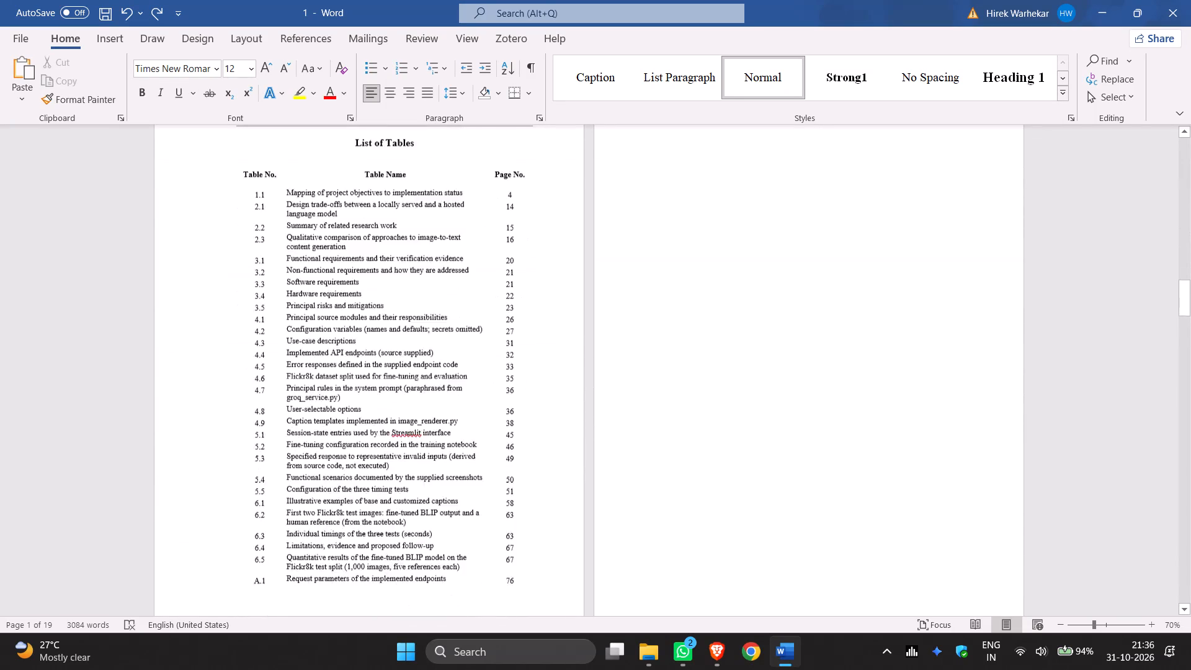
scroll(885, 442, down, 12)
scroll(884, 442, down, 10)
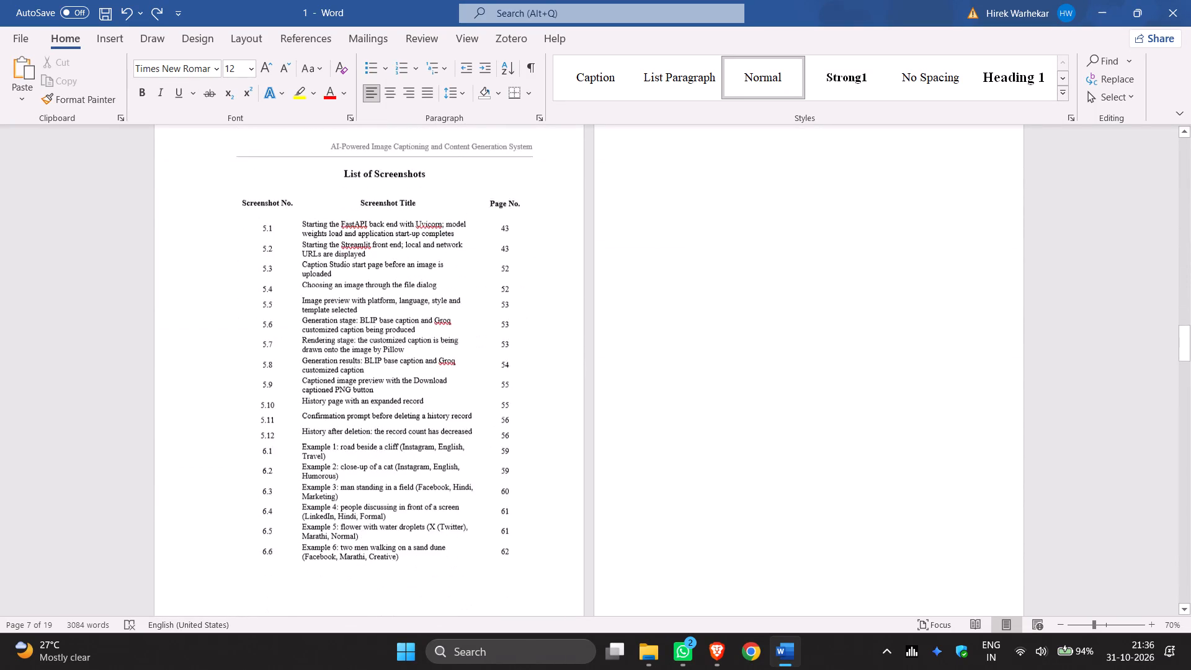
scroll(883, 442, down, 20)
scroll(880, 441, down, 19)
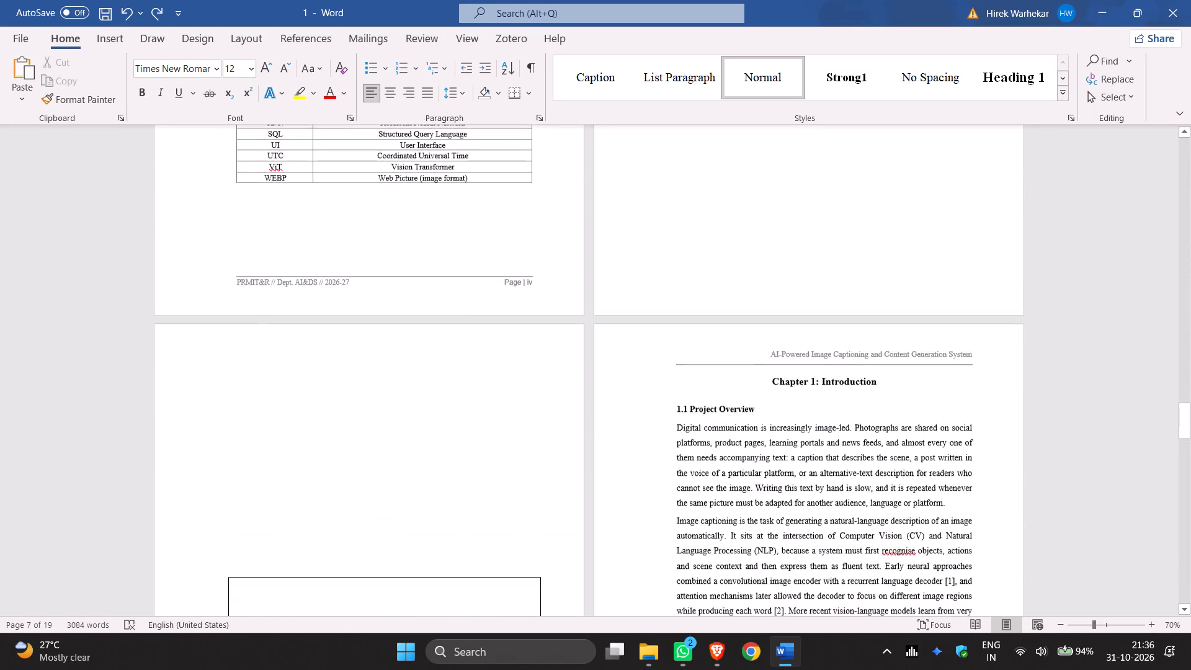
Examine the "1. INTRODUCTION" title page and the opening pages of Chapter 1, including their page numbering.
scroll(877, 444, down, 9)
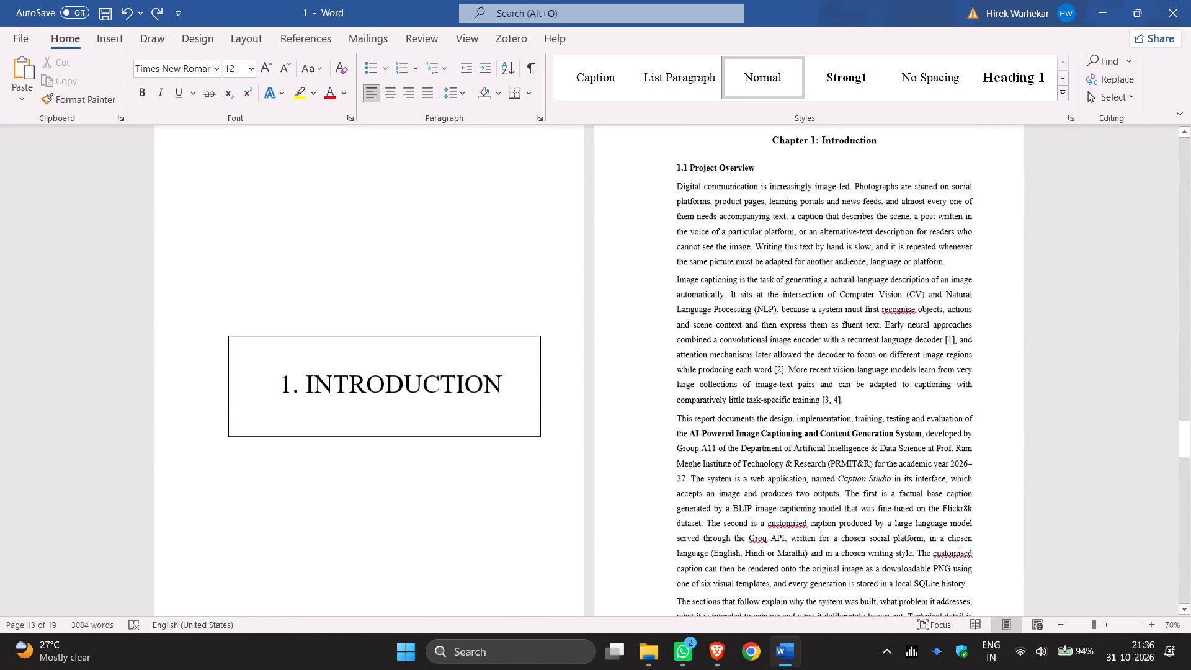
scroll(916, 317, down, 9)
scroll(917, 317, up, 4)
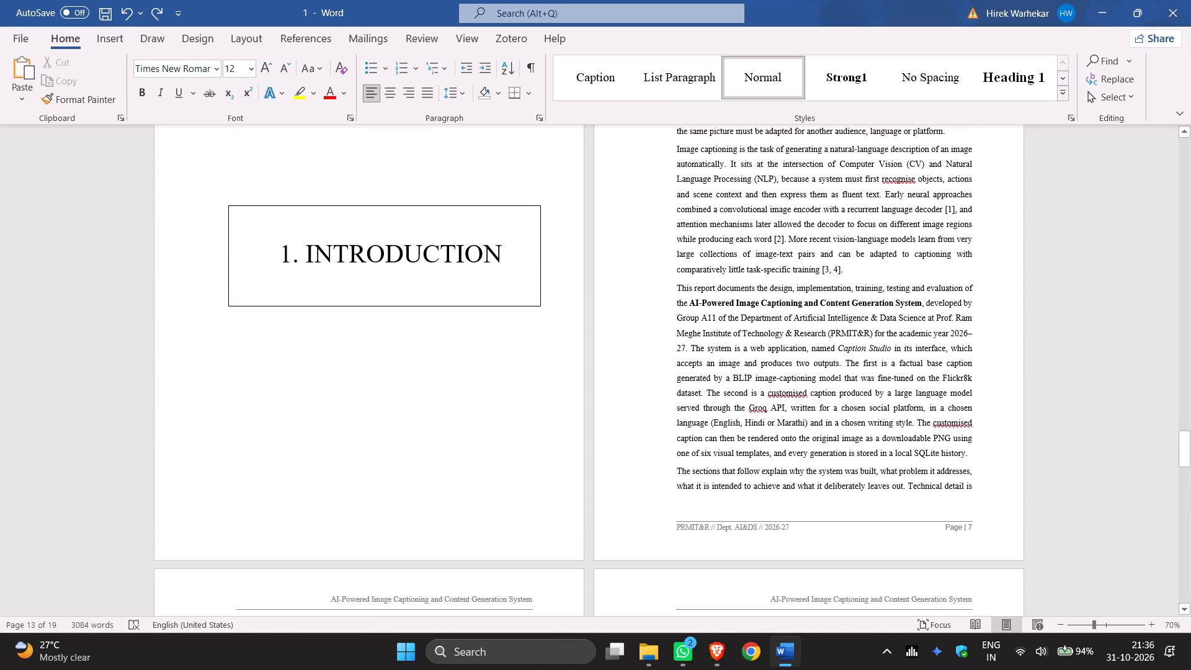
scroll(921, 364, up, 4)
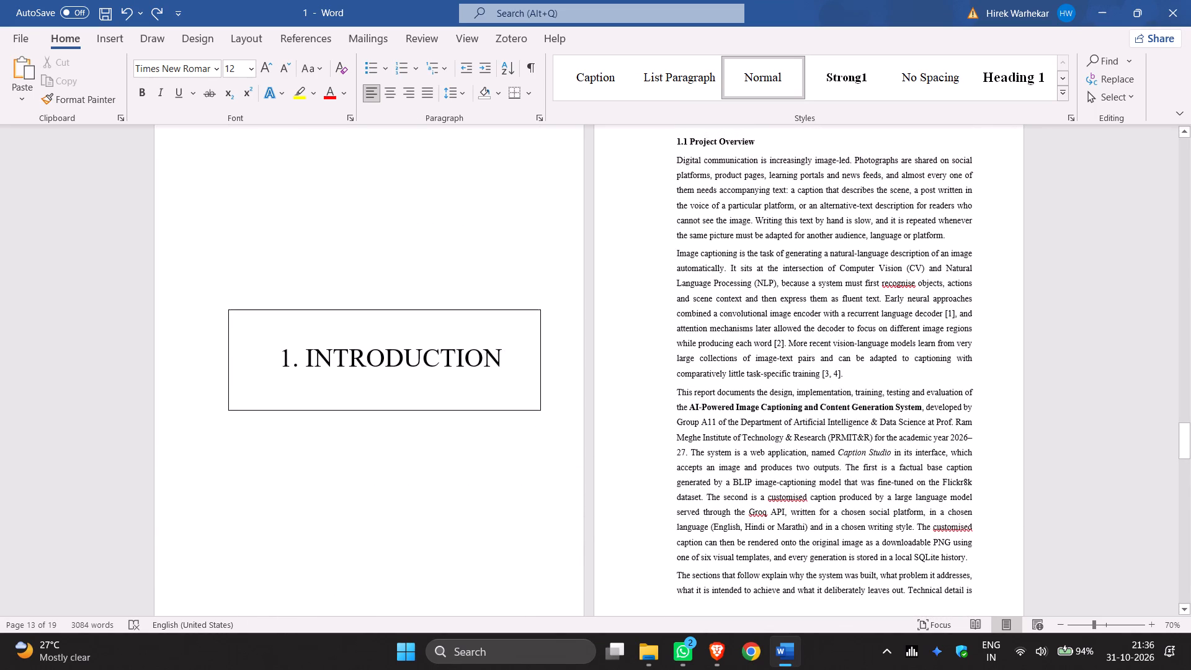
scroll(921, 364, up, 6)
scroll(921, 364, down, 5)
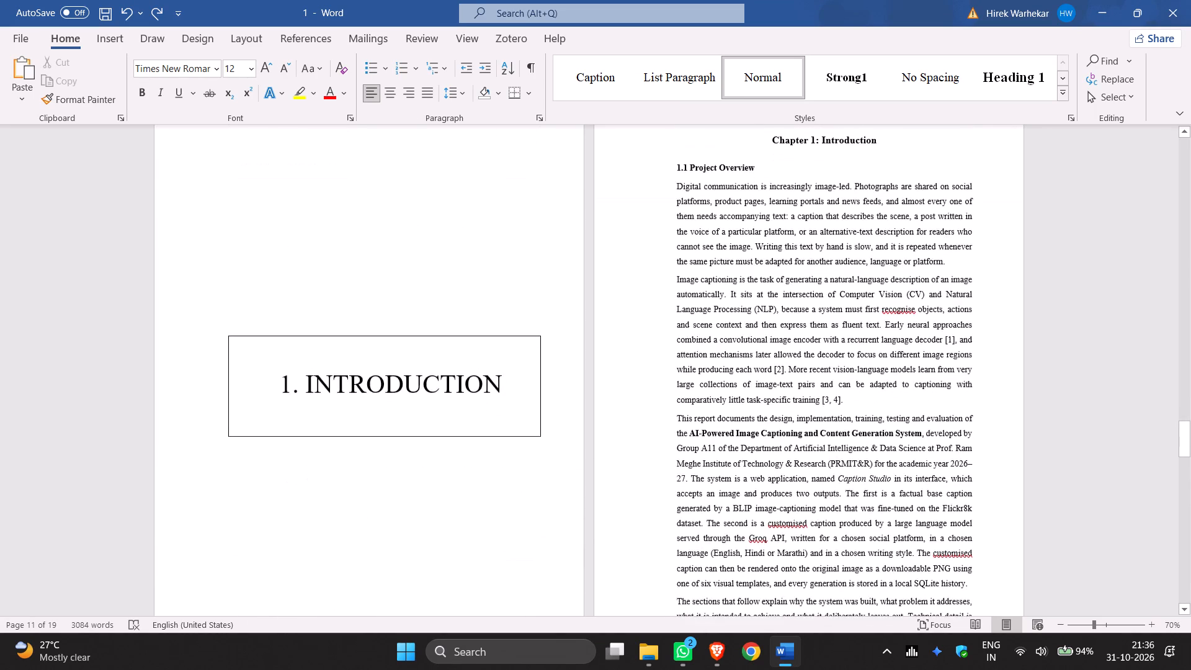
scroll(921, 364, down, 6)
scroll(497, 359, up, 6)
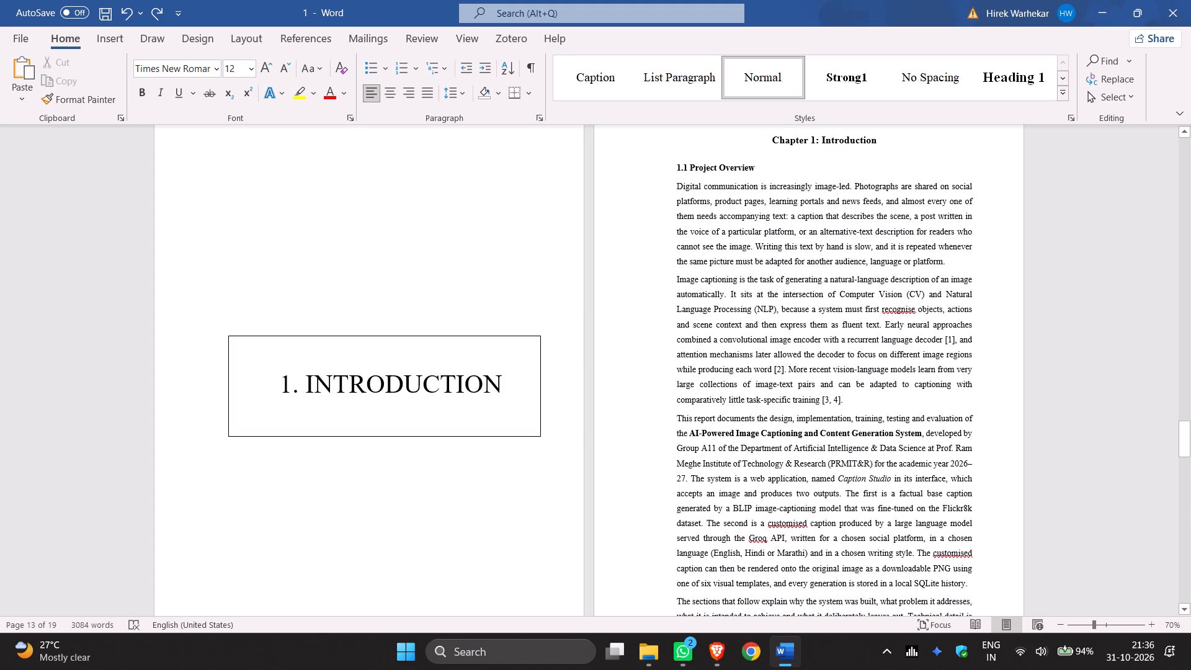
scroll(854, 413, up, 3)
scroll(854, 413, down, 6)
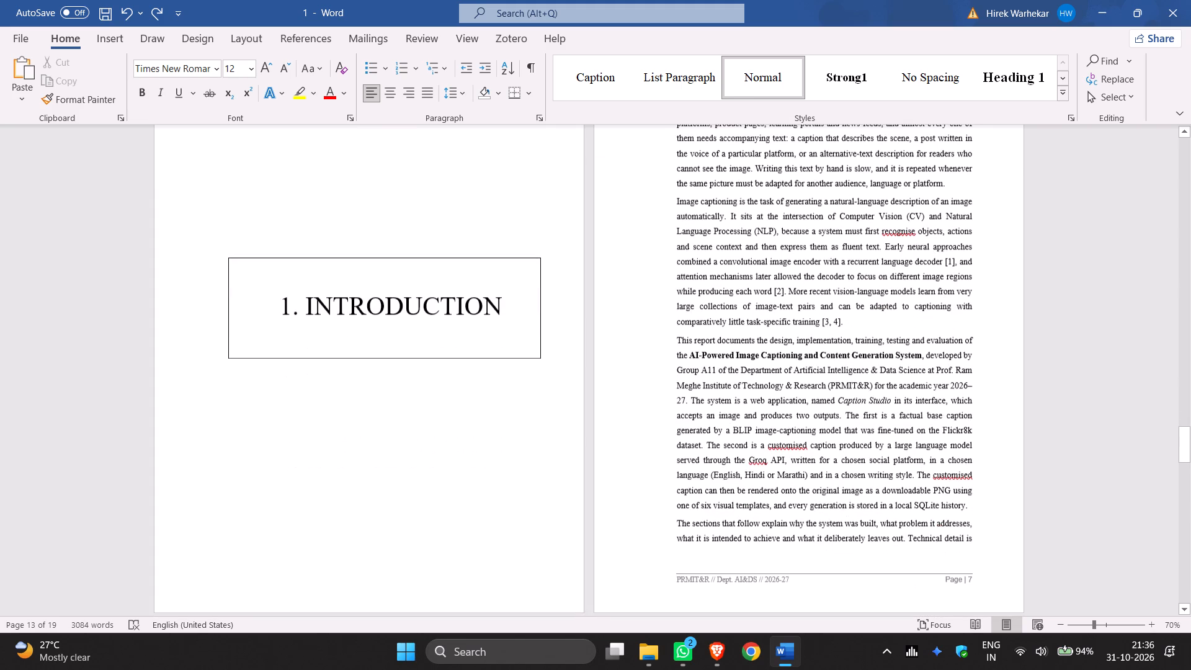
scroll(582, 550, down, 3)
click(520, 449)
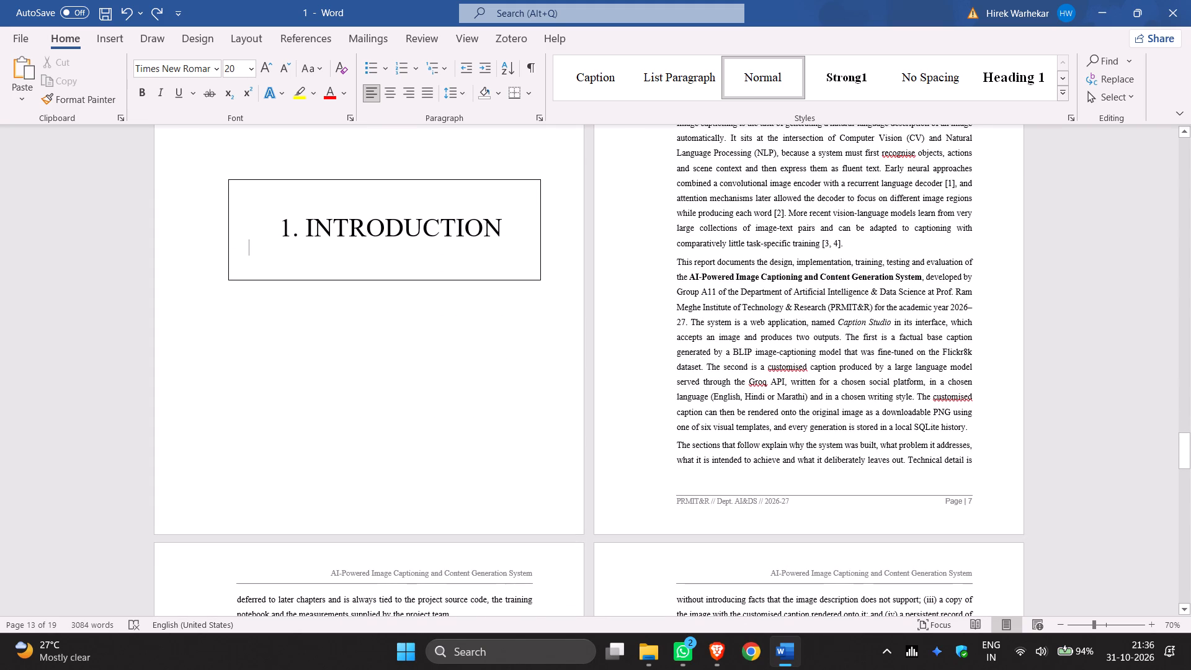
click(518, 374)
click(551, 435)
scroll(563, 484, up, 7)
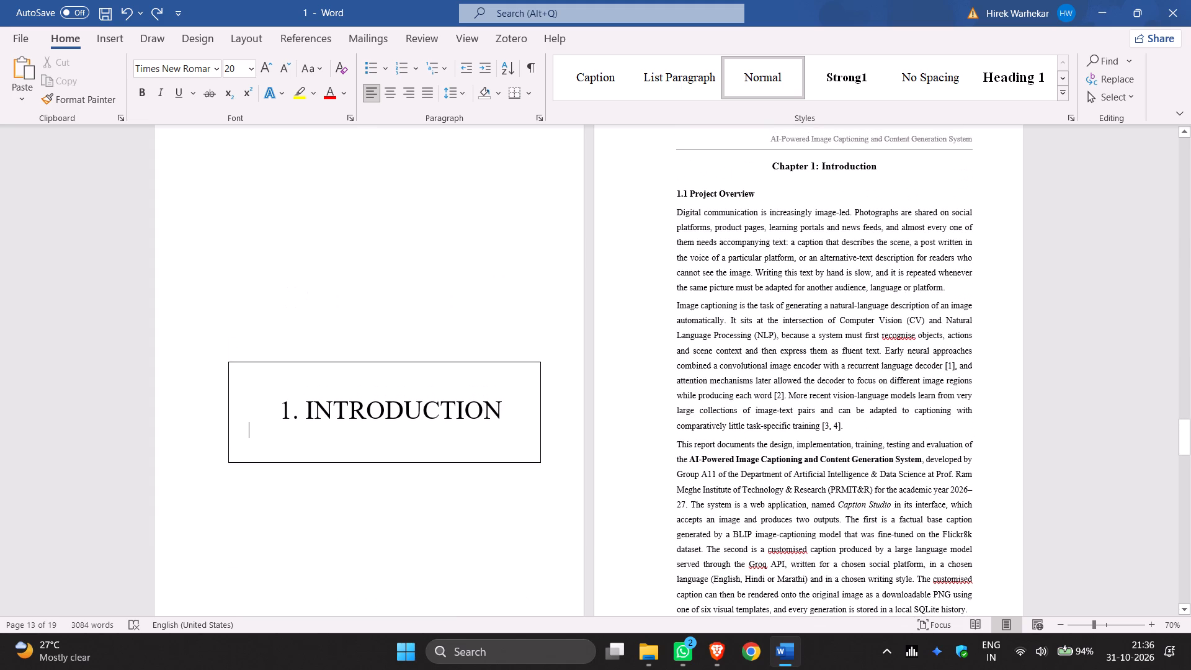
scroll(565, 485, down, 17)
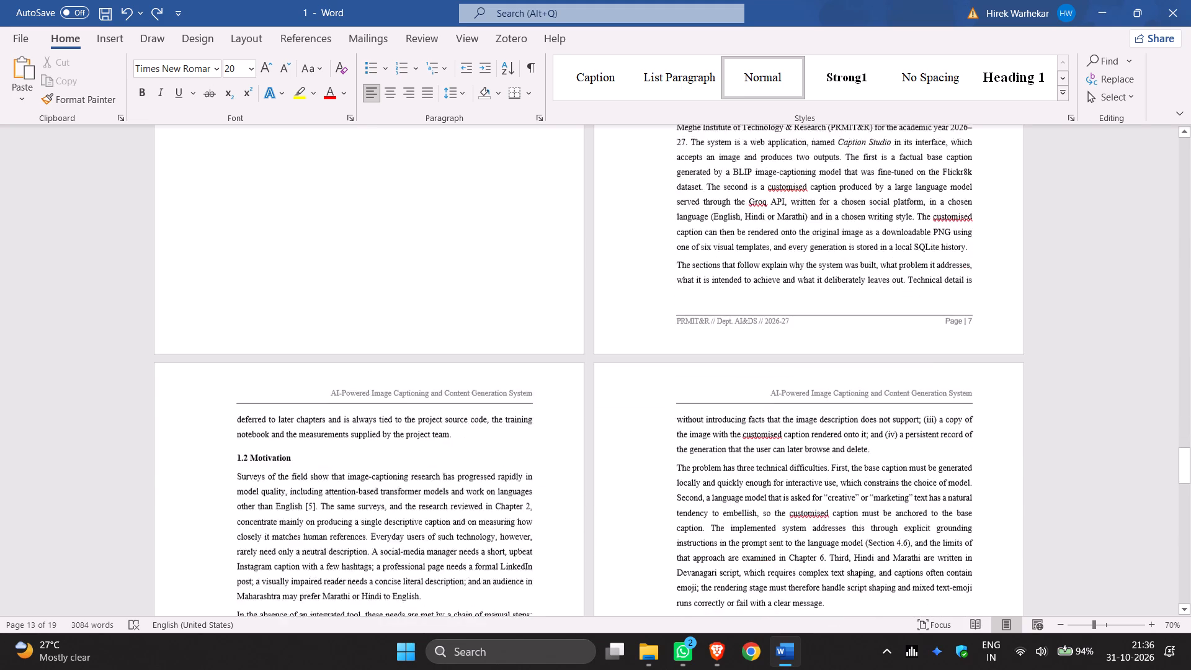
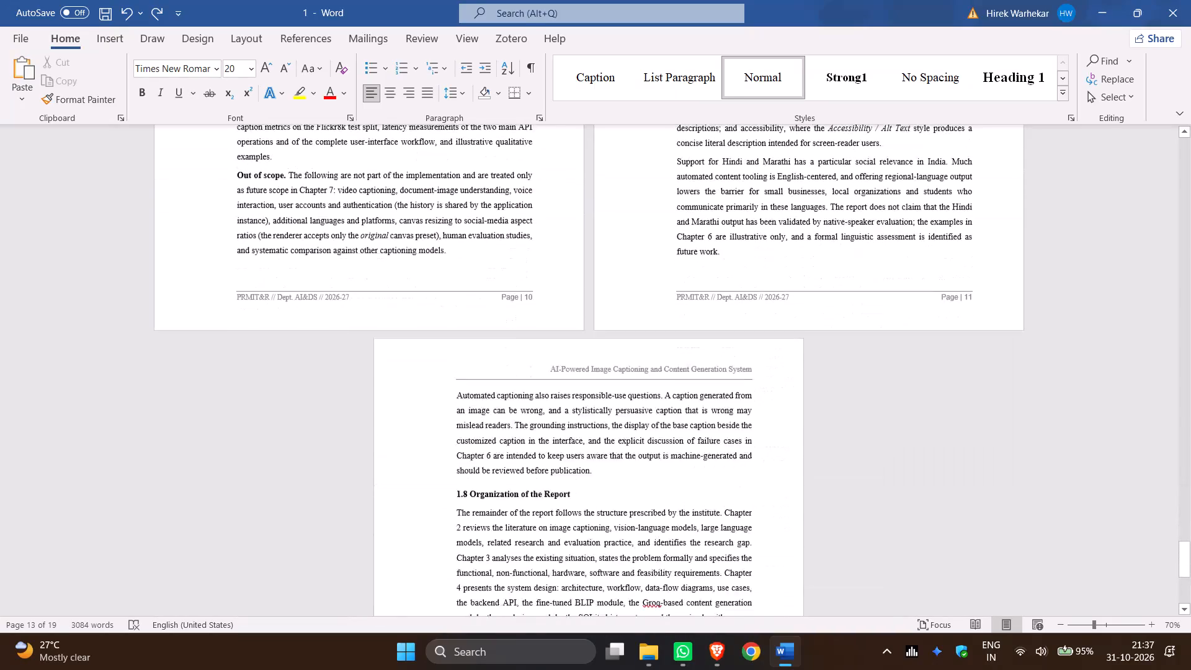
Review the Chapter 1 pages from section 1.8 back to the "1. INTRODUCTION" title page.
scroll(814, 445, down, 18)
scroll(819, 440, up, 19)
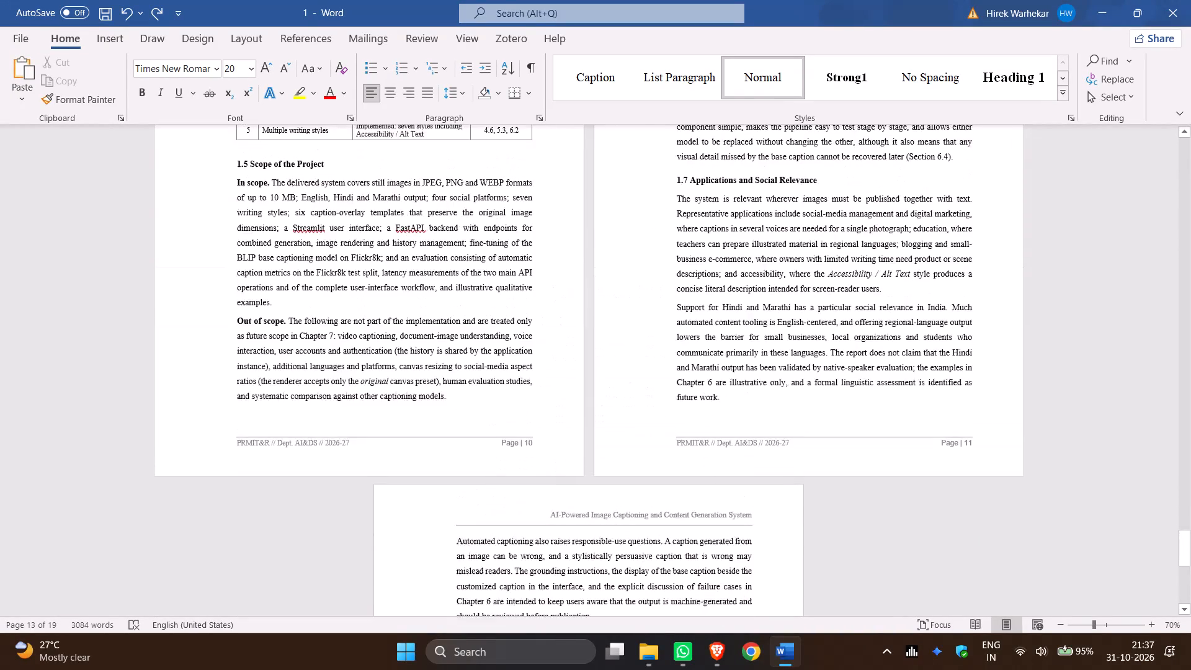
scroll(831, 440, up, 19)
scroll(836, 435, up, 17)
scroll(836, 435, up, 7)
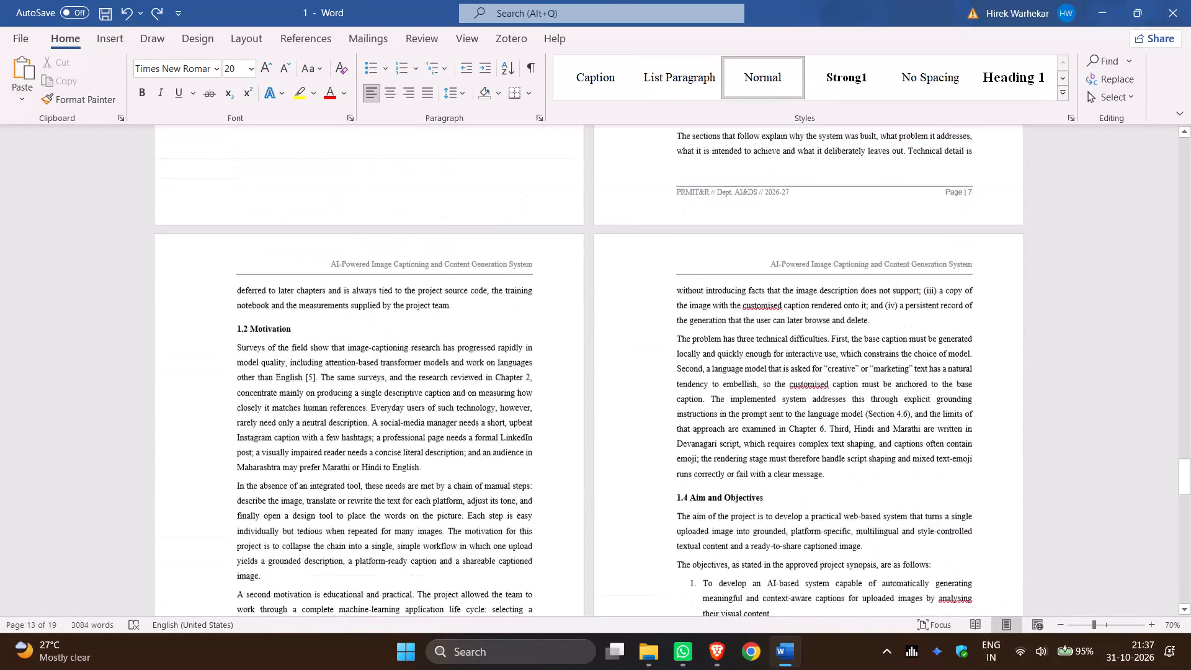
scroll(836, 435, up, 10)
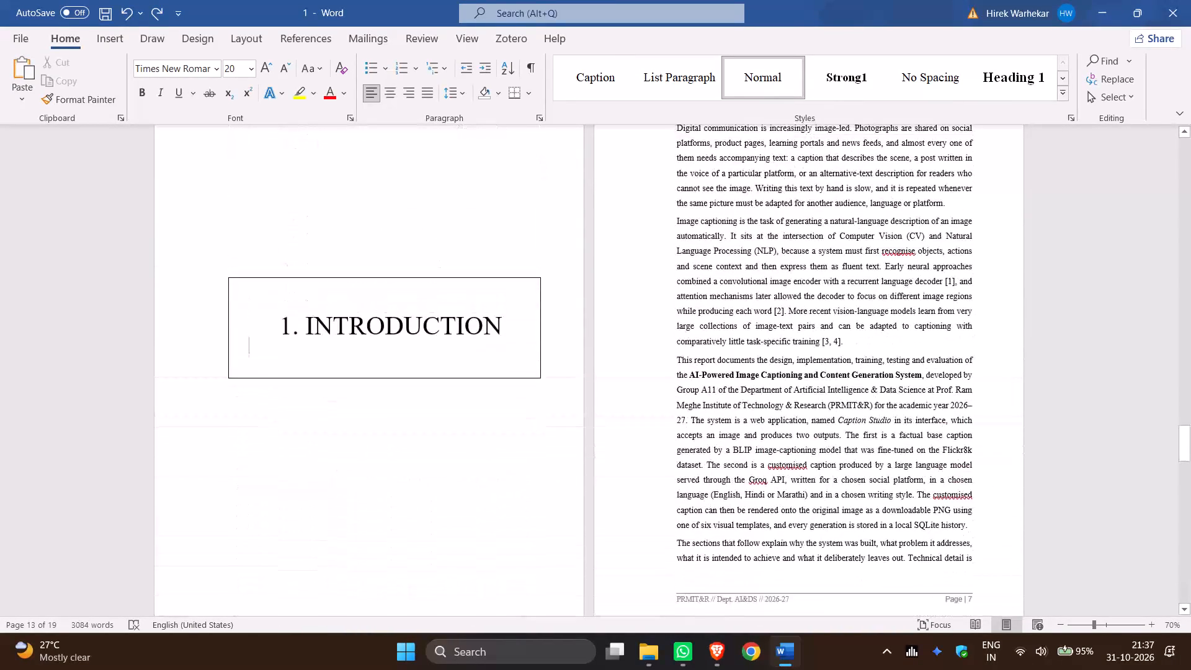
scroll(836, 435, down, 3)
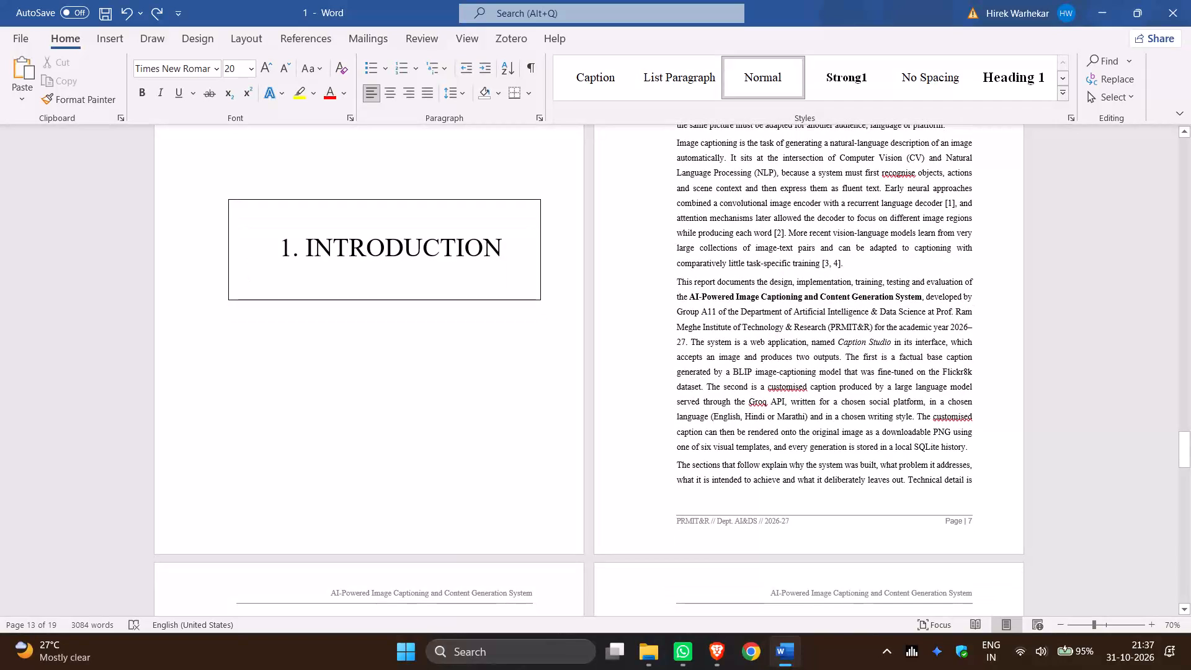
scroll(836, 435, up, 16)
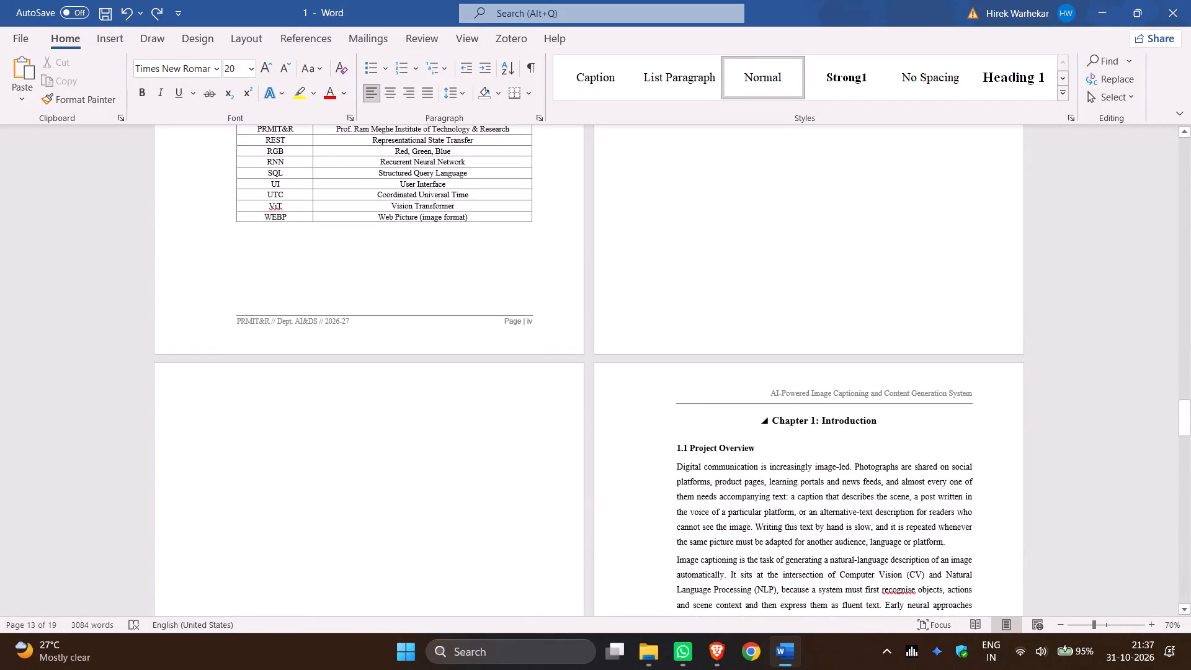
scroll(836, 435, down, 14)
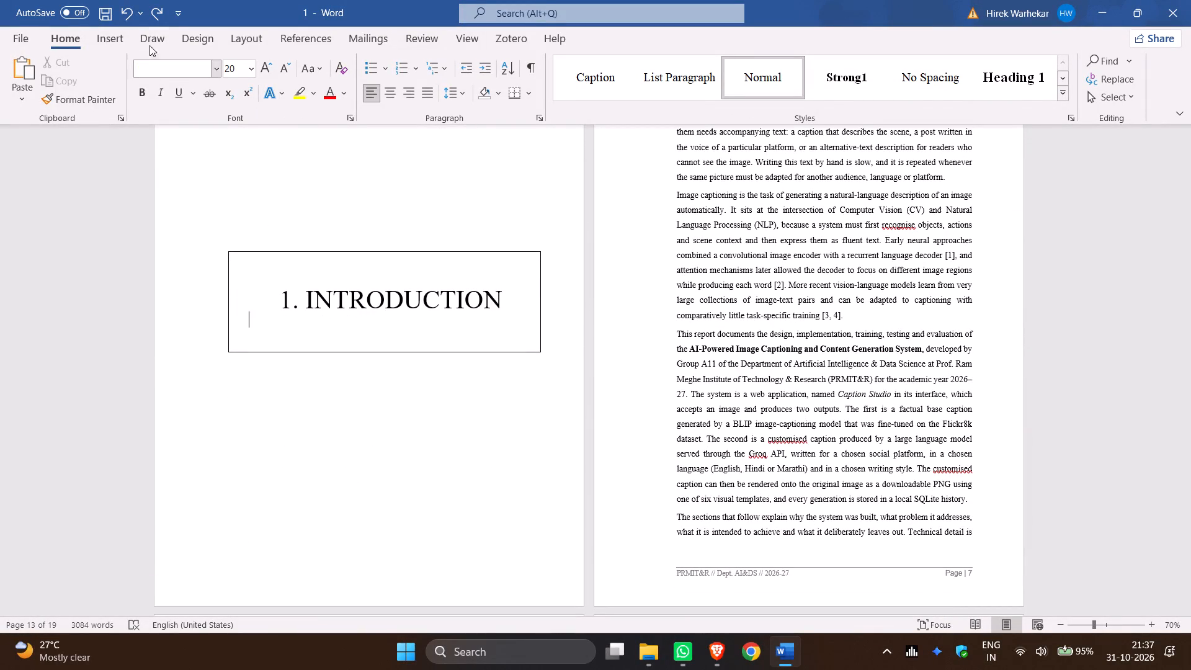
Save the trimmed report document.
click(104, 17)
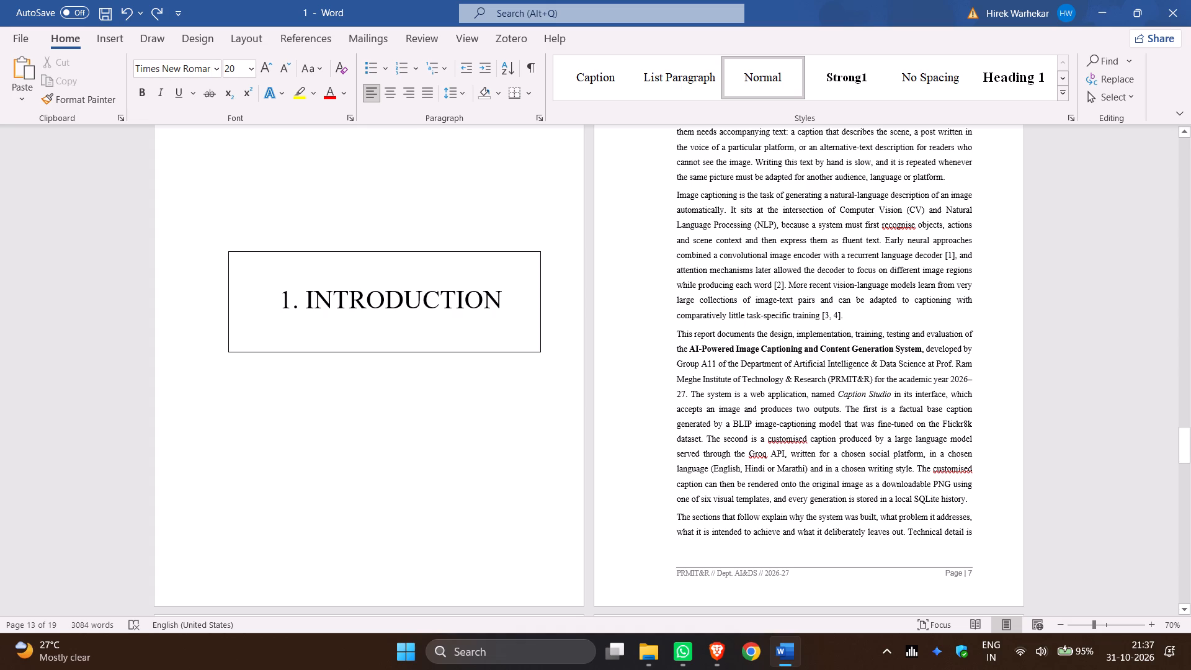
Look through Chapter 1 again from the title page to section 1.8 and back, checking its text and page numbers.
scroll(863, 472, up, 8)
scroll(863, 472, down, 14)
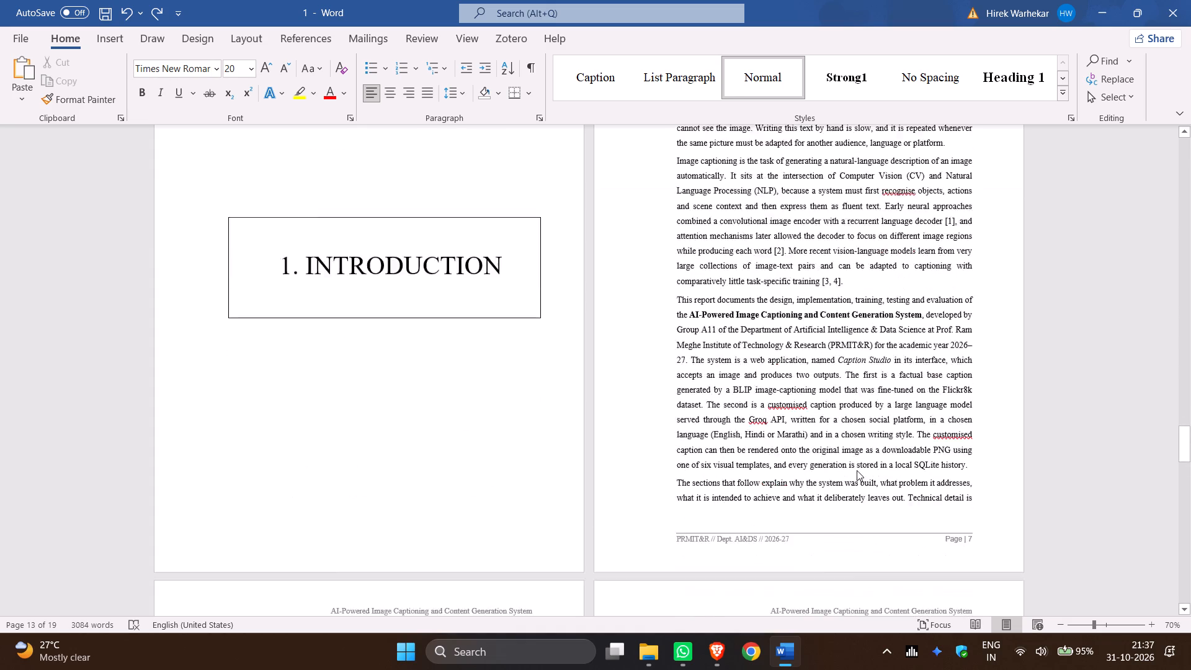
scroll(857, 470, down, 11)
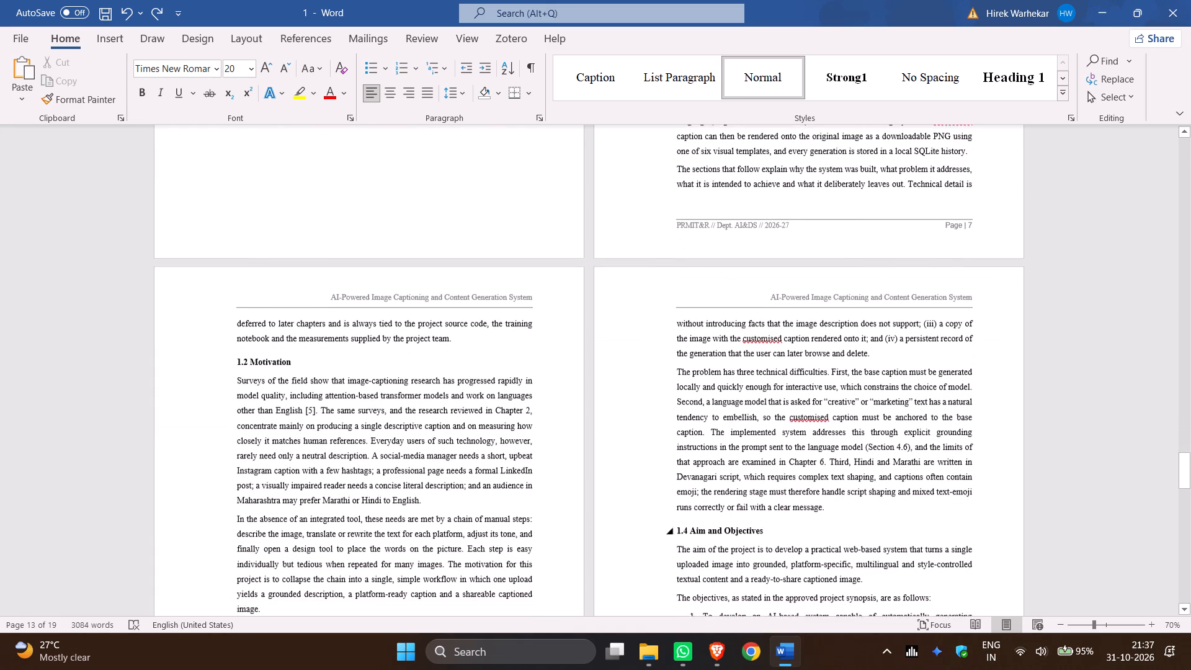
scroll(856, 470, down, 18)
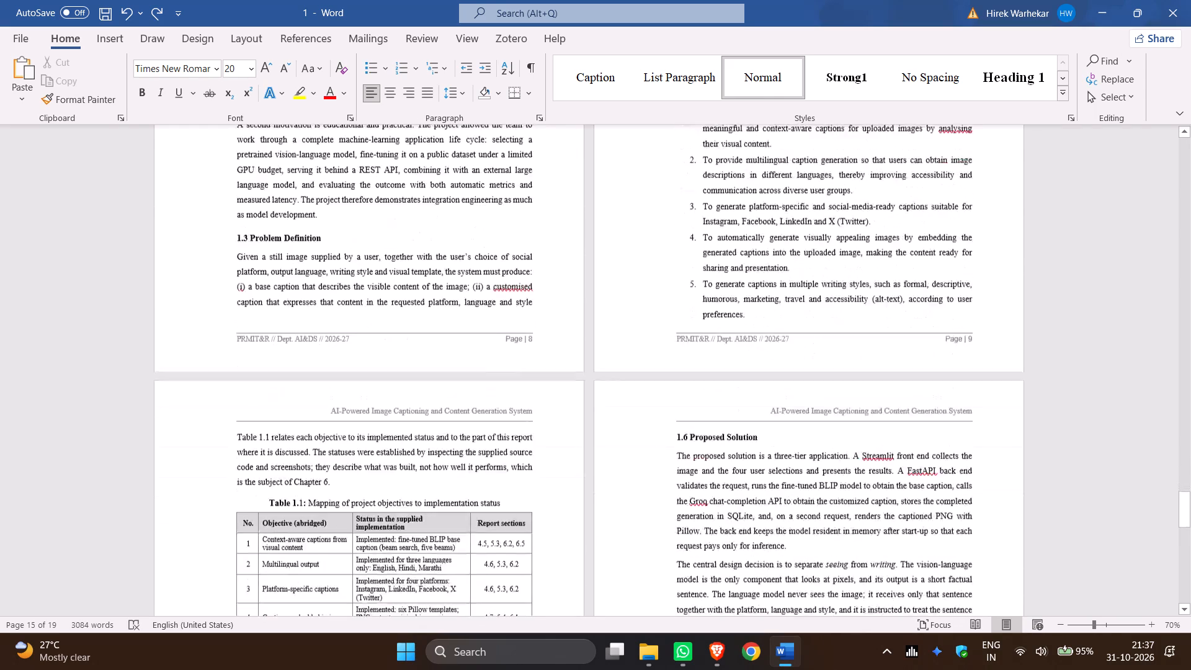
scroll(856, 470, down, 20)
scroll(856, 470, down, 9)
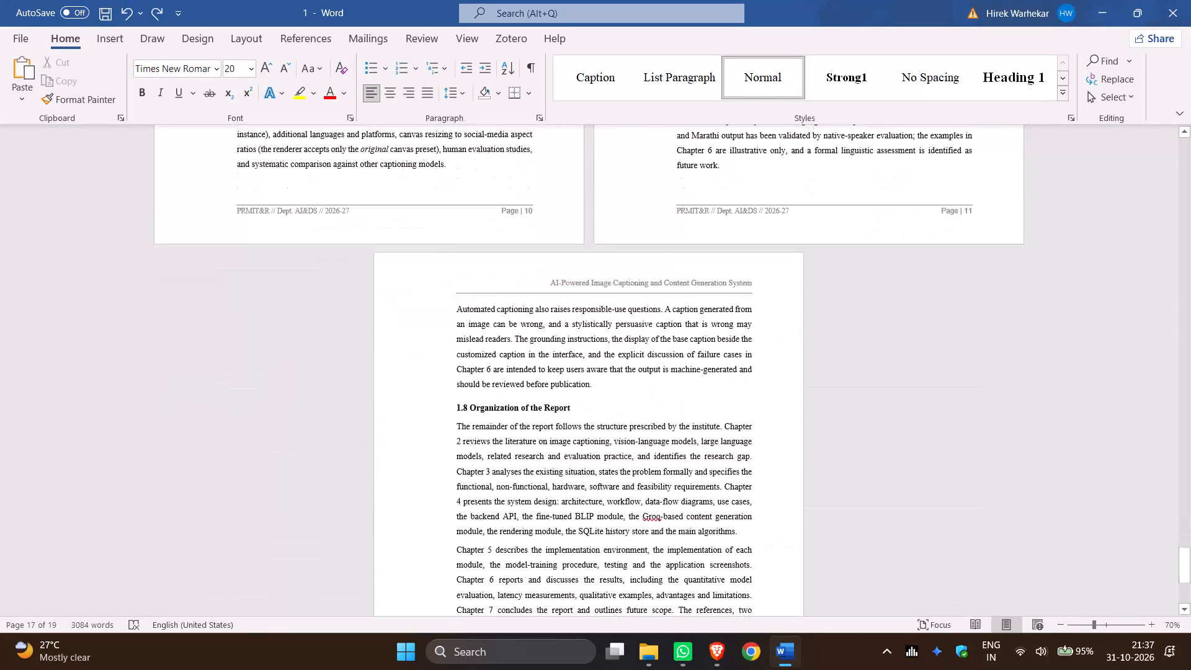
scroll(856, 470, up, 17)
scroll(856, 470, up, 8)
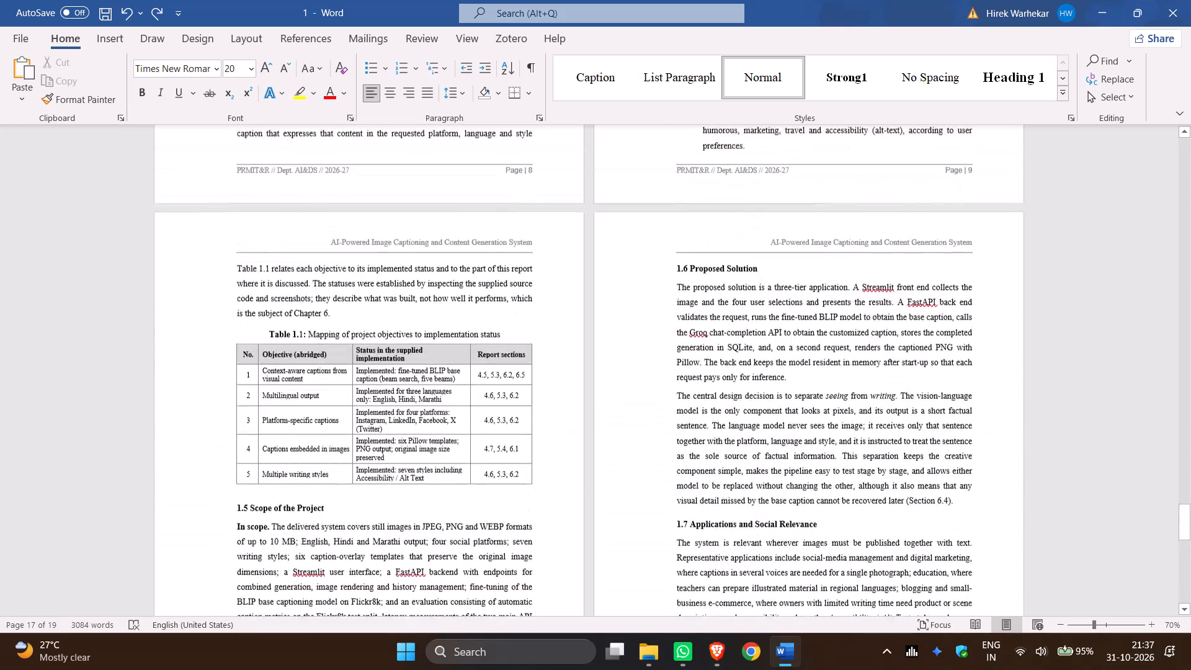
scroll(856, 470, up, 15)
scroll(856, 470, up, 8)
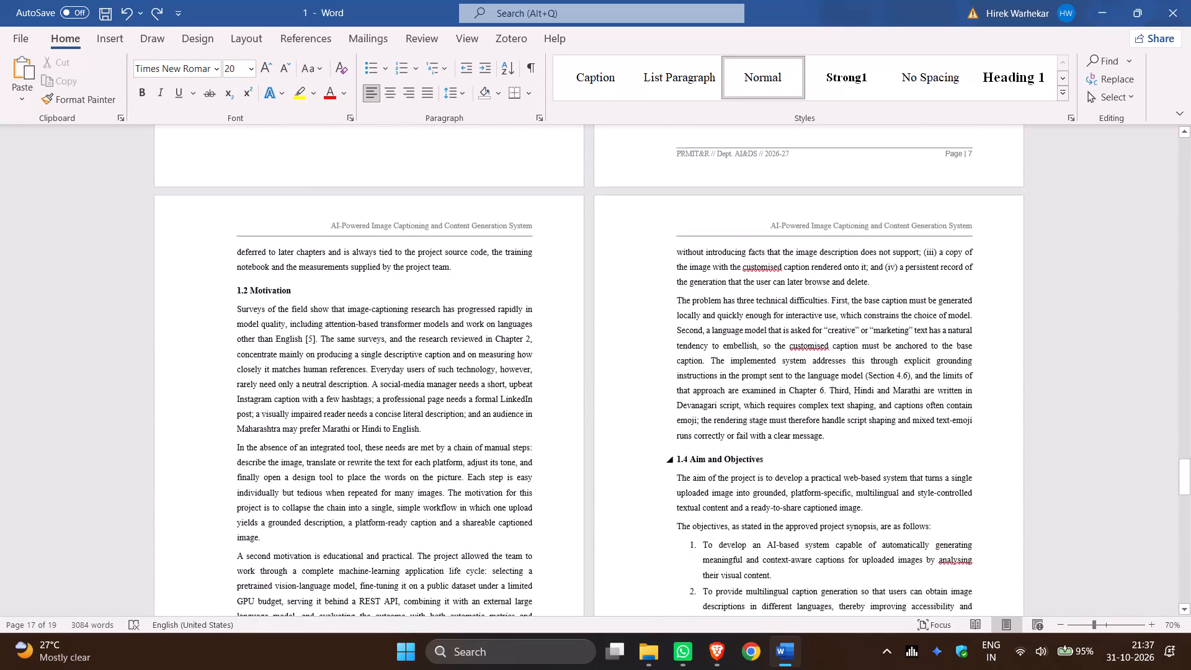
scroll(856, 470, up, 11)
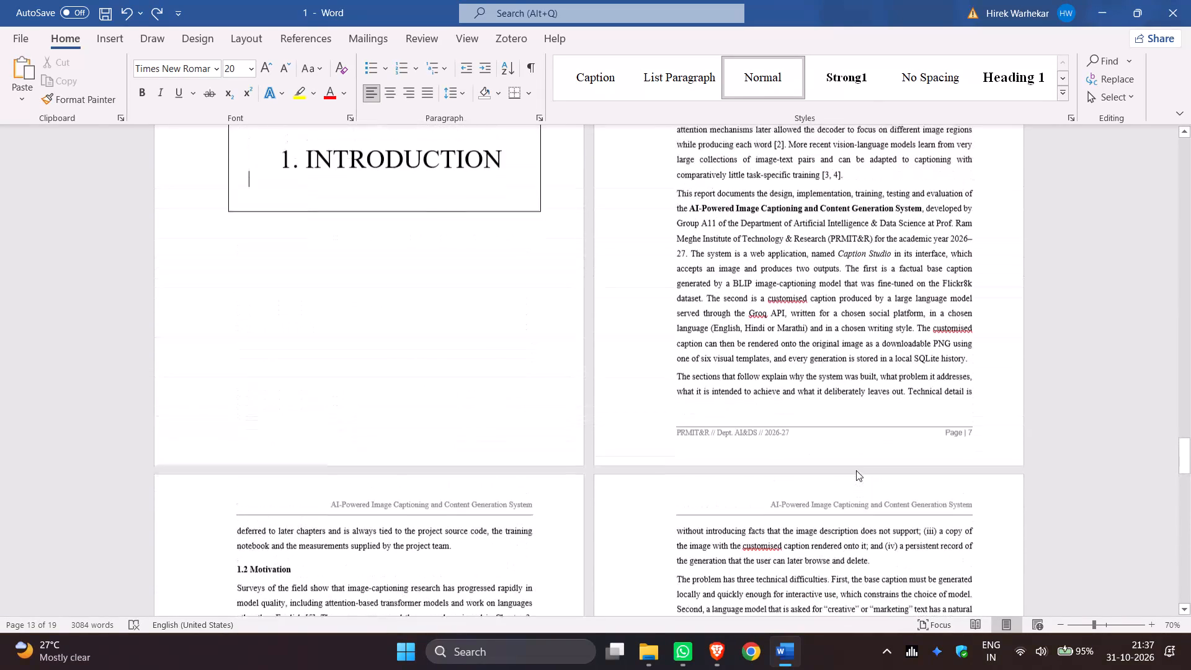
scroll(856, 470, up, 9)
click(1189, 443)
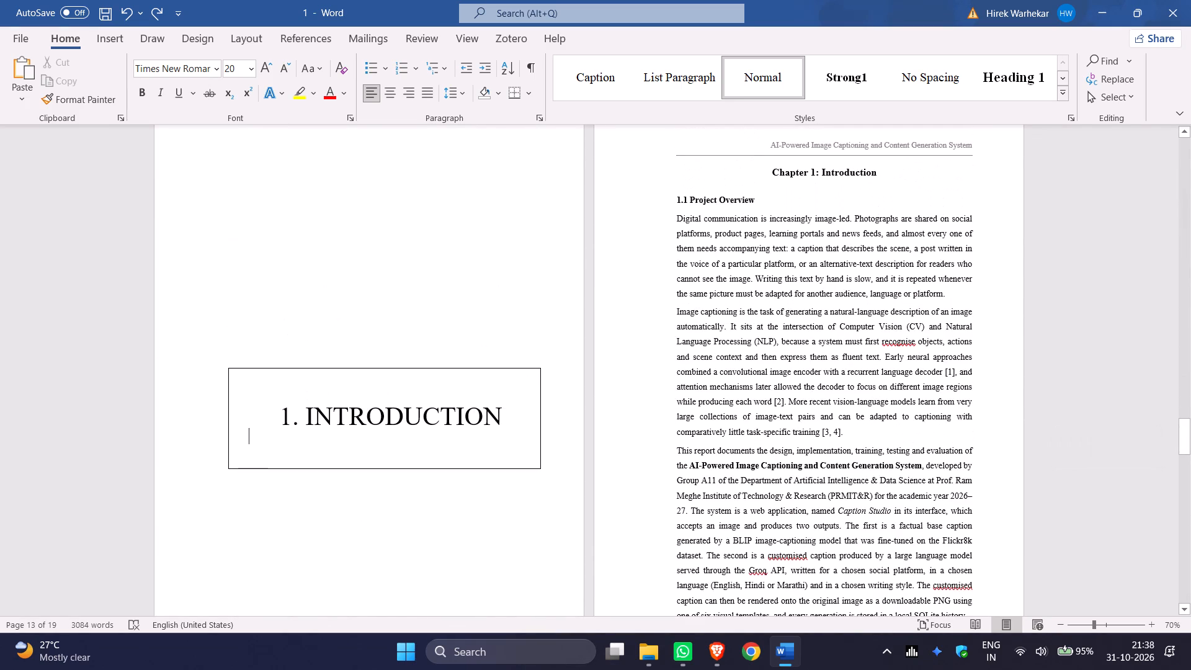
Correct the flagged spellings in section 1.1, changing "recognise" to "recognize" and both instances of "customised" to "customized".
right_click(906, 340)
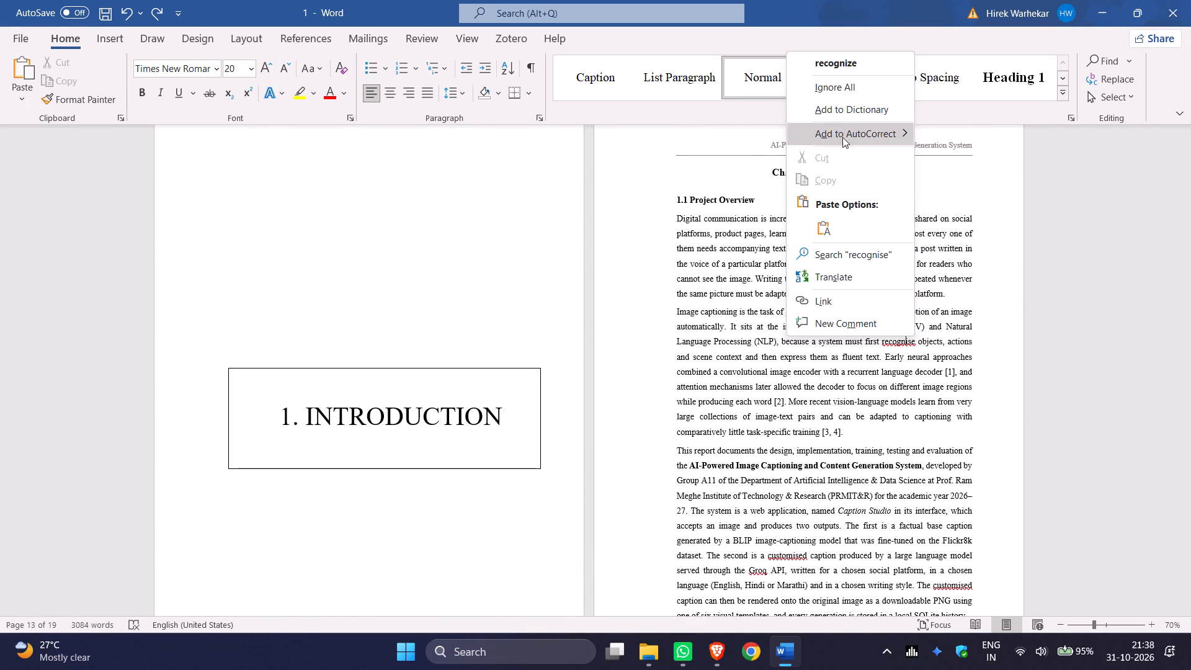
click(843, 63)
scroll(973, 341, down, 4)
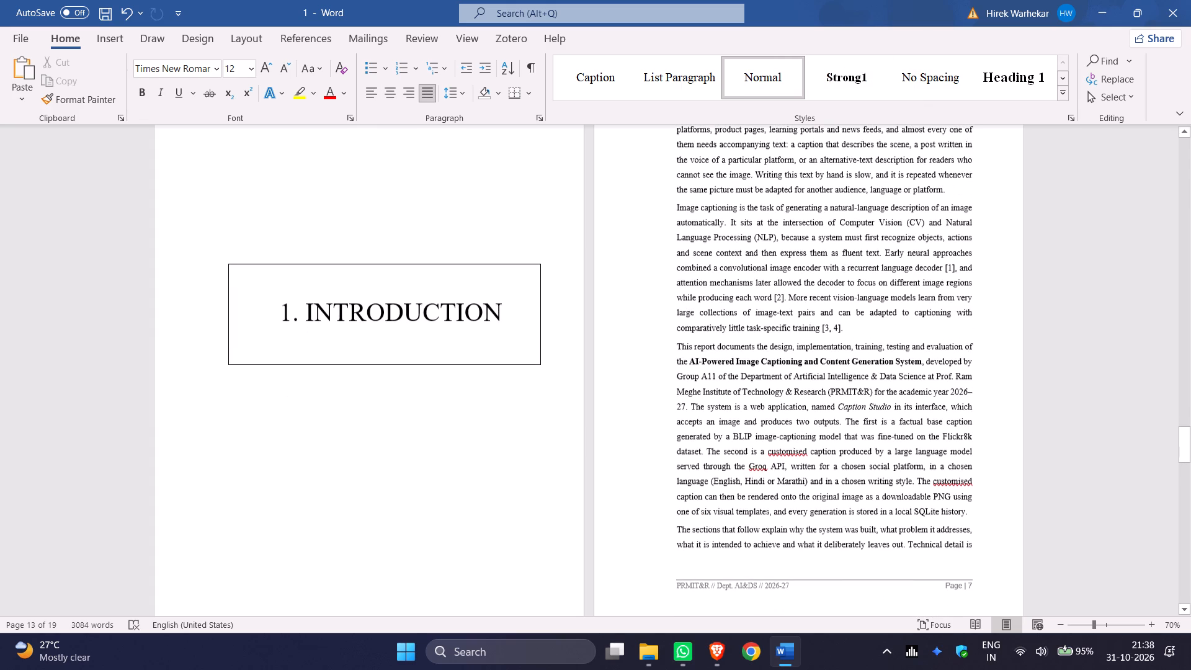
click(948, 484)
right_click(948, 484)
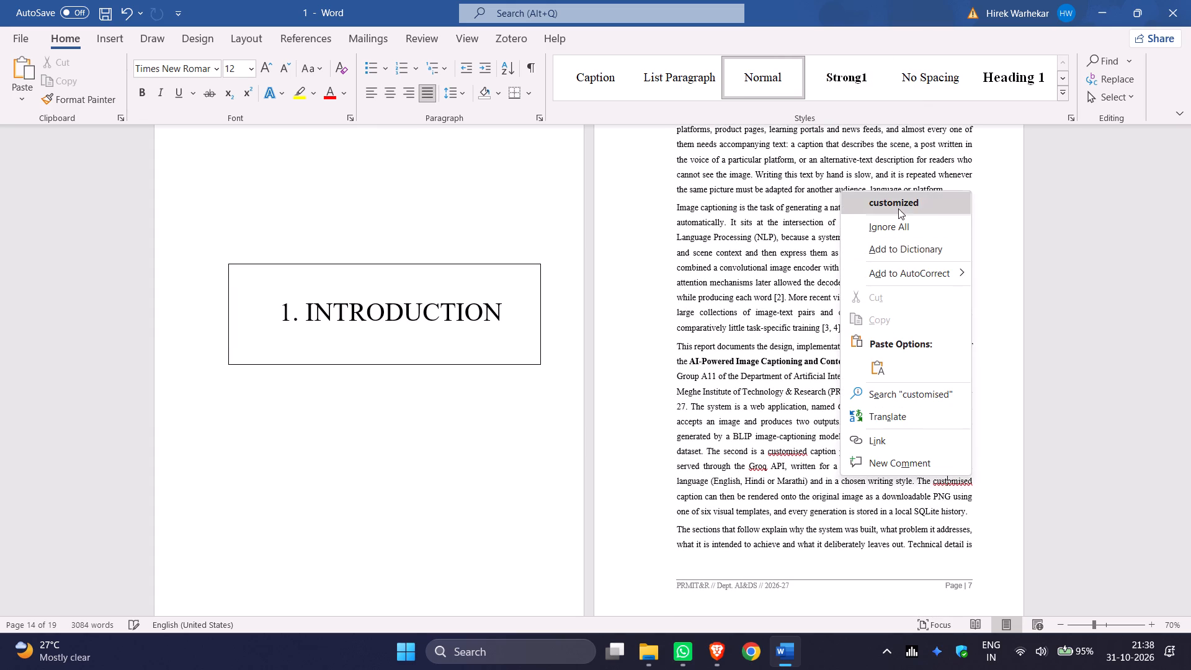
click(900, 200)
click(800, 447)
right_click(800, 447)
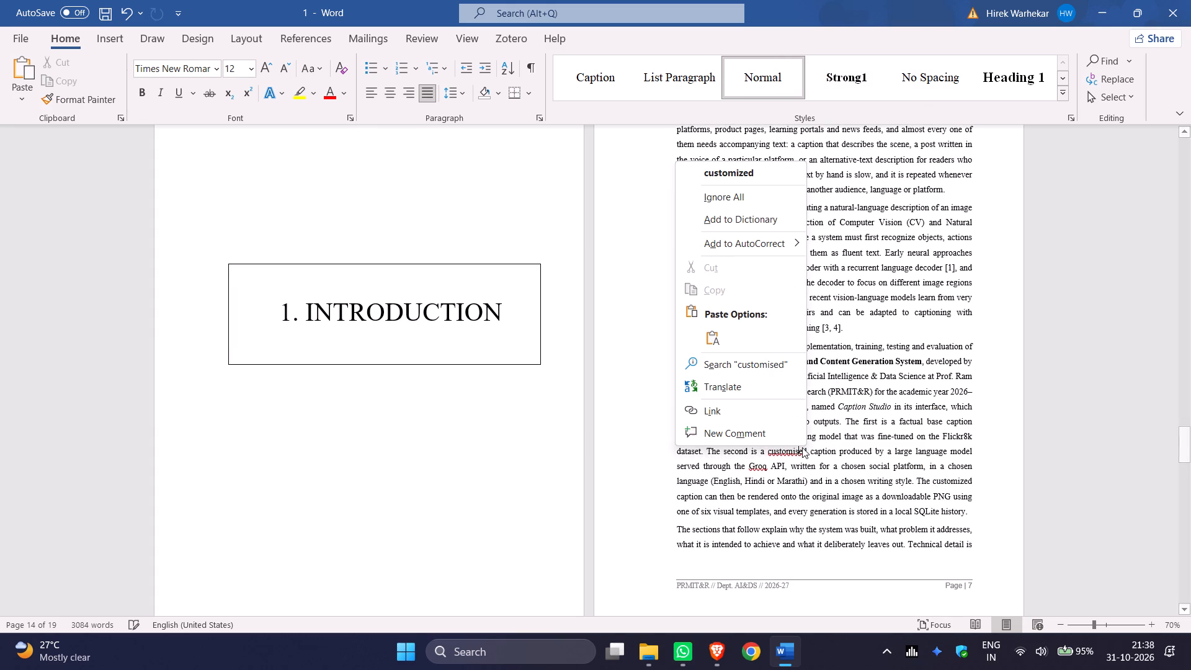
click(782, 164)
Correct both flagged instances of "customised" to "customized" on page 9, above section 1.4.
scroll(1190, 331, down, 10)
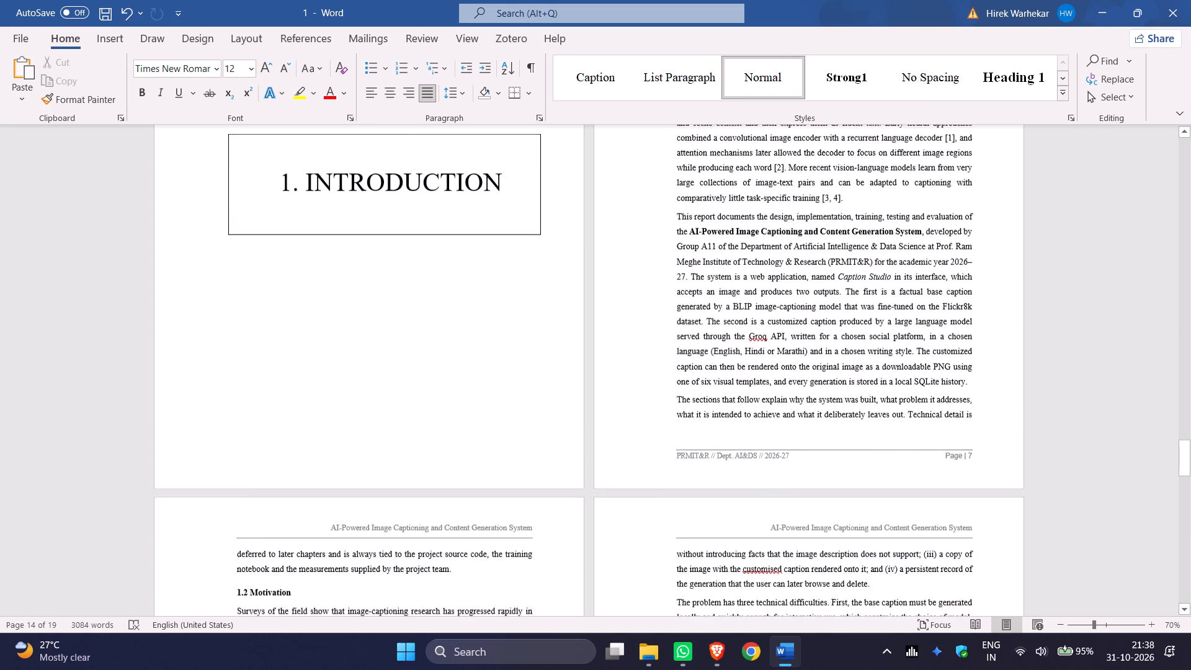
scroll(1146, 323, down, 10)
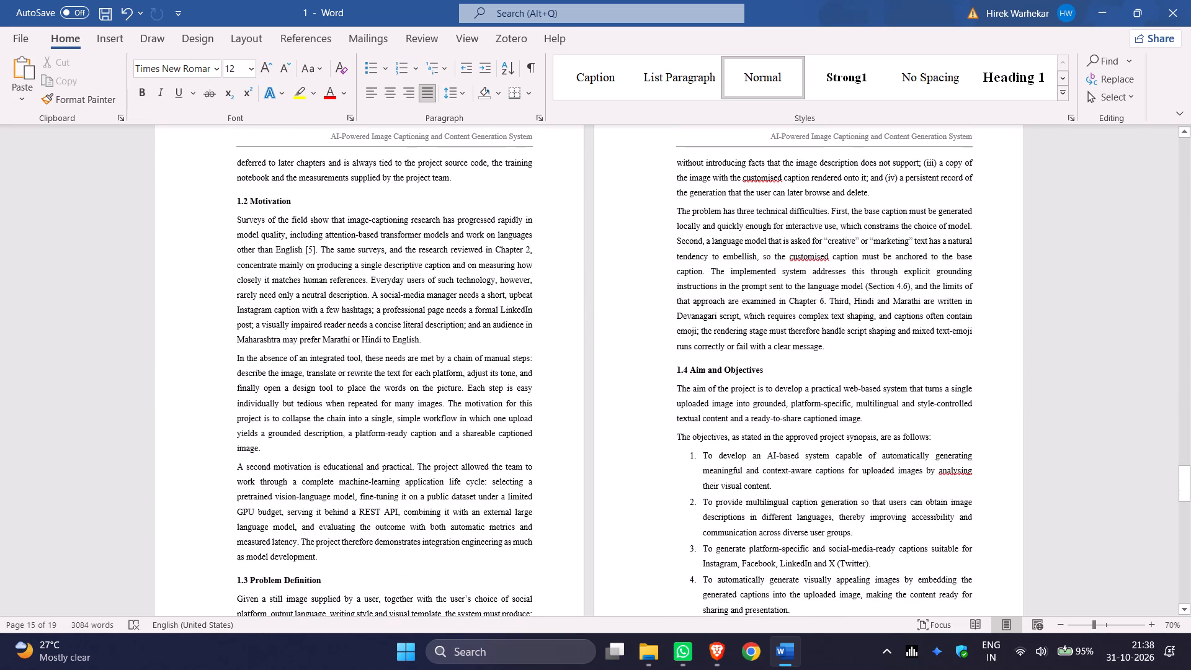
click(765, 174)
right_click(765, 175)
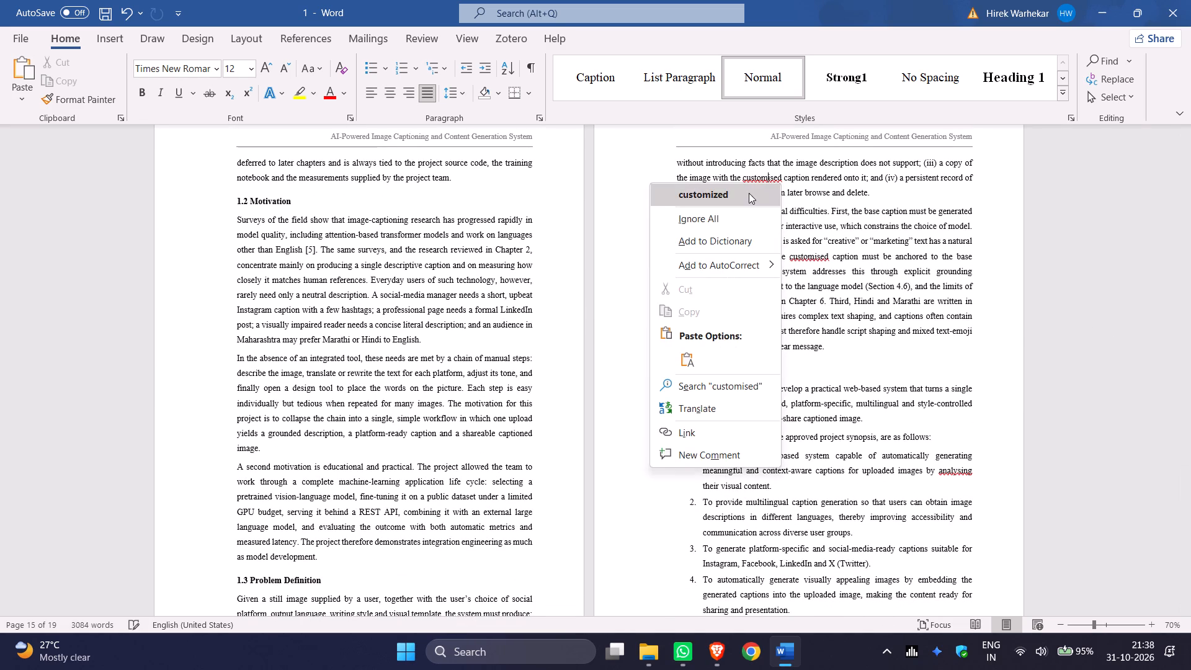
click(748, 193)
scroll(865, 322, down, 3)
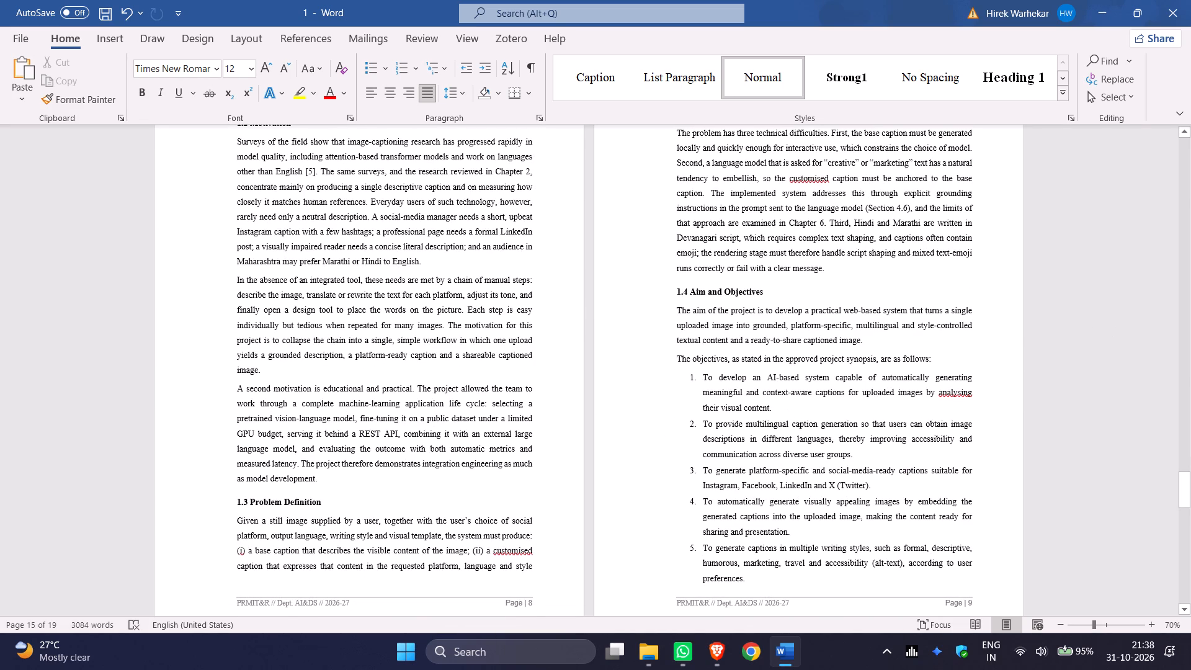
click(812, 186)
right_click(812, 186)
click(796, 196)
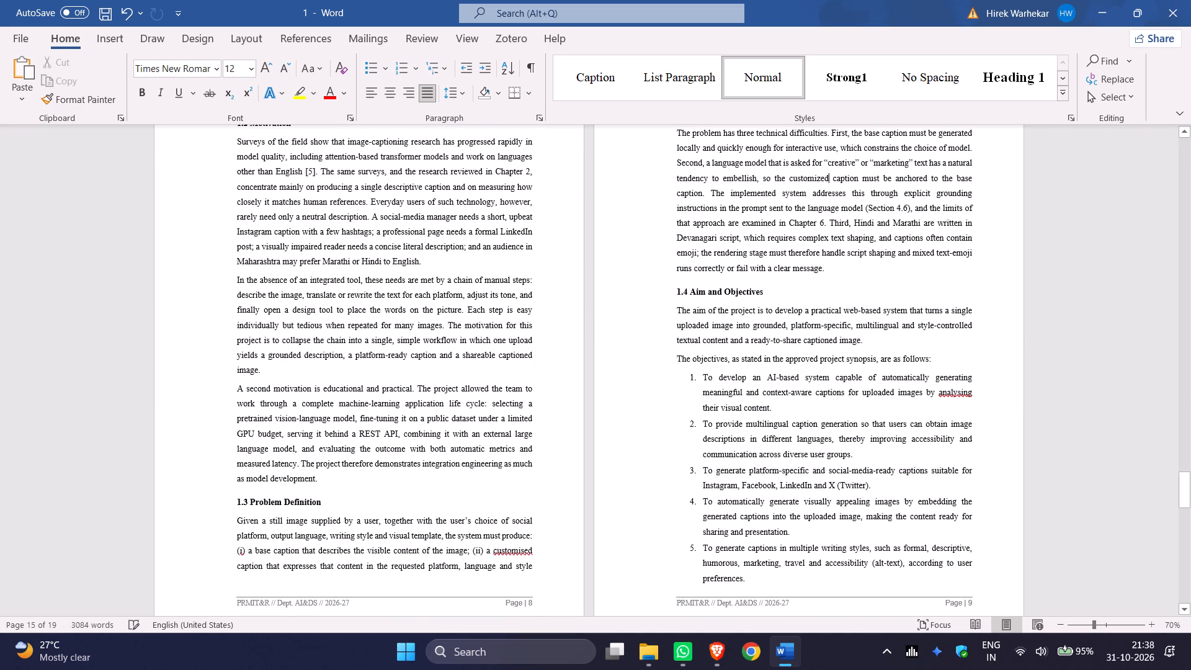
Correct "analysing" to "analyzing" in the first objective of section 1.4.
click(961, 395)
right_click(961, 395)
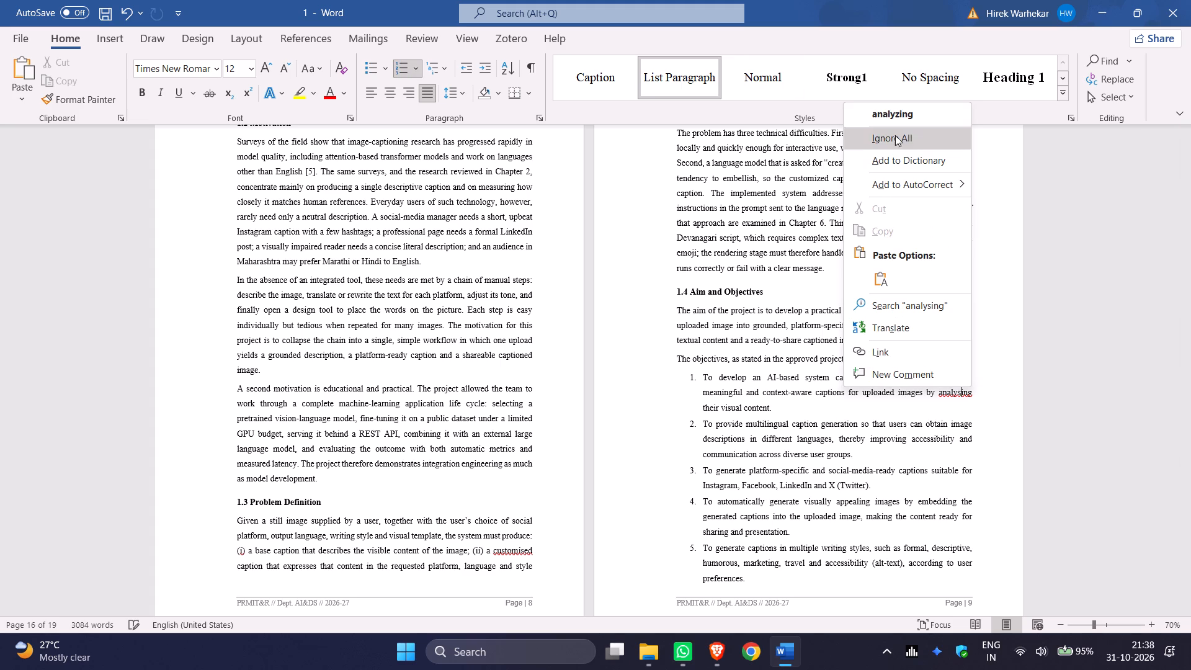
click(906, 109)
Correct "customised" to "customized" in section 1.3 Problem Definition on page 8.
scroll(1035, 334, down, 12)
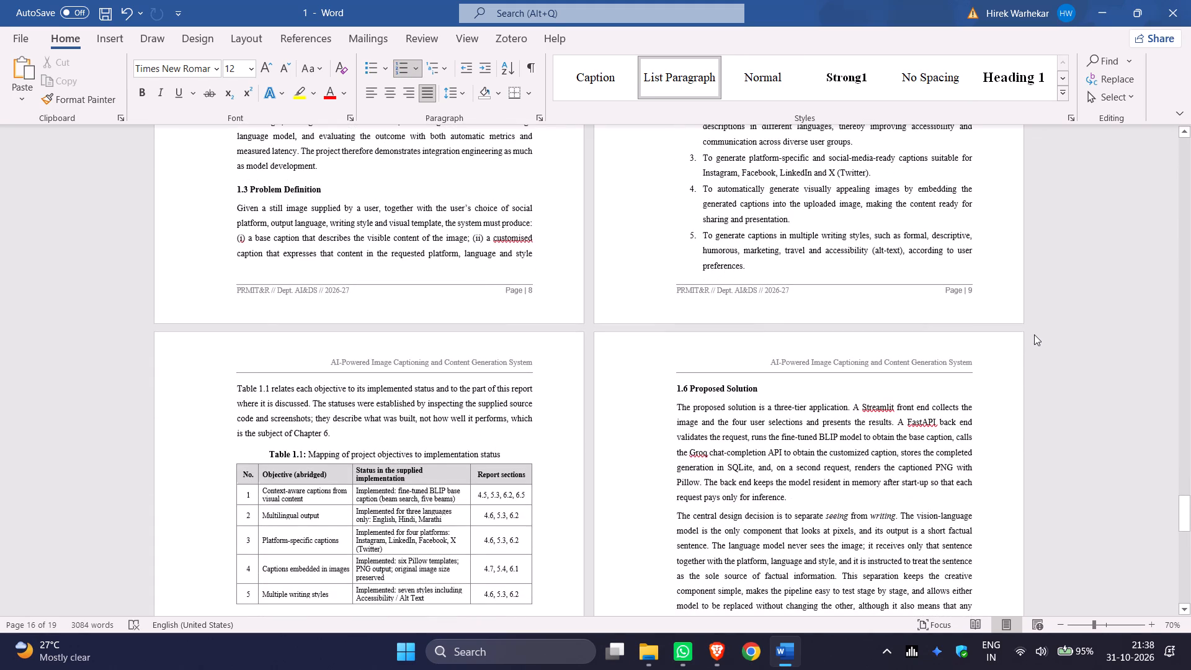
right_click(510, 237)
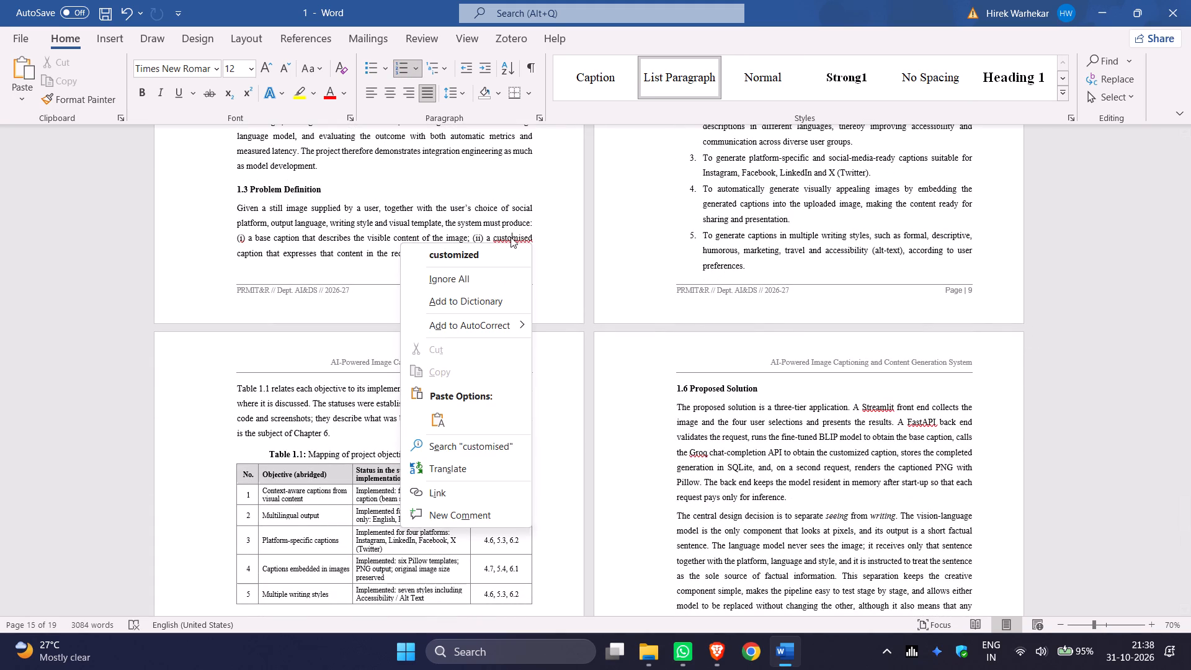
click(508, 255)
Check the rest of Chapter 1 through its last page and back to the title page for remaining flagged spellings.
scroll(795, 262, down, 7)
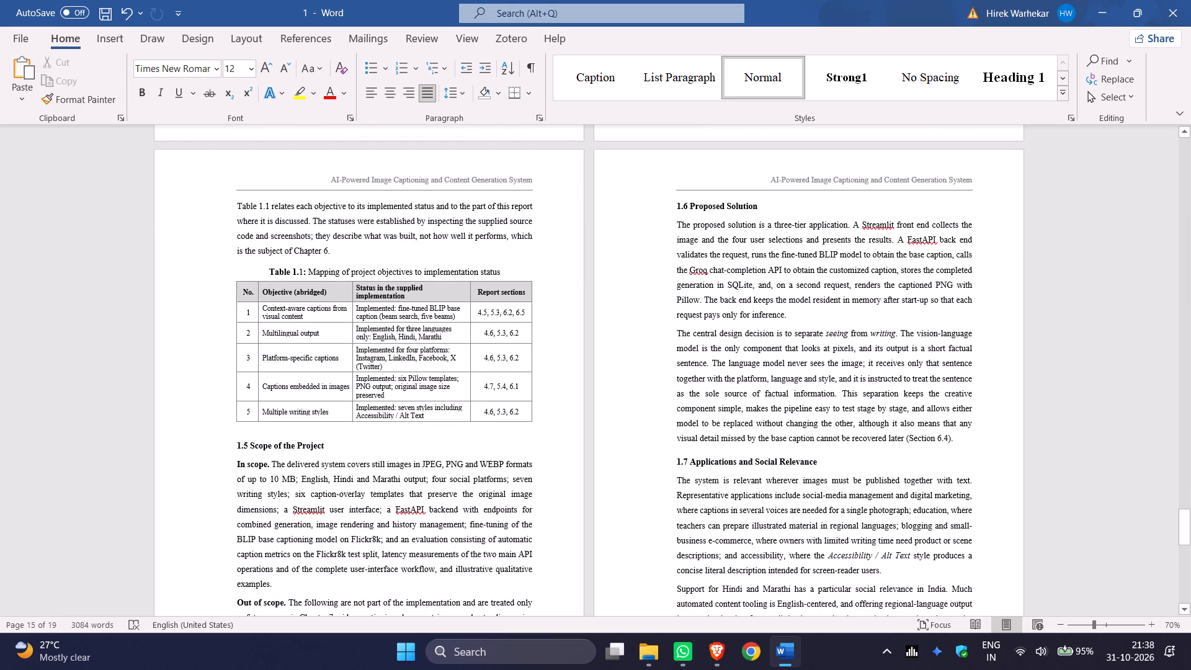
scroll(900, 229, down, 16)
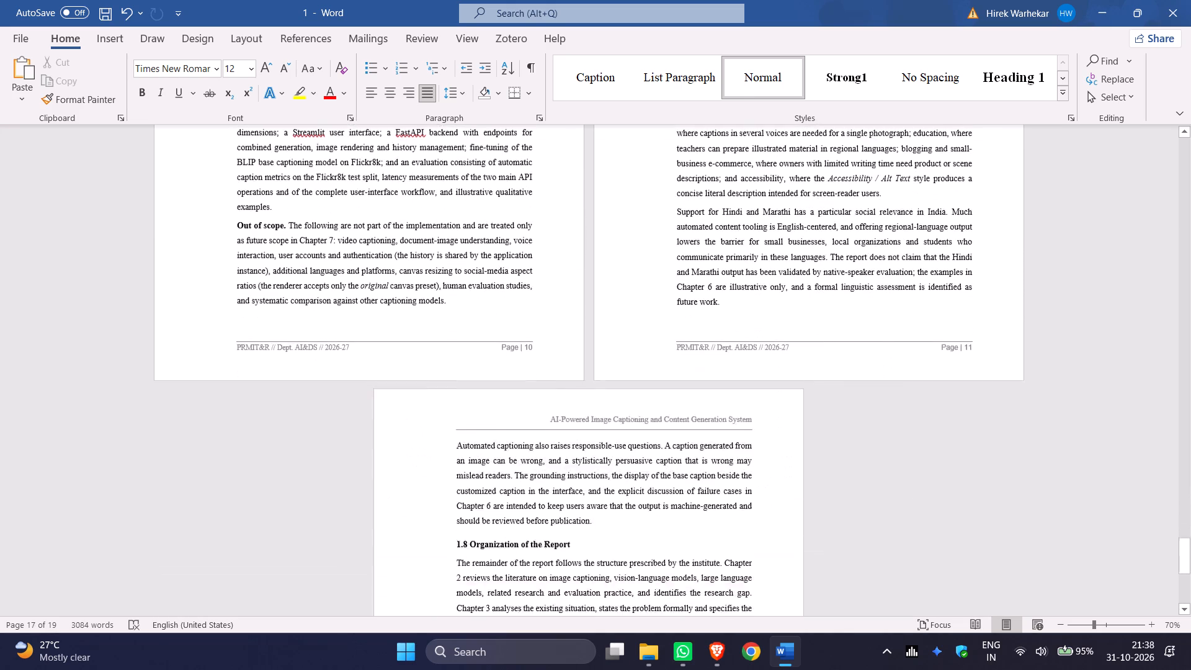
scroll(889, 243, down, 19)
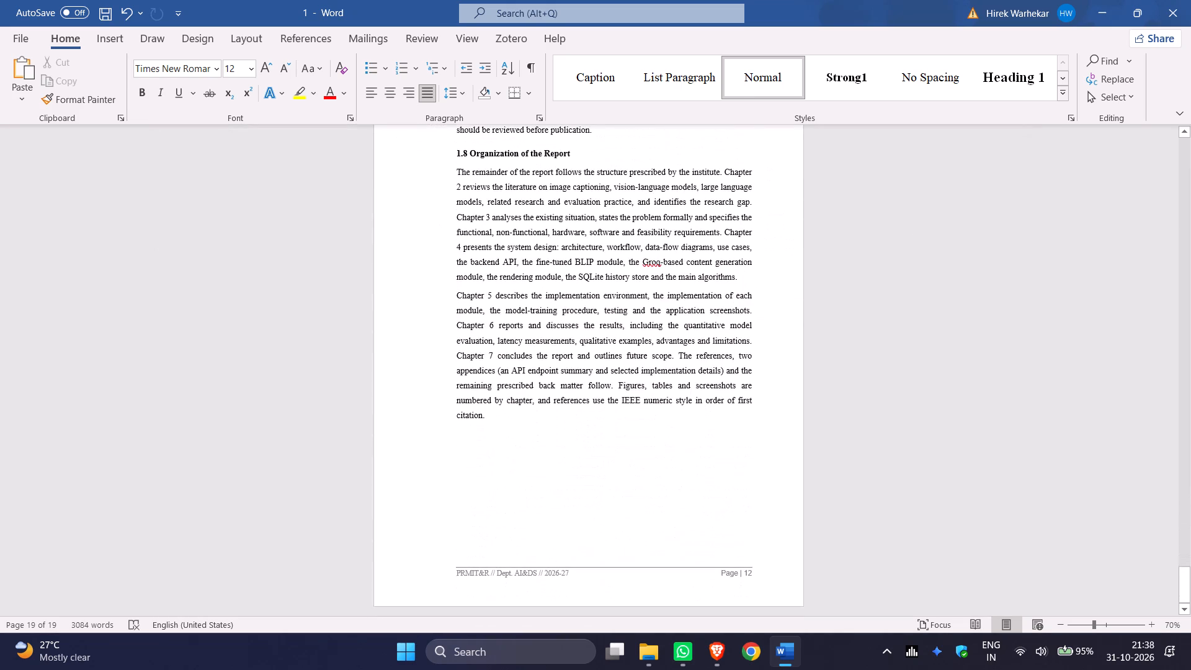
scroll(886, 246, up, 15)
scroll(889, 239, up, 20)
scroll(889, 239, up, 6)
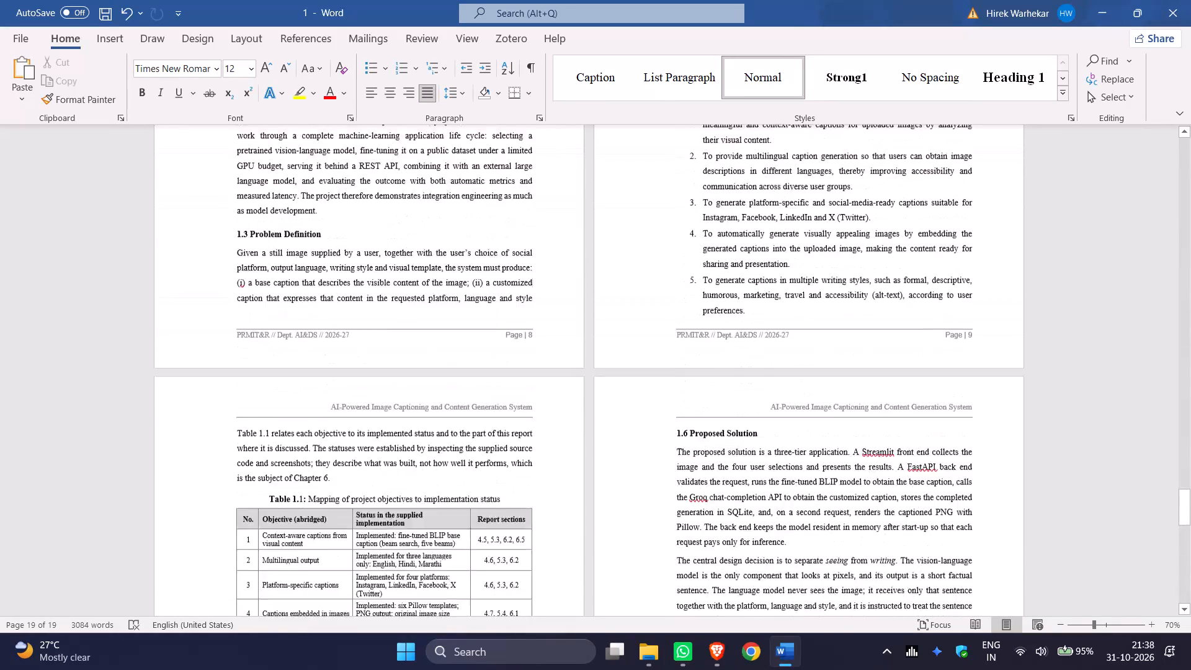
scroll(889, 239, up, 20)
scroll(889, 239, up, 11)
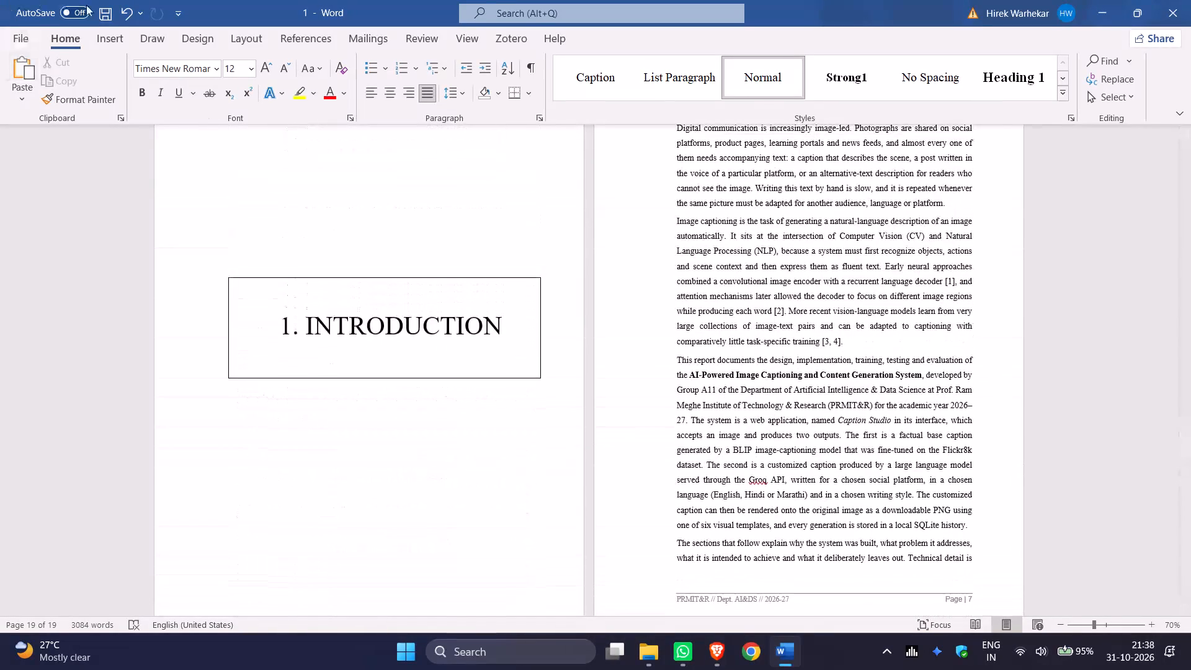
click(97, 14)
scroll(971, 310, down, 2)
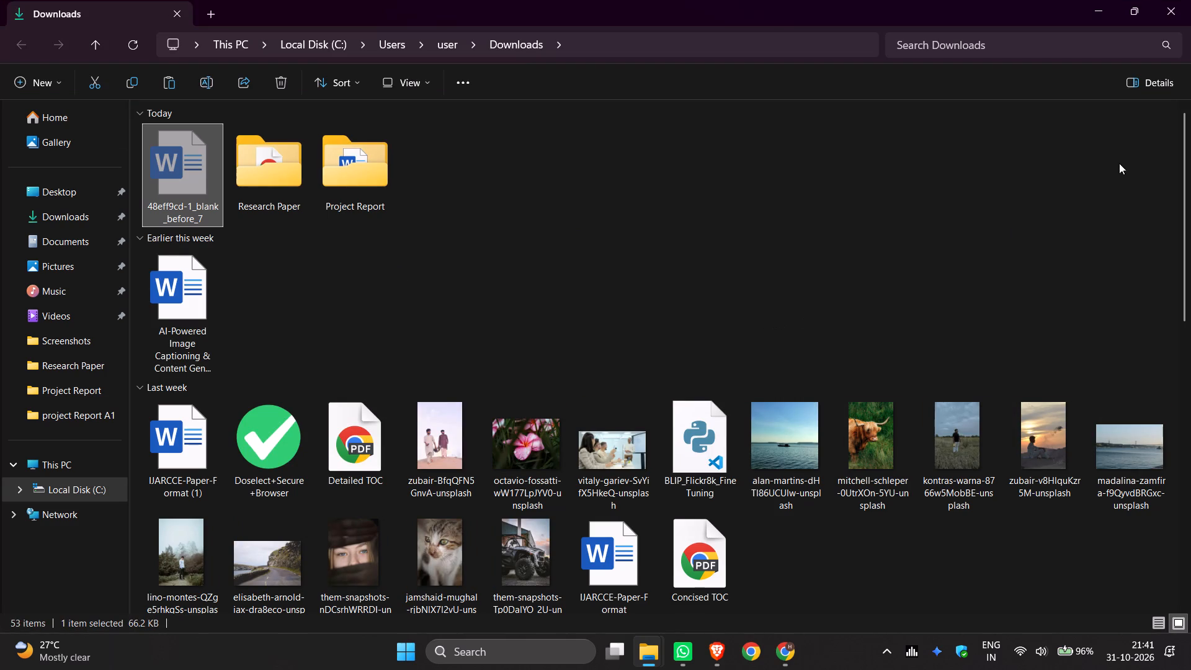
click(1190, 630)
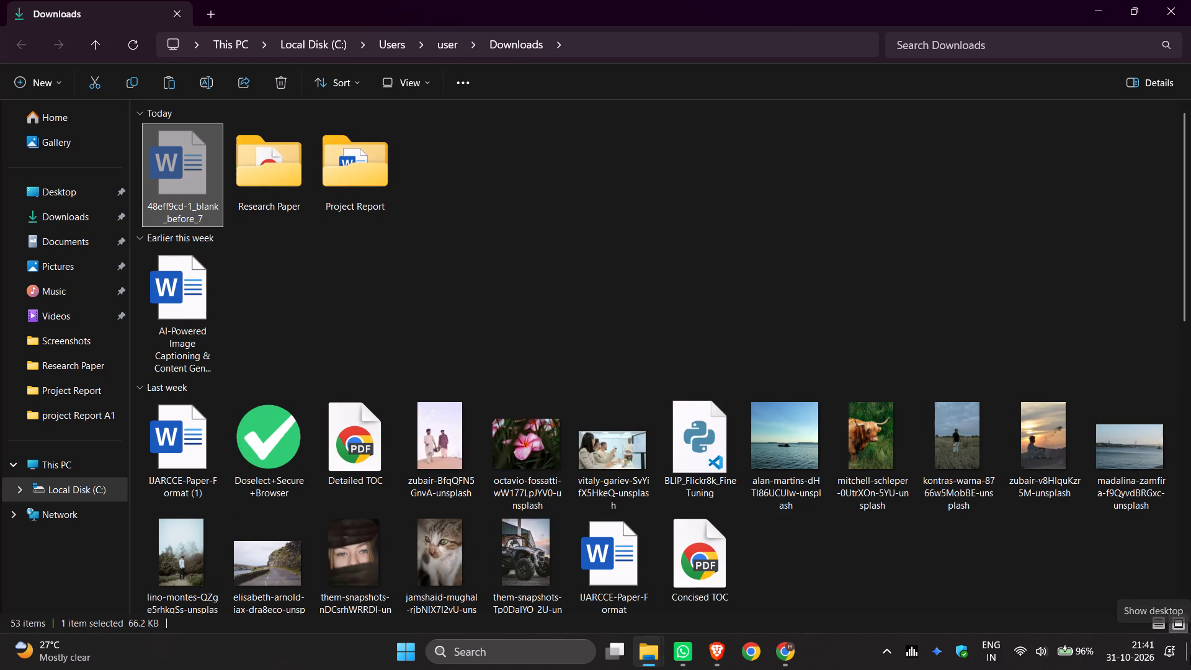
click(1190, 654)
click(498, 347)
key(ctrl+v)
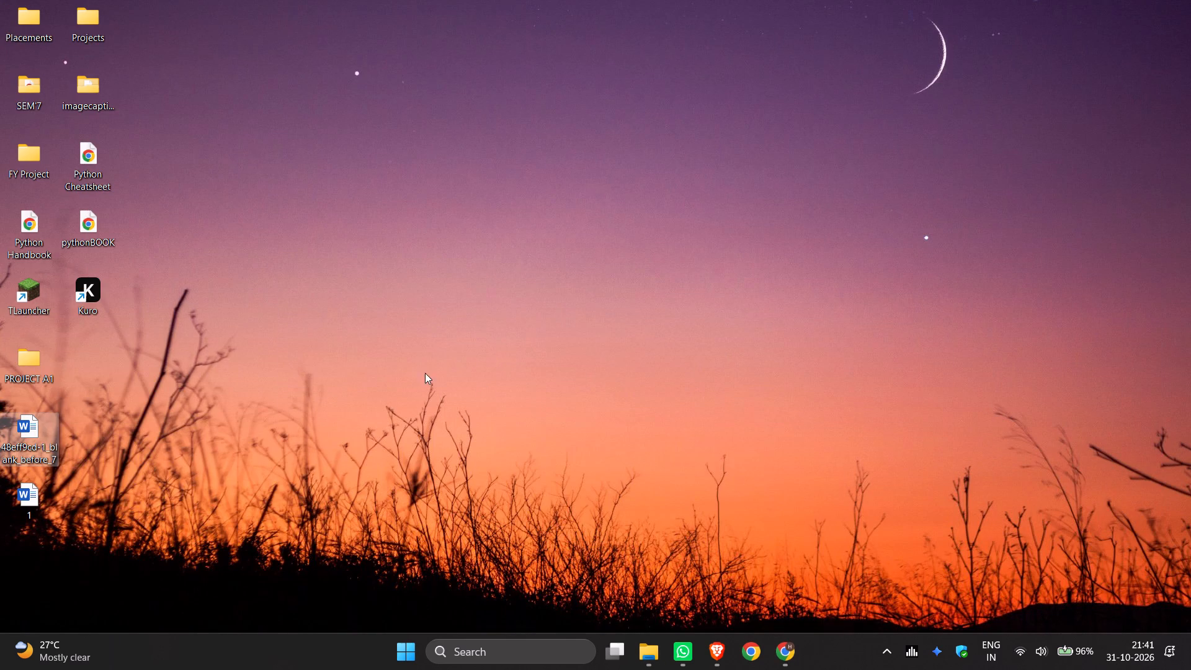
drag(38, 439, 415, 209)
double_click(493, 254)
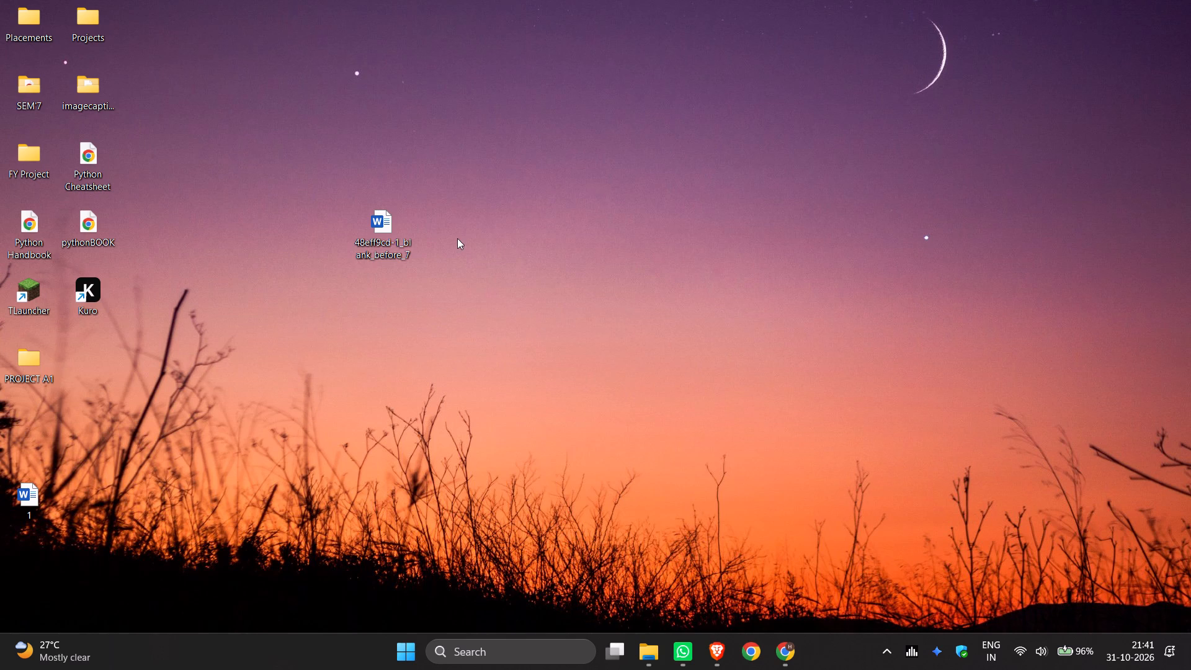
Open the 48eff9cd-1_blank_before_7 document in Word and examine its opening pages and inserted blank pages.
click(388, 246)
double_click(388, 246)
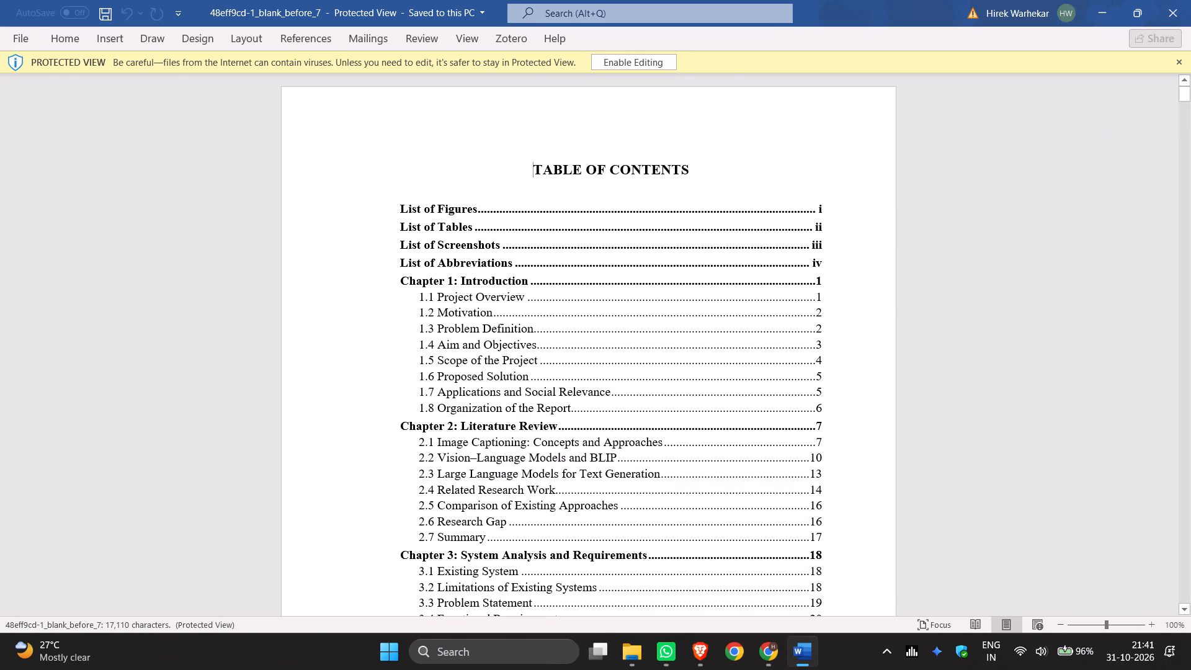
scroll(785, 320, down, 20)
scroll(785, 320, down, 9)
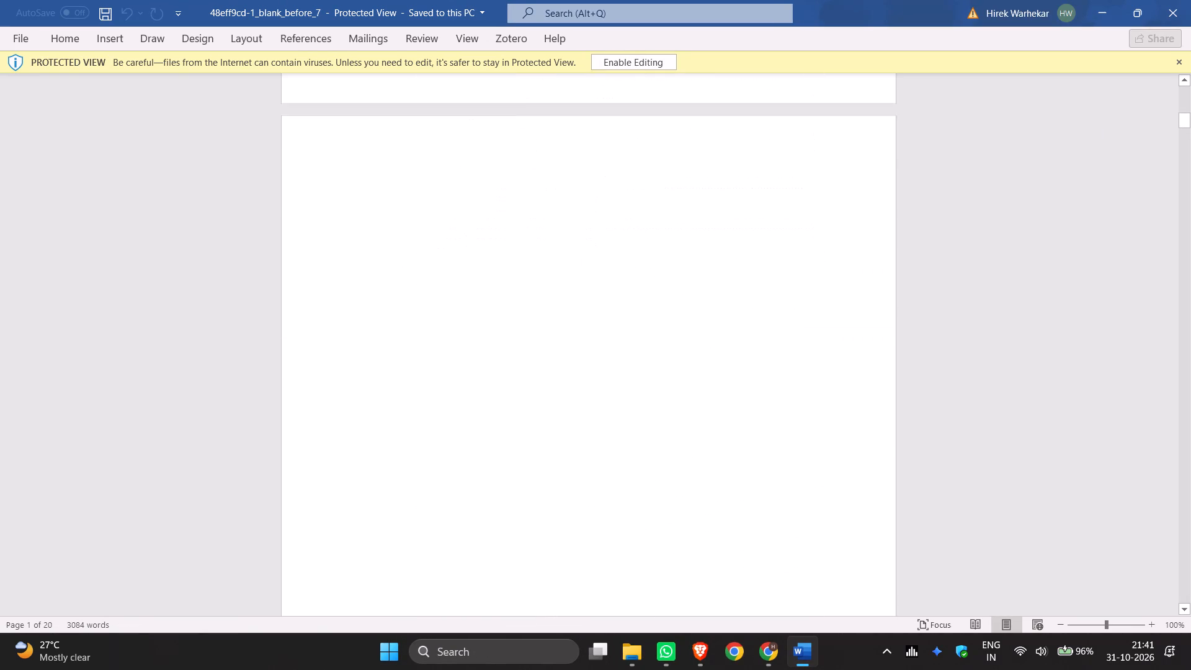
scroll(782, 322, down, 20)
scroll(782, 322, down, 18)
scroll(750, 336, down, 7)
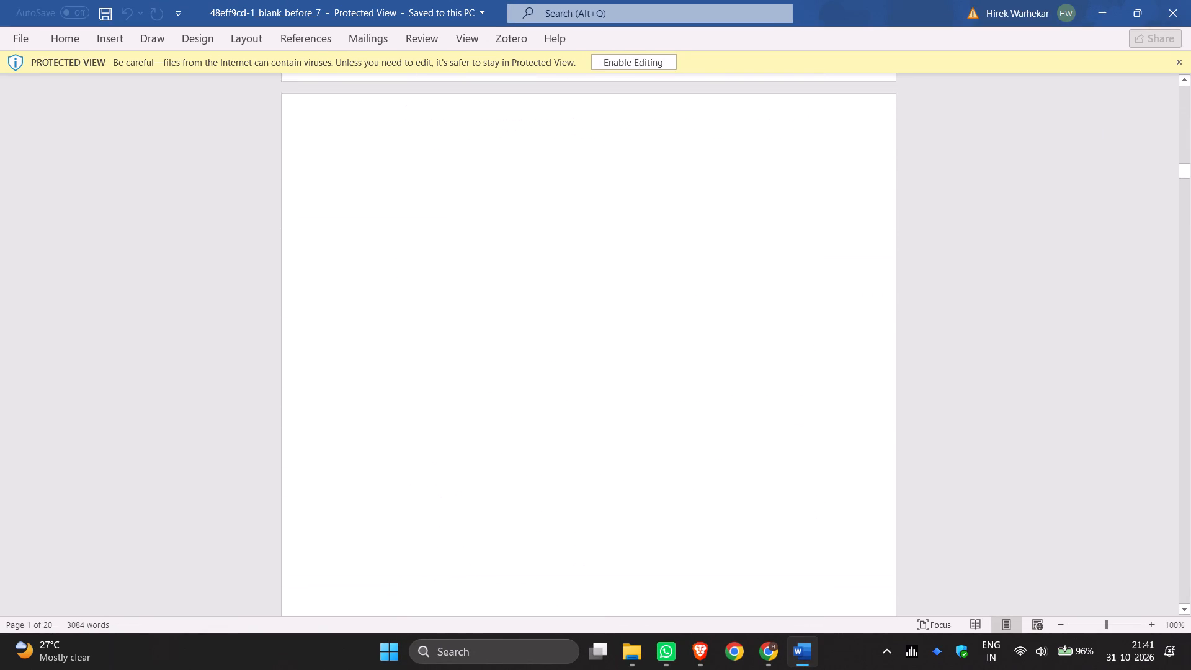
scroll(750, 336, up, 18)
scroll(749, 336, up, 8)
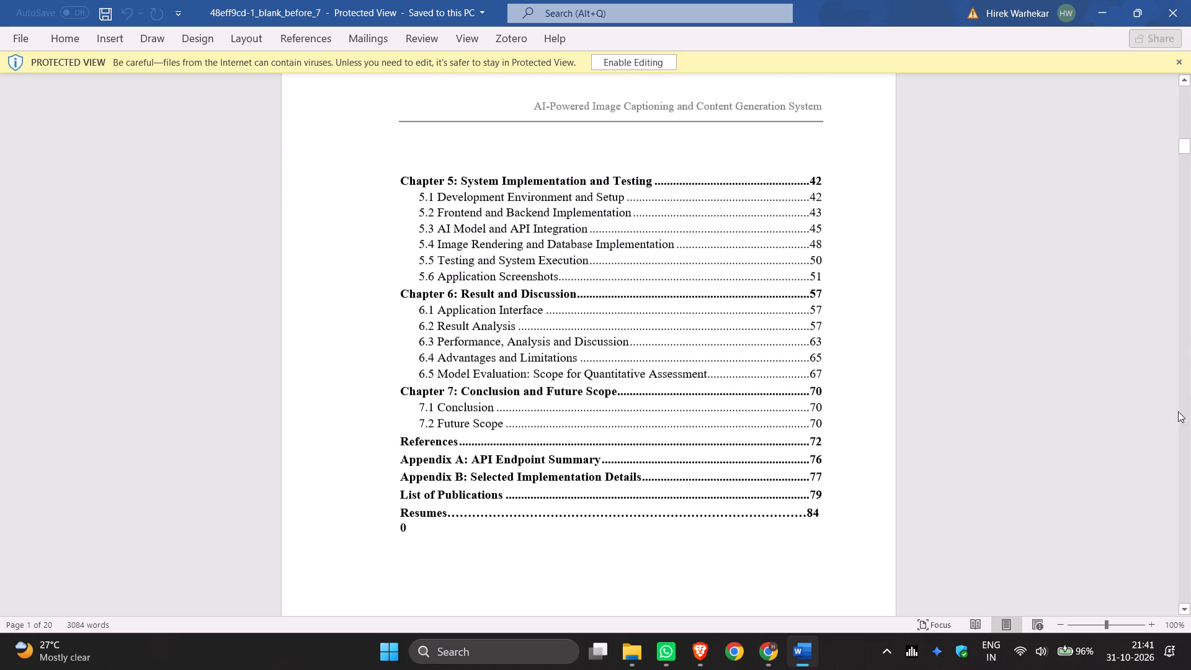
drag(1184, 149, 1190, 0)
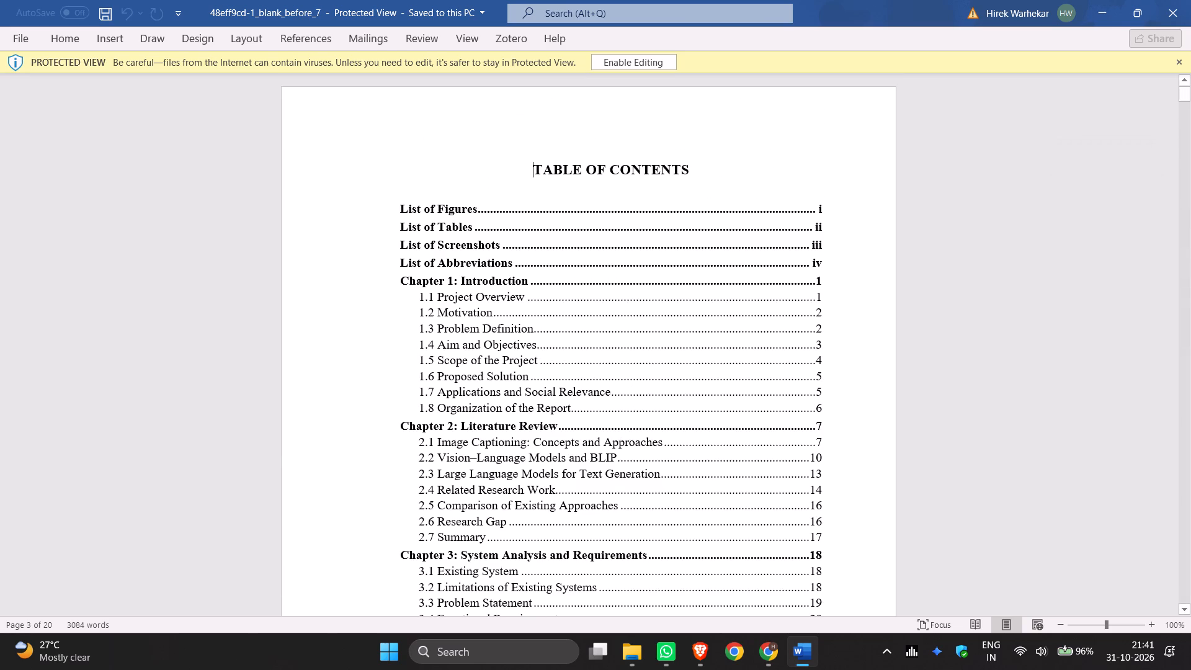
ctrl+scroll(743, 414, down, 8)
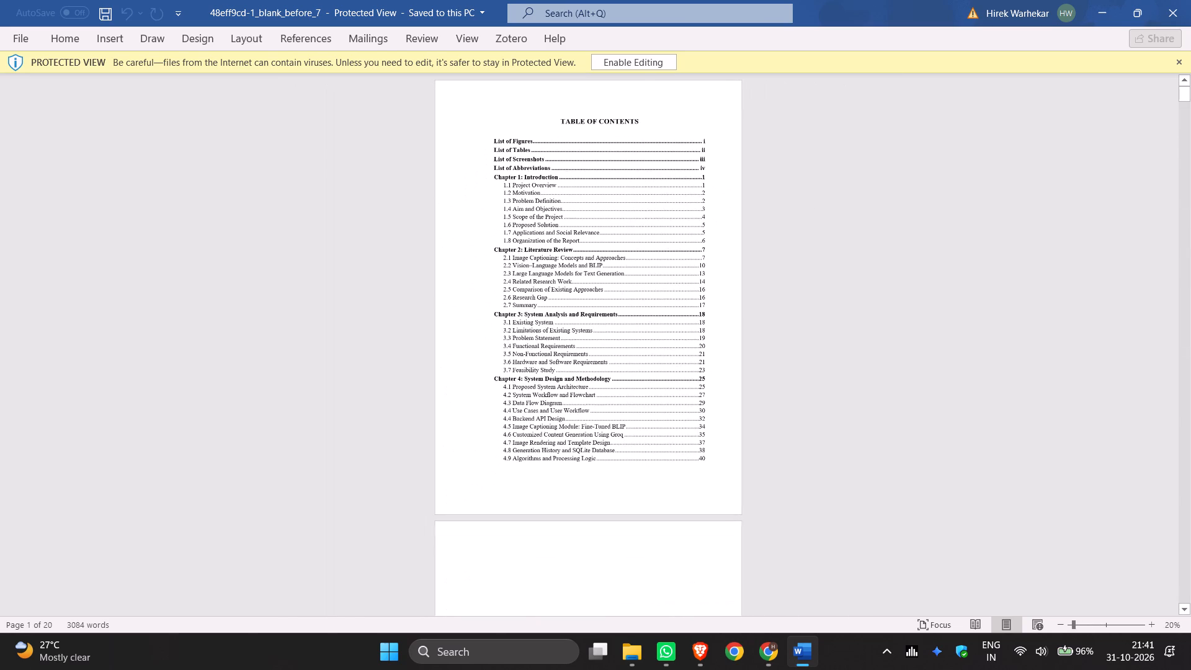
ctrl+scroll(744, 415, down, 2)
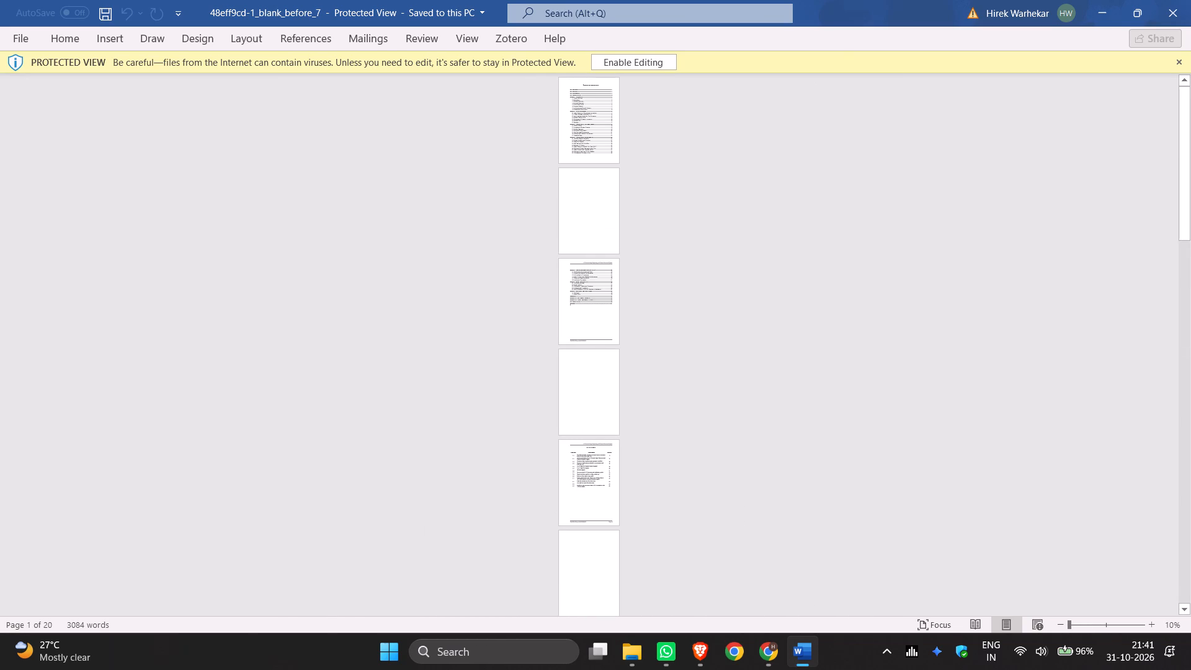
scroll(744, 416, up, 5)
ctrl+scroll(744, 416, up, 7)
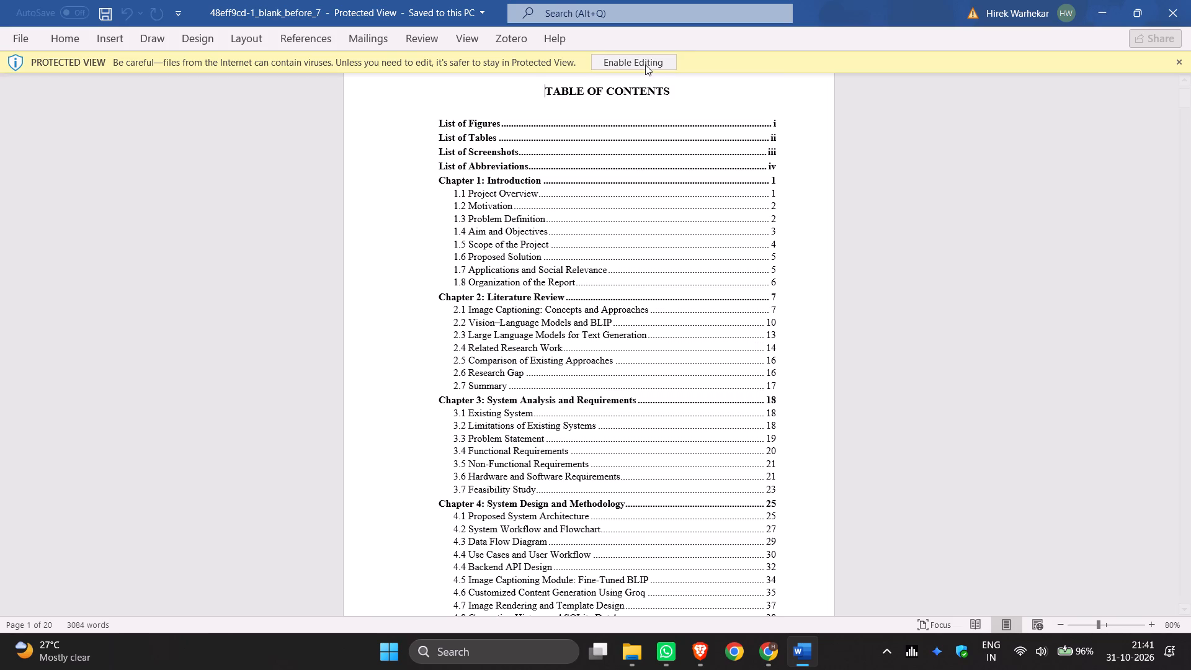
Enable editing, review all the document's pages together at reduced zoom, and close the document.
click(645, 65)
ctrl+scroll(1161, 298, down, 6)
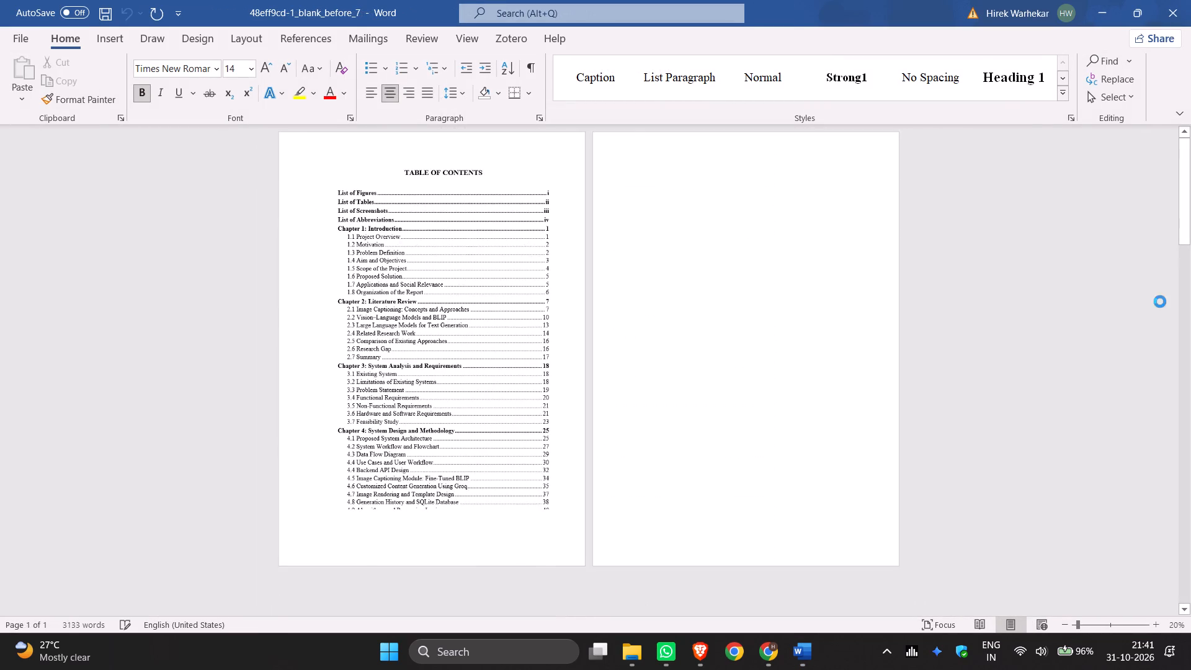
ctrl+scroll(983, 356, down, 3)
ctrl+scroll(911, 413, up, 1)
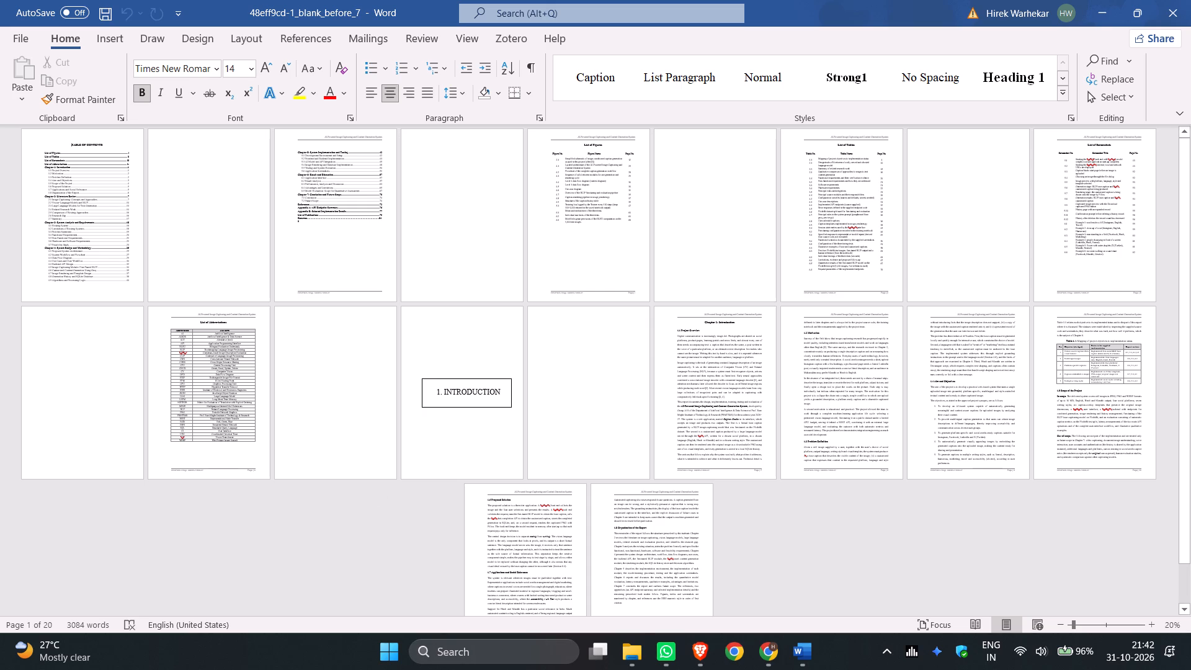
scroll(754, 554, down, 4)
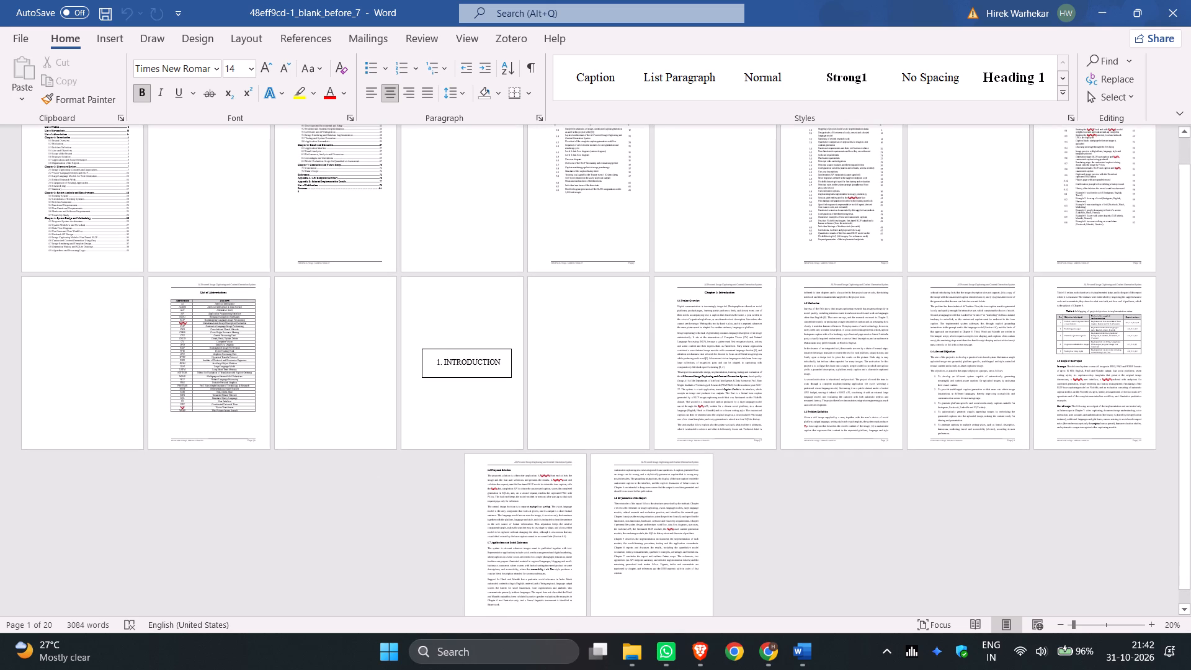
scroll(751, 545, up, 9)
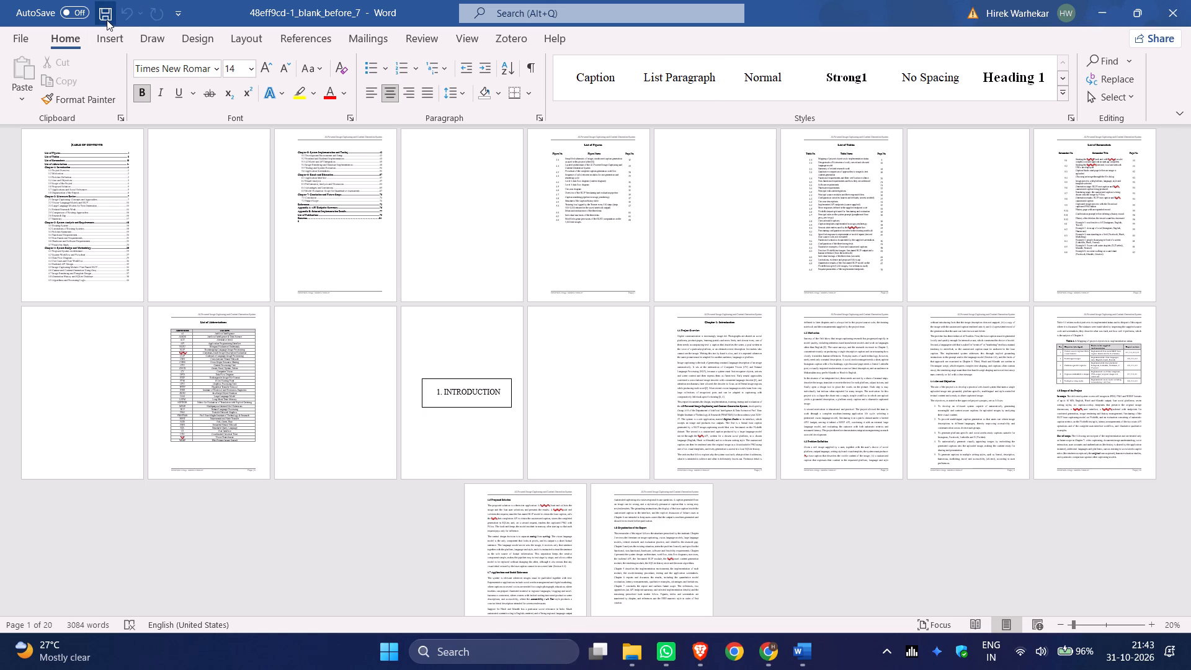
click(1190, 0)
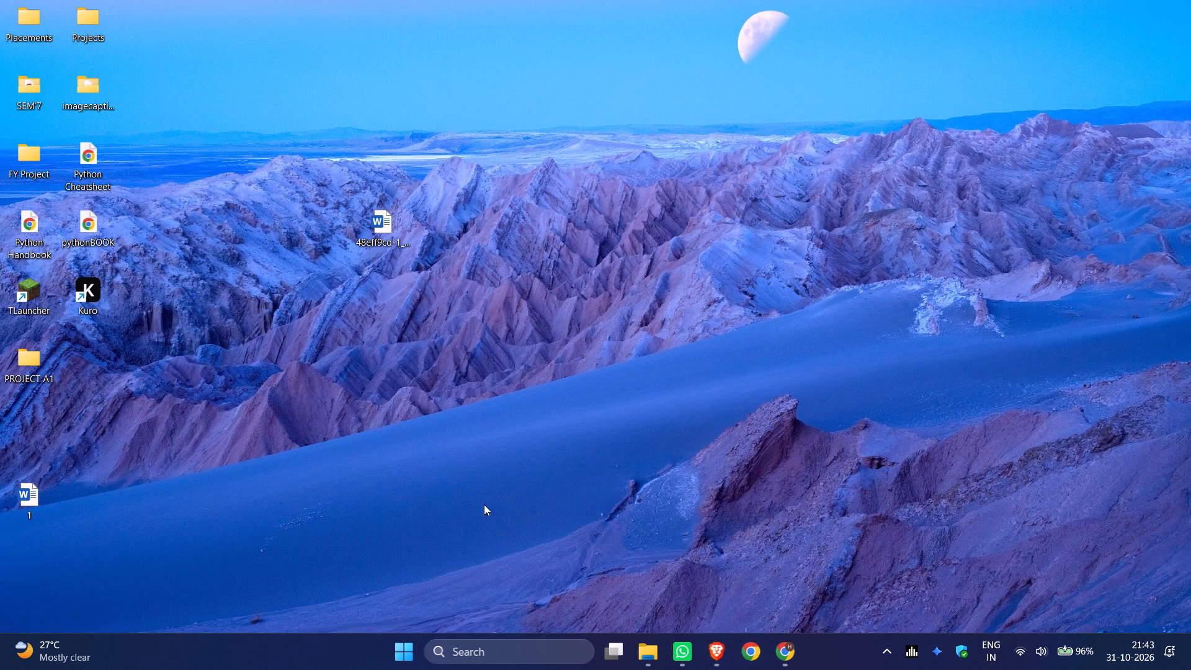
Delete the old Word document named 1 from the desktop.
click(396, 235)
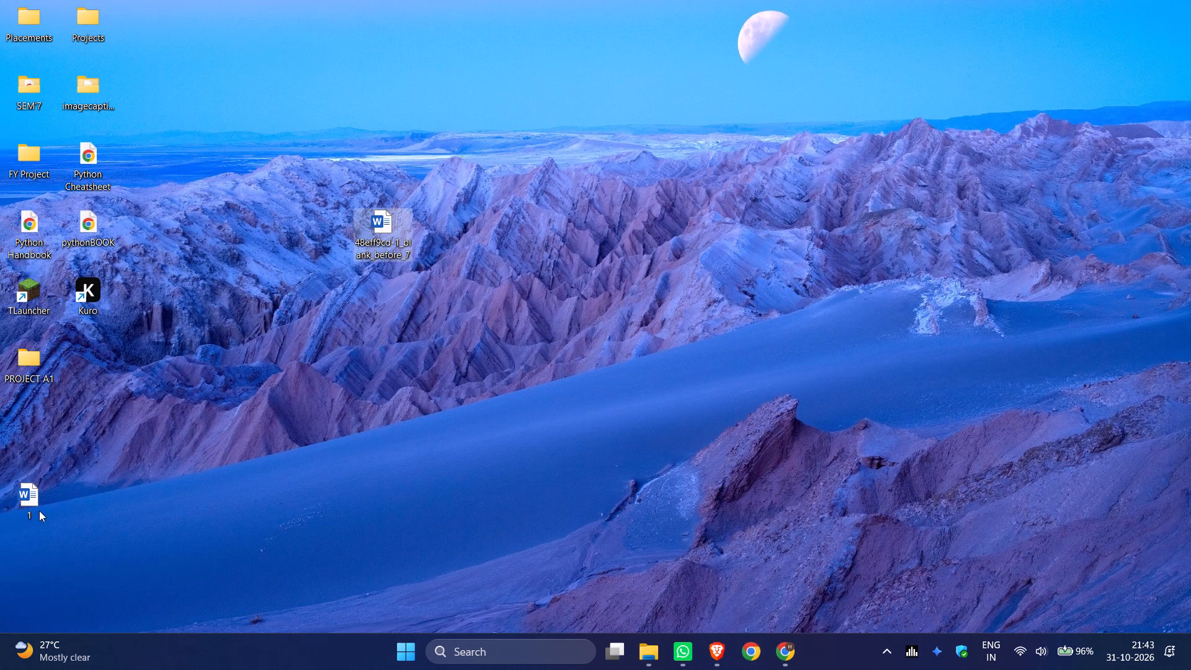
click(39, 511)
click(34, 501)
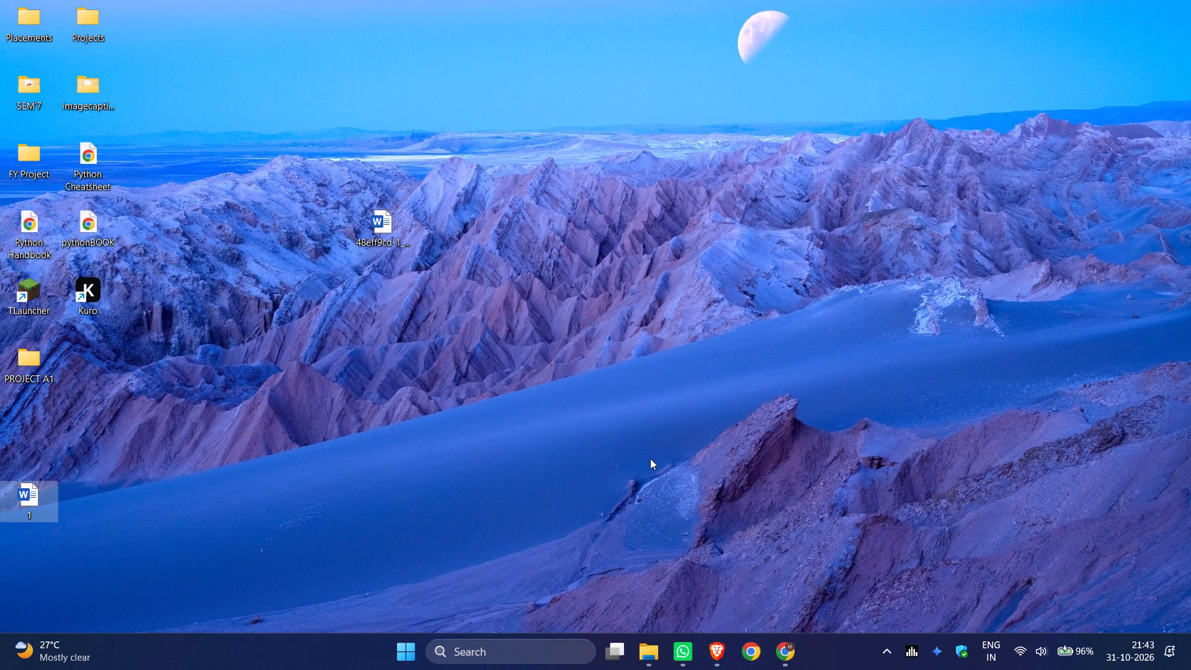
key(Delete)
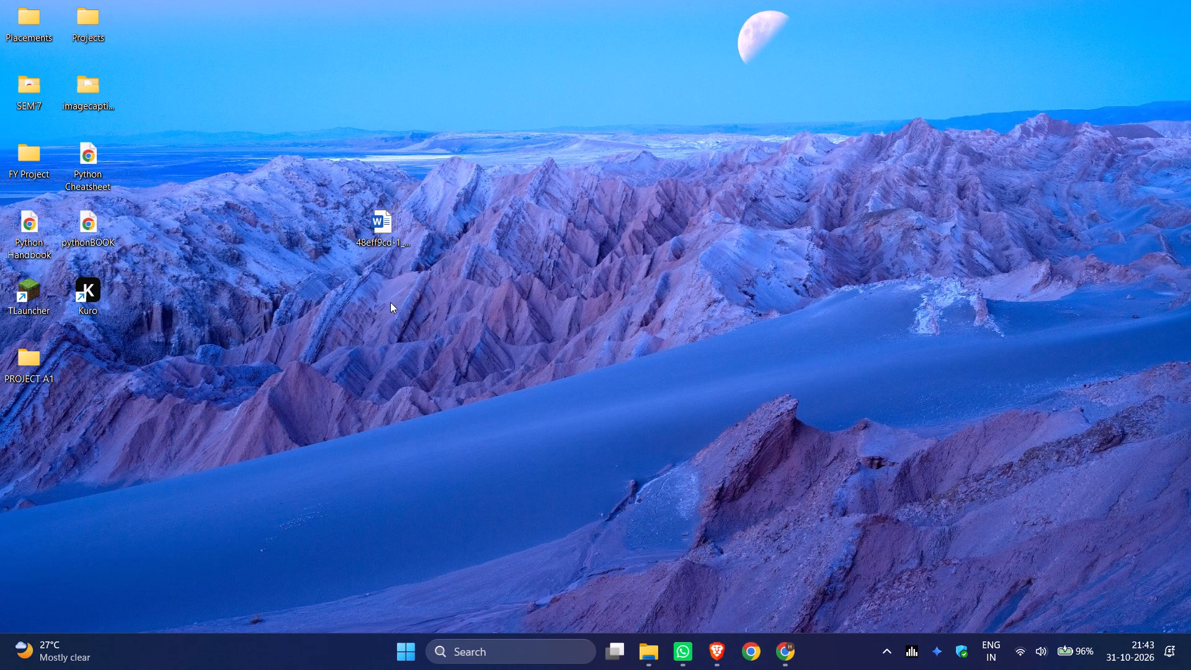
Rename the 48eff9cd-1_blank_before_7 document on the desktop as 1.
click(399, 240)
click(398, 241)
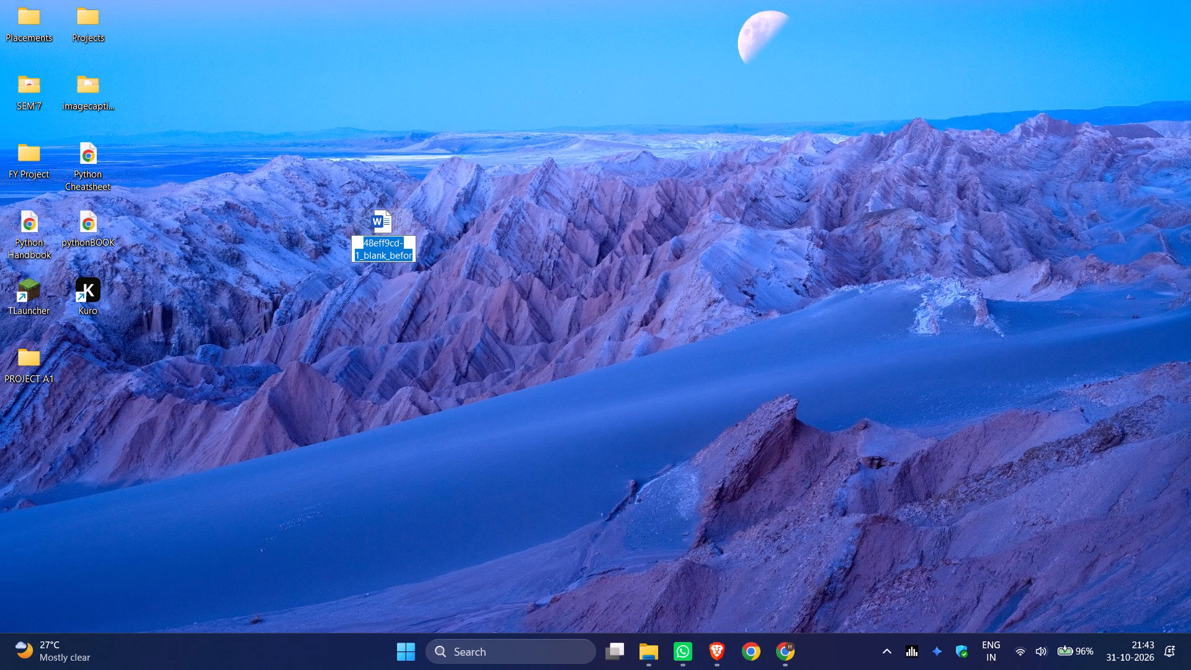
key(1)
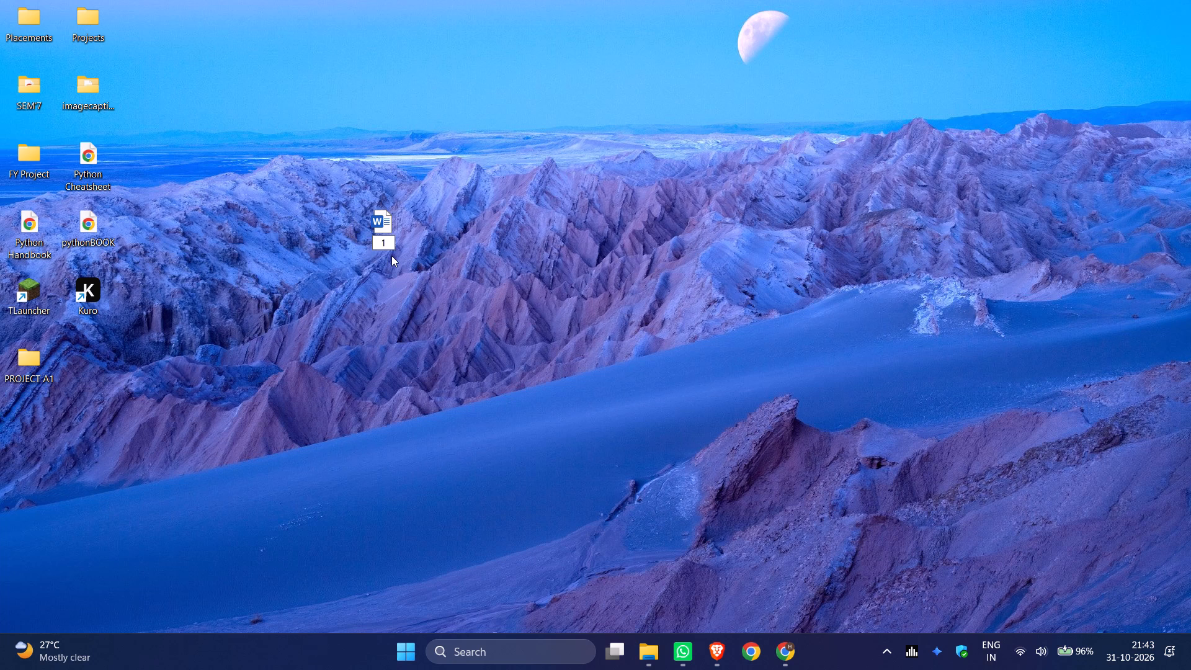
key(Return)
Place document 1 on the desktop beside the Projects folder.
drag(390, 237, 180, 47)
double_click(538, 197)
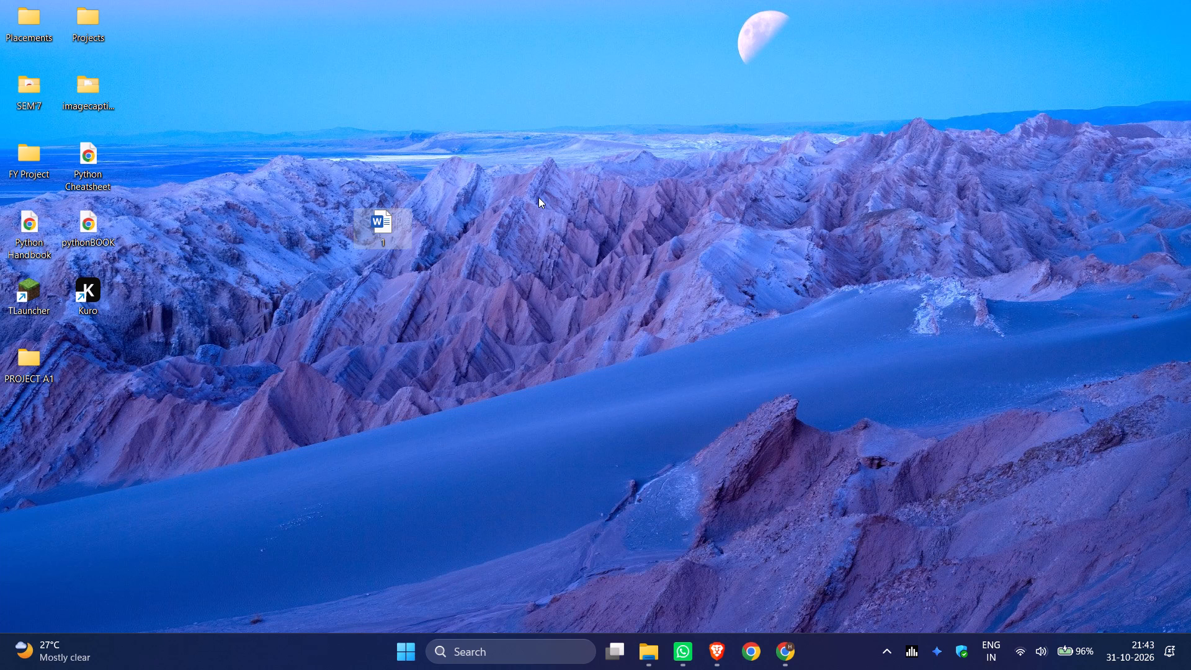
drag(367, 220, 151, 27)
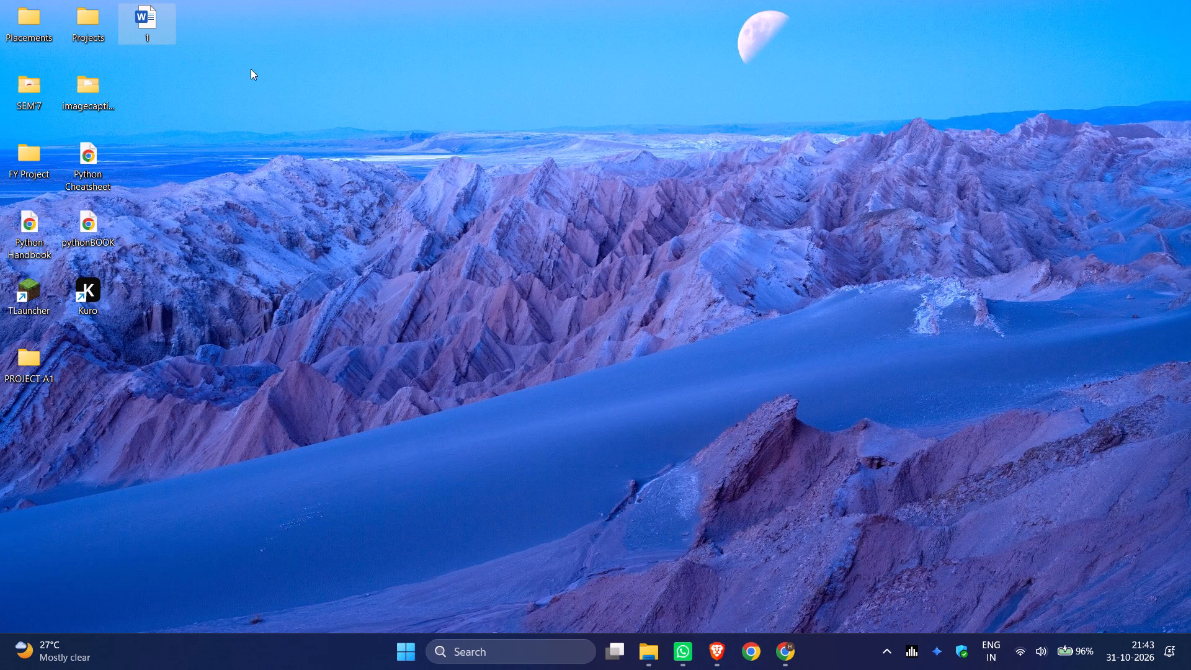
double_click(377, 135)
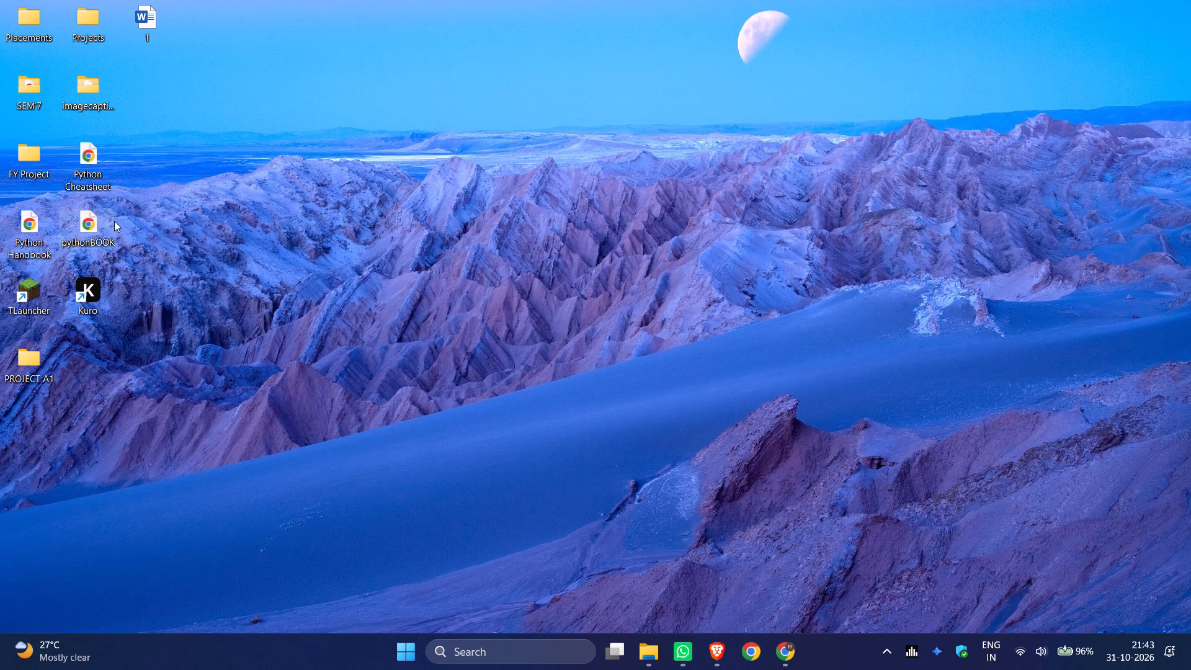
Close the Downloads window and open Final PJ from the Project Report folder with editing enabled.
click(654, 641)
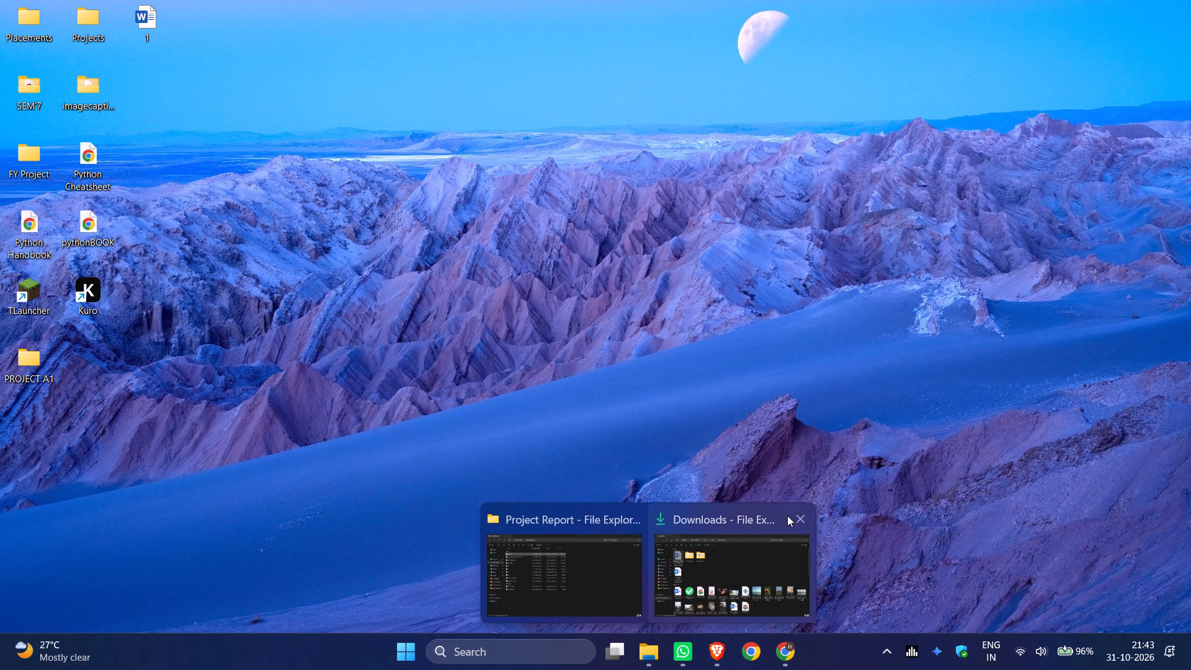
click(804, 517)
click(553, 531)
click(605, 534)
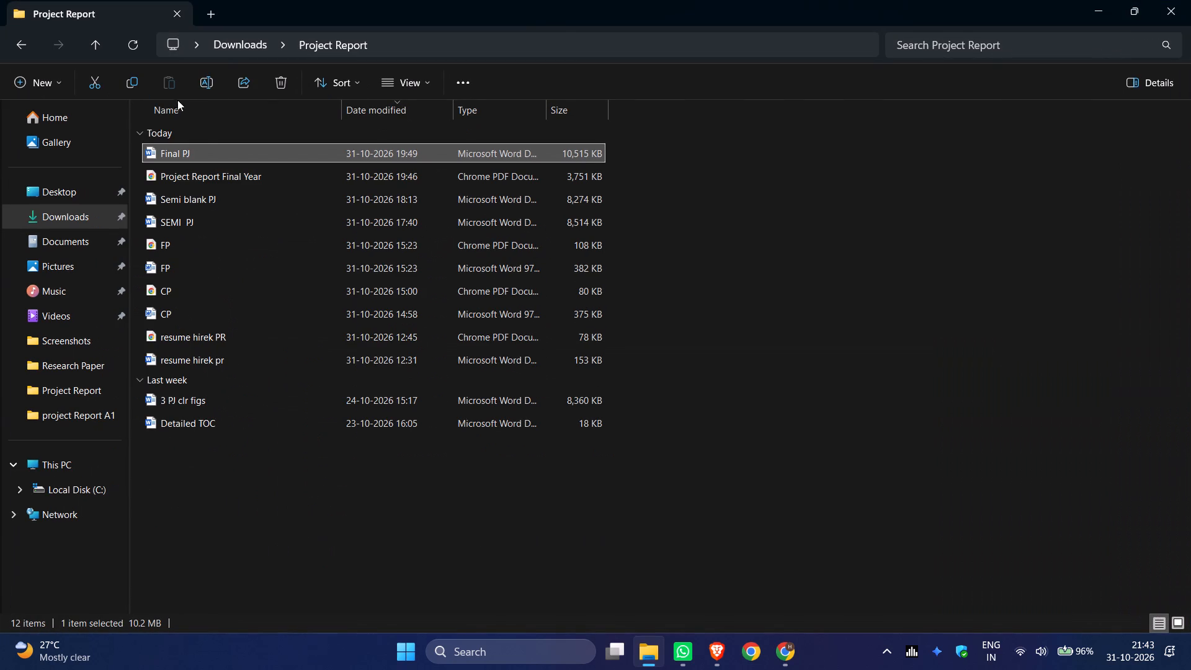
double_click(208, 153)
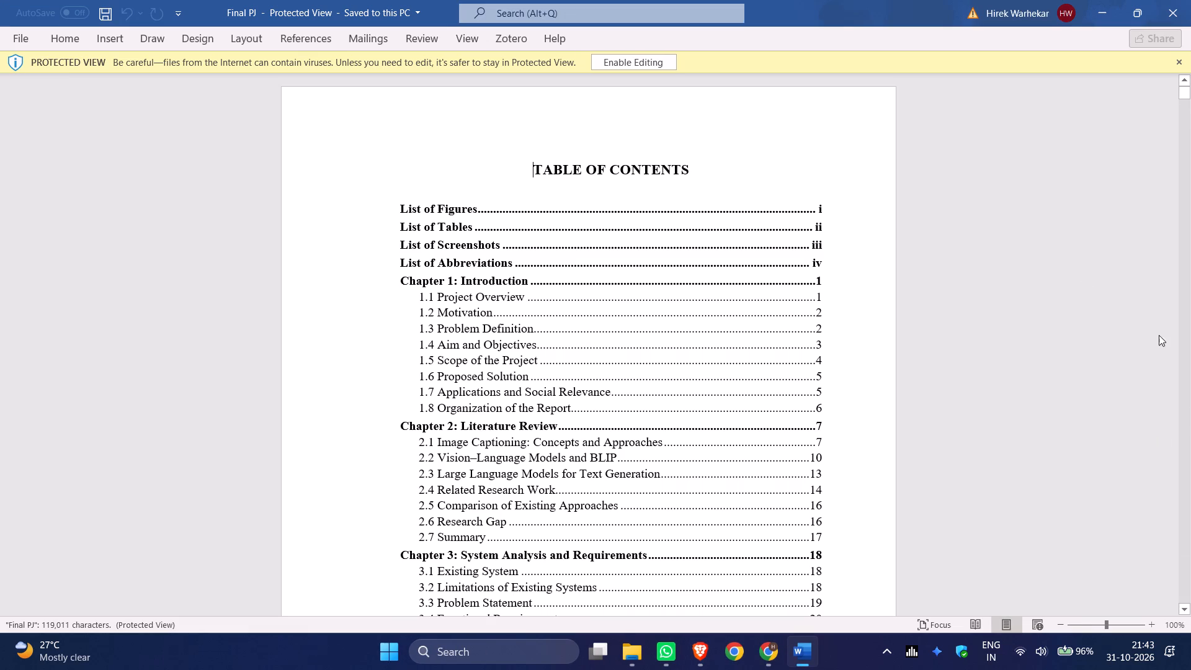
click(635, 64)
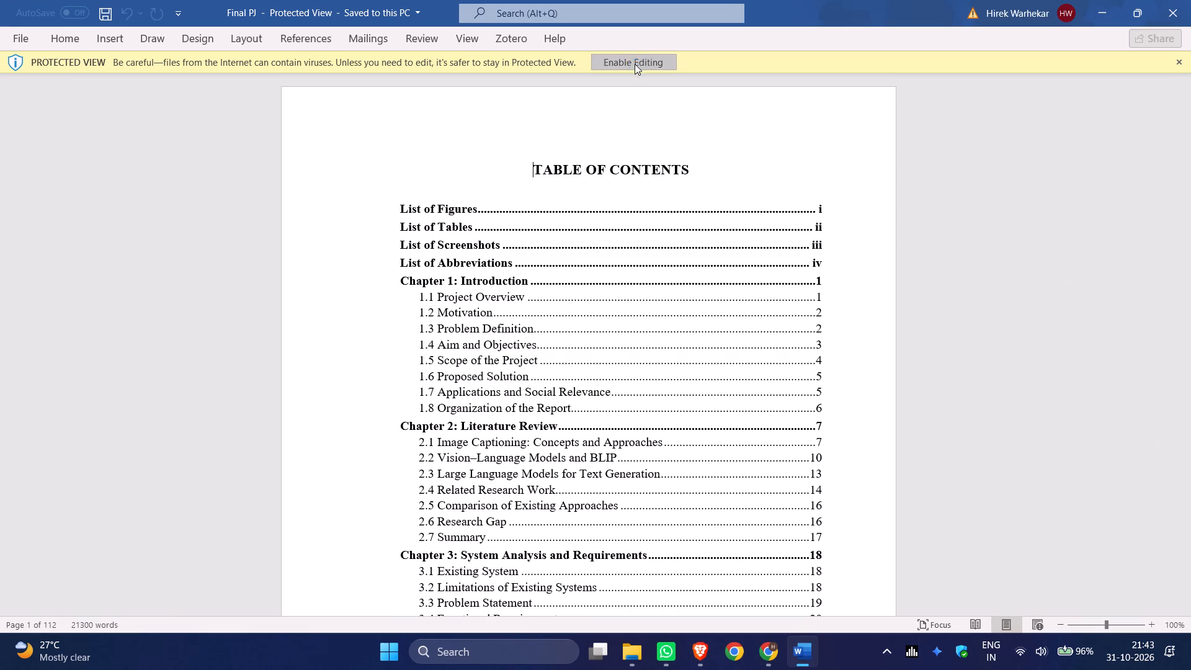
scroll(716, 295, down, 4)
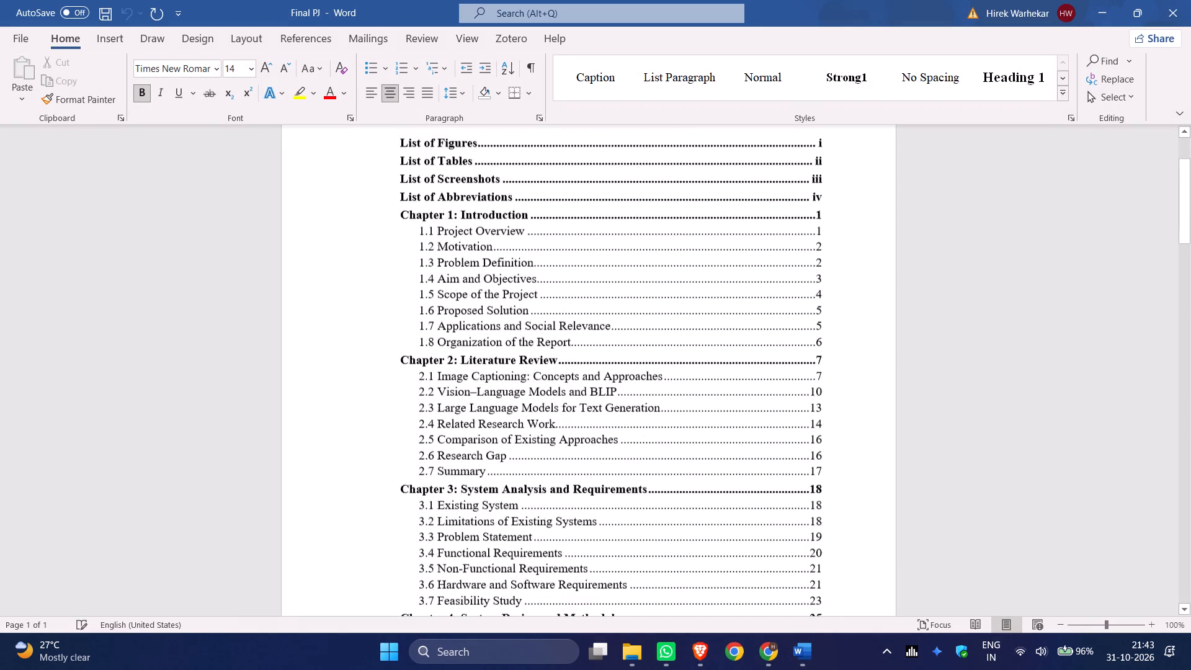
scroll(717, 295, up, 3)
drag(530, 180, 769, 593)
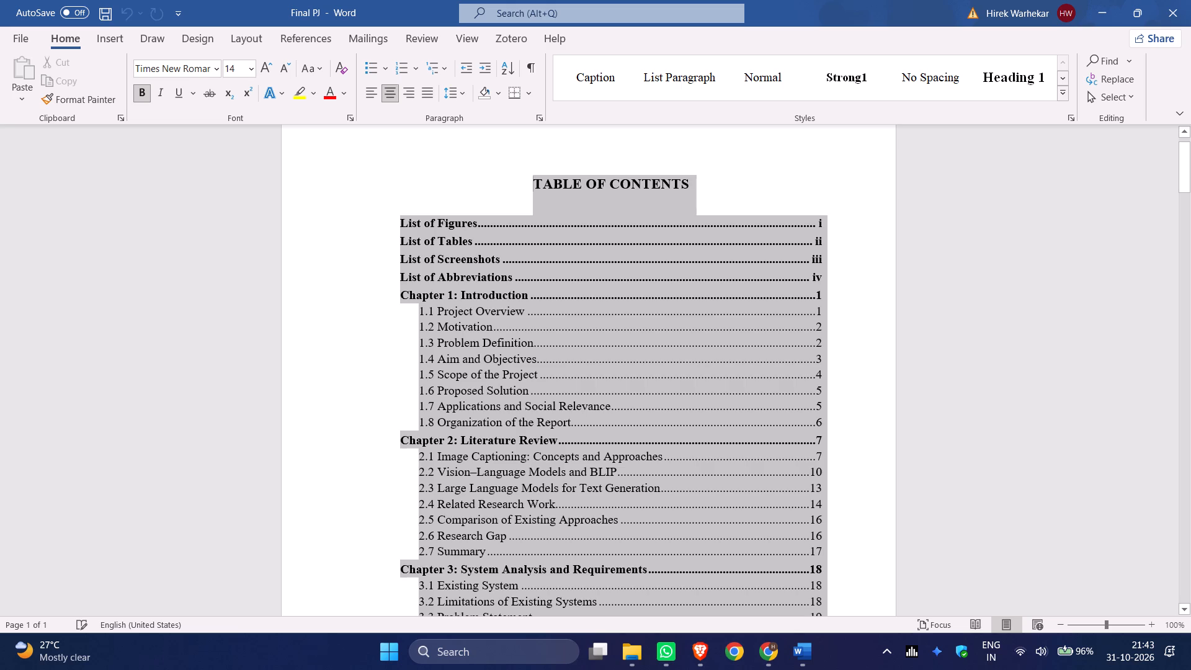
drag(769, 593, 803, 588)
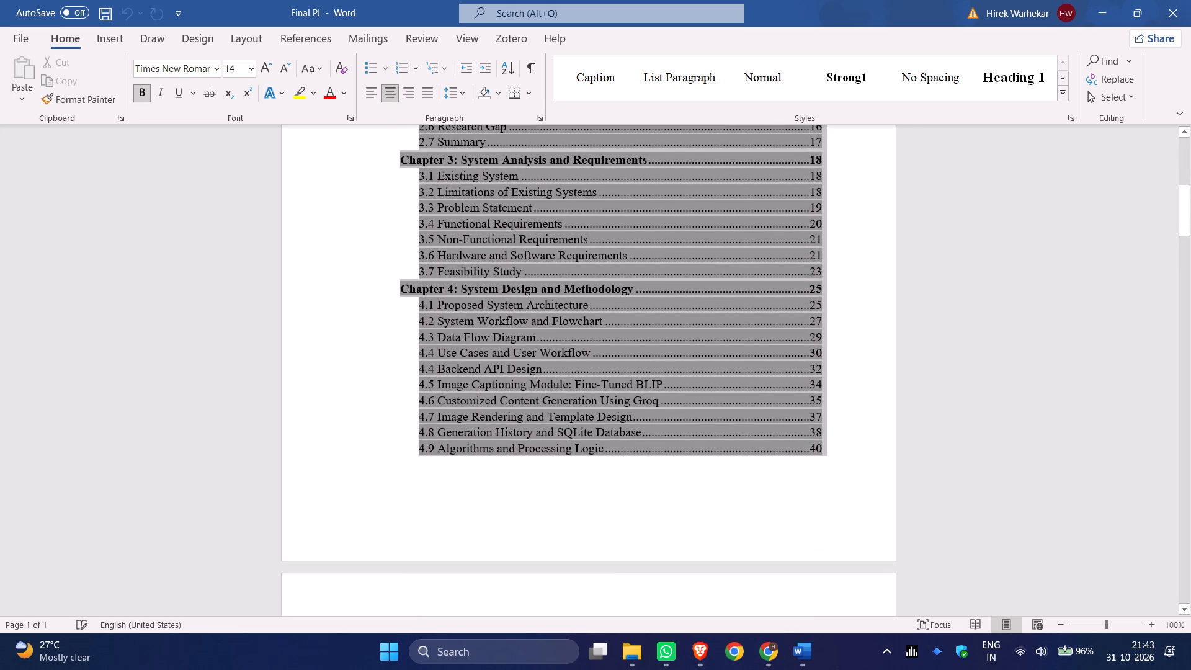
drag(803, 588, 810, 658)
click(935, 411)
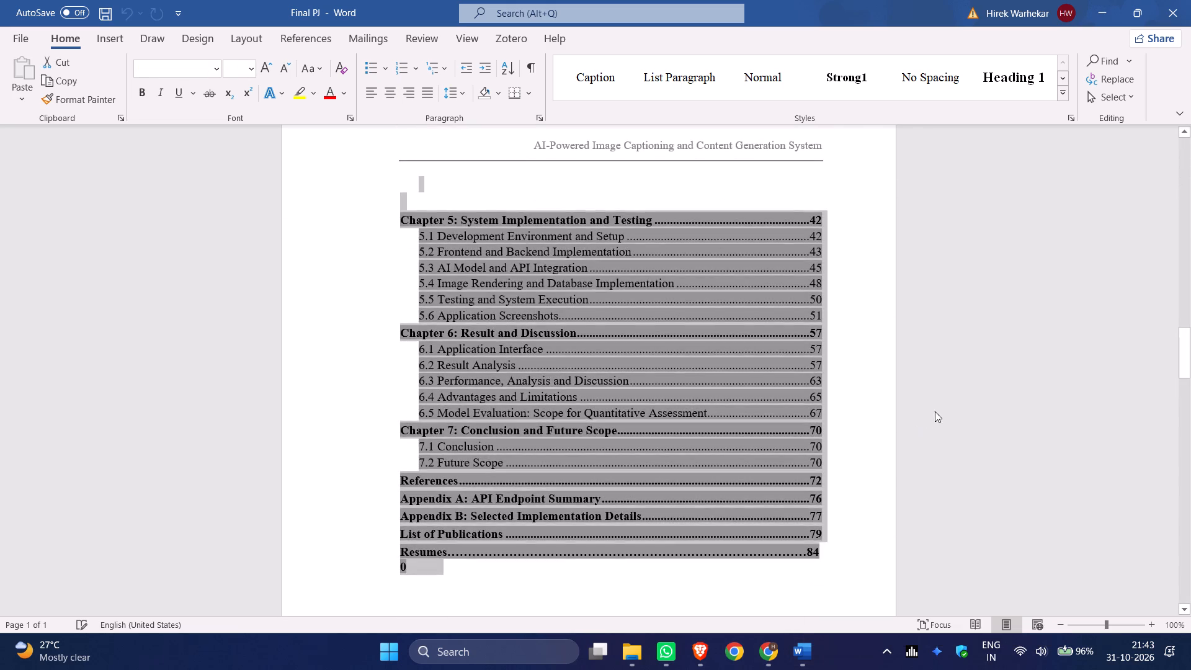
Show the formatting marks at the end of section 1.8, Organization of the Report, in Final PJ.
scroll(937, 411, down, 9)
drag(1189, 344, 1190, 377)
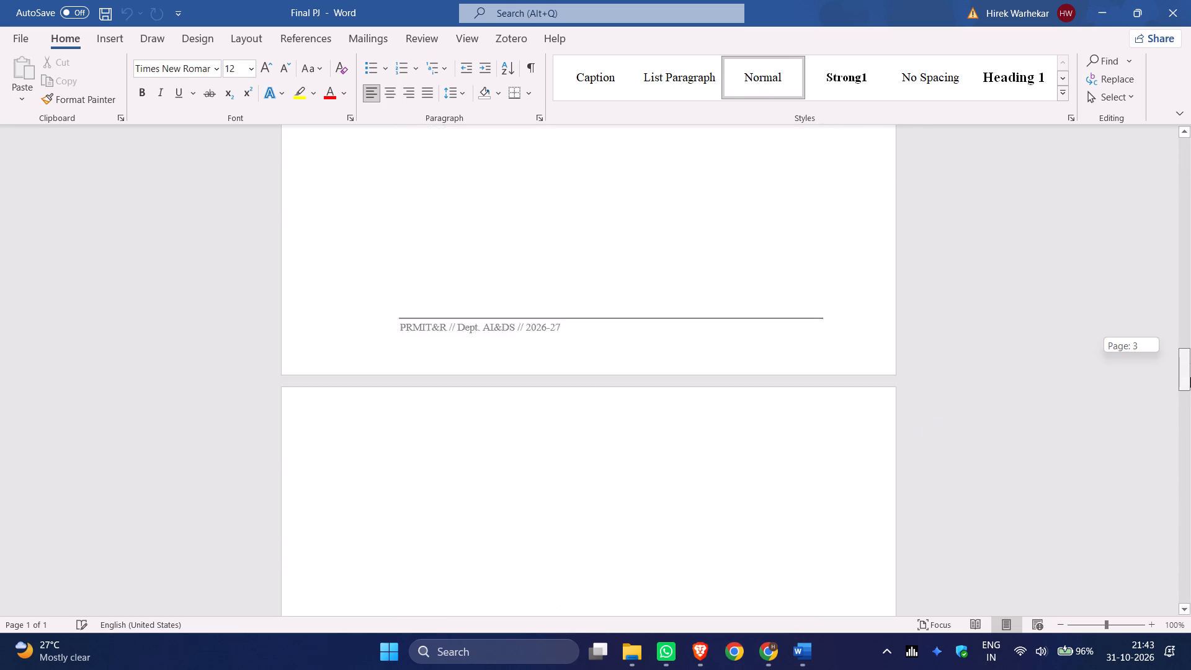
drag(1190, 377, 1190, 474)
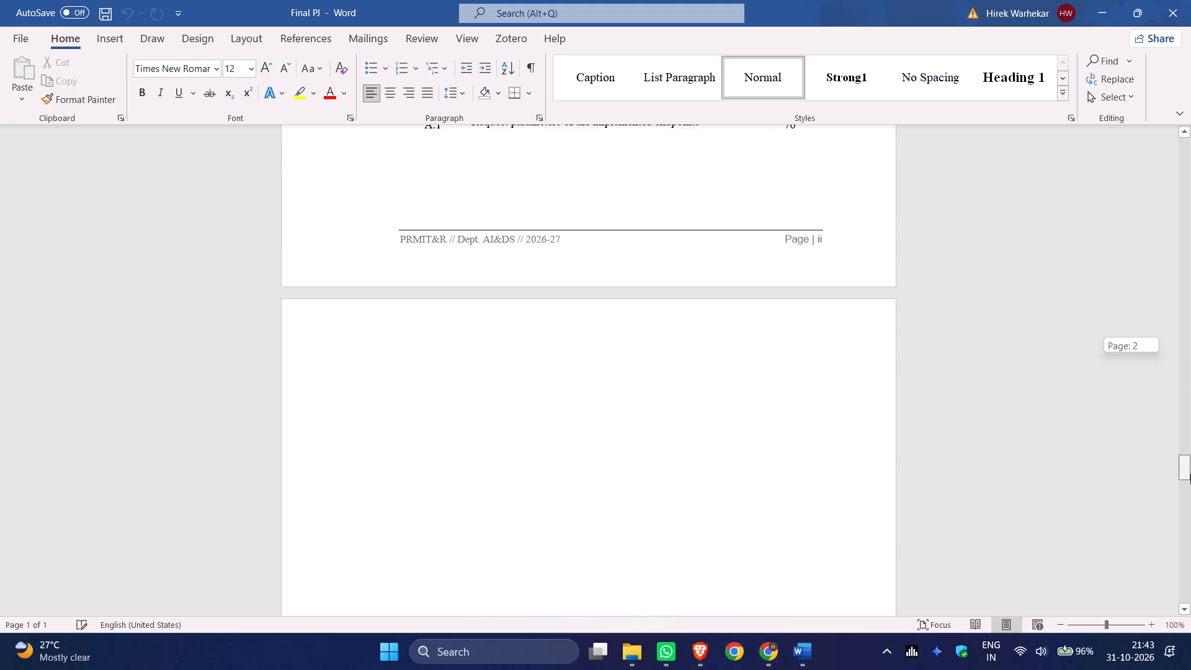
drag(1190, 474, 1190, 535)
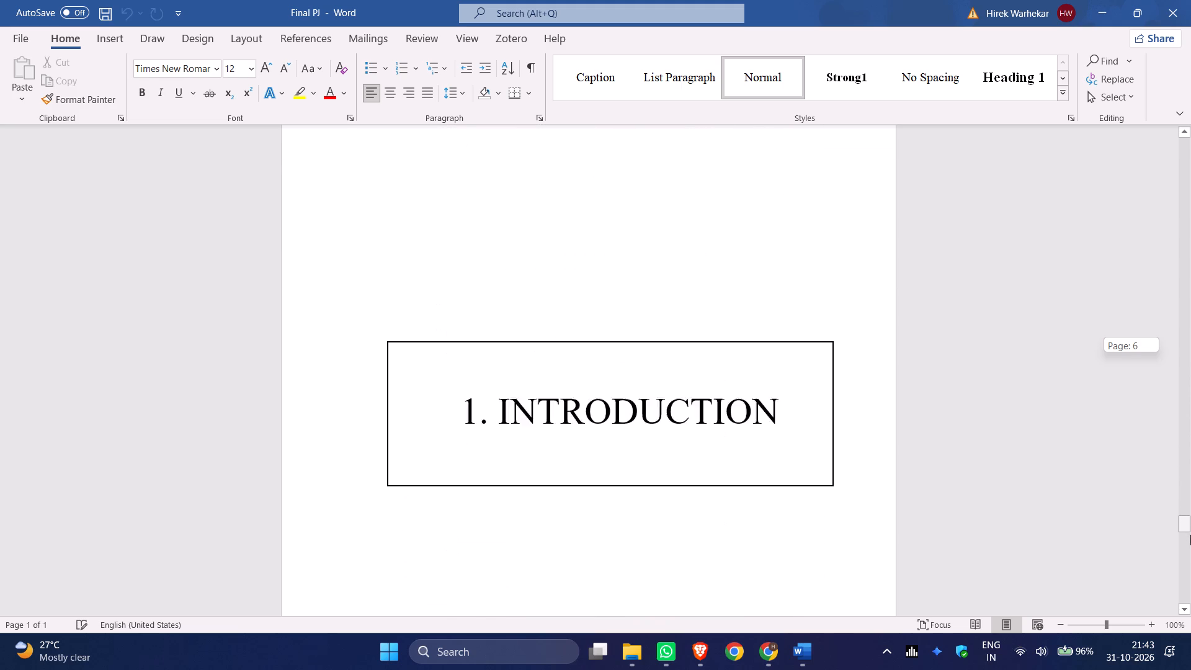
drag(1190, 535, 1190, 562)
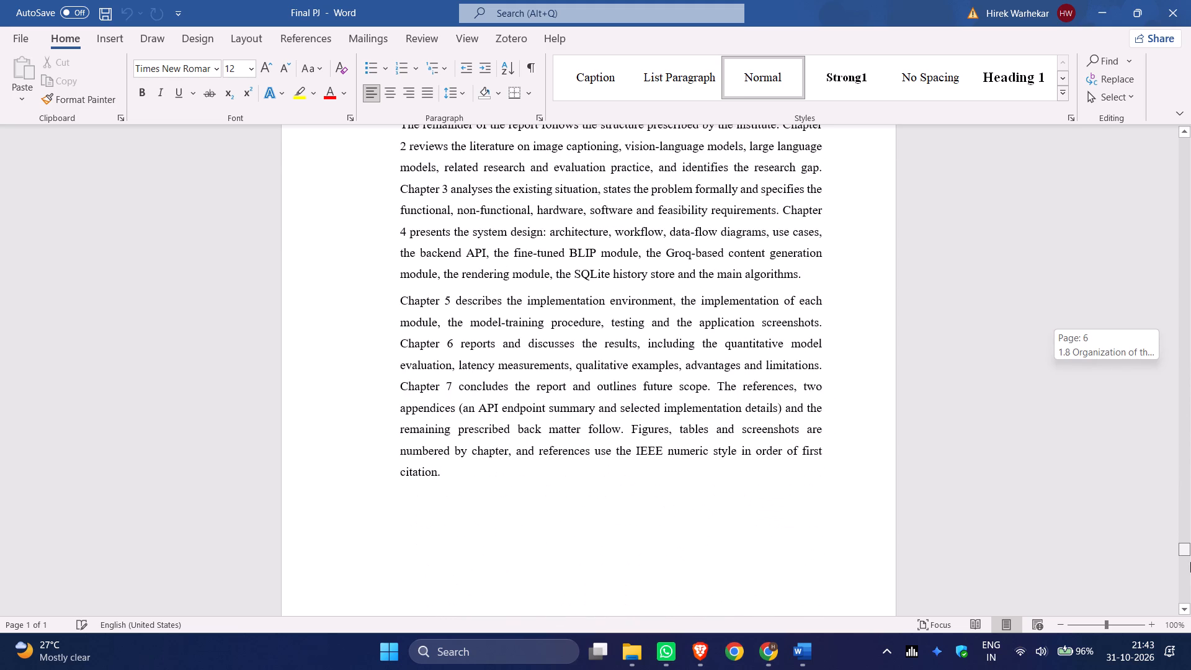
drag(1190, 562, 1190, 558)
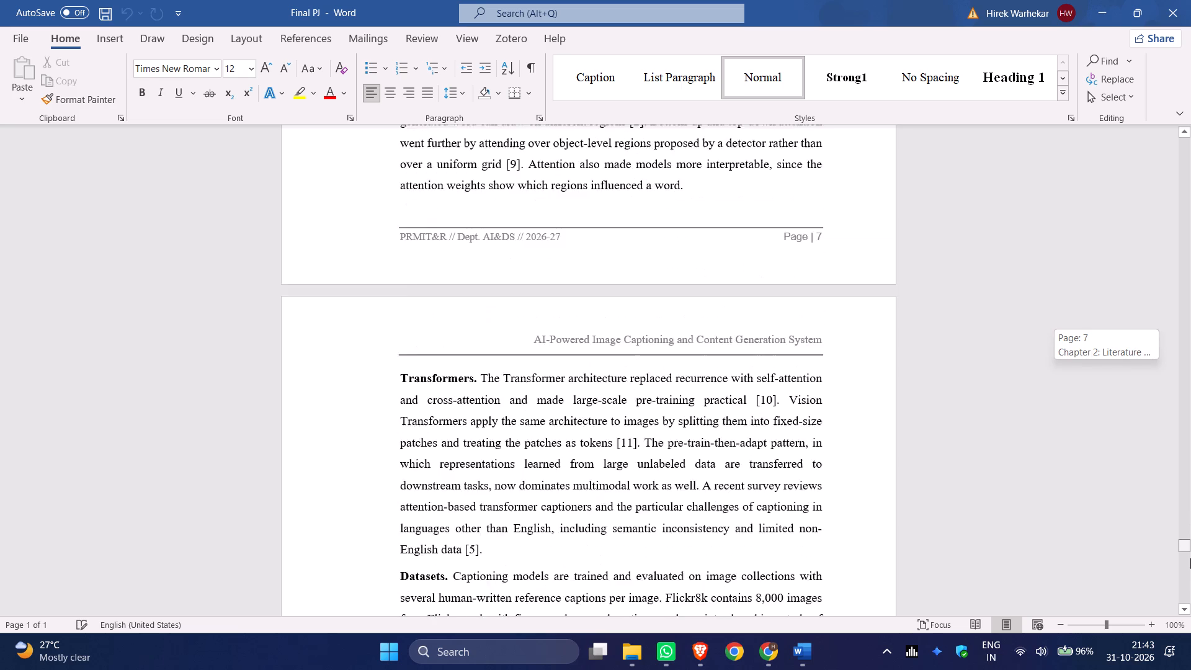
drag(1190, 558, 1190, 525)
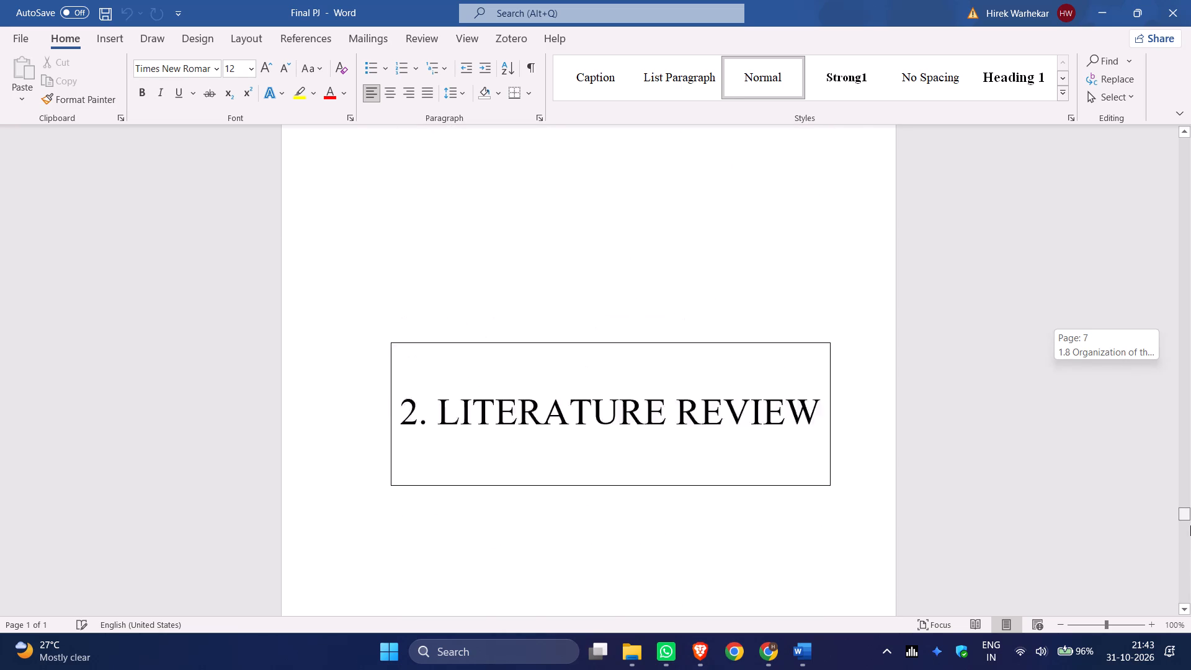
drag(1190, 525, 1190, 514)
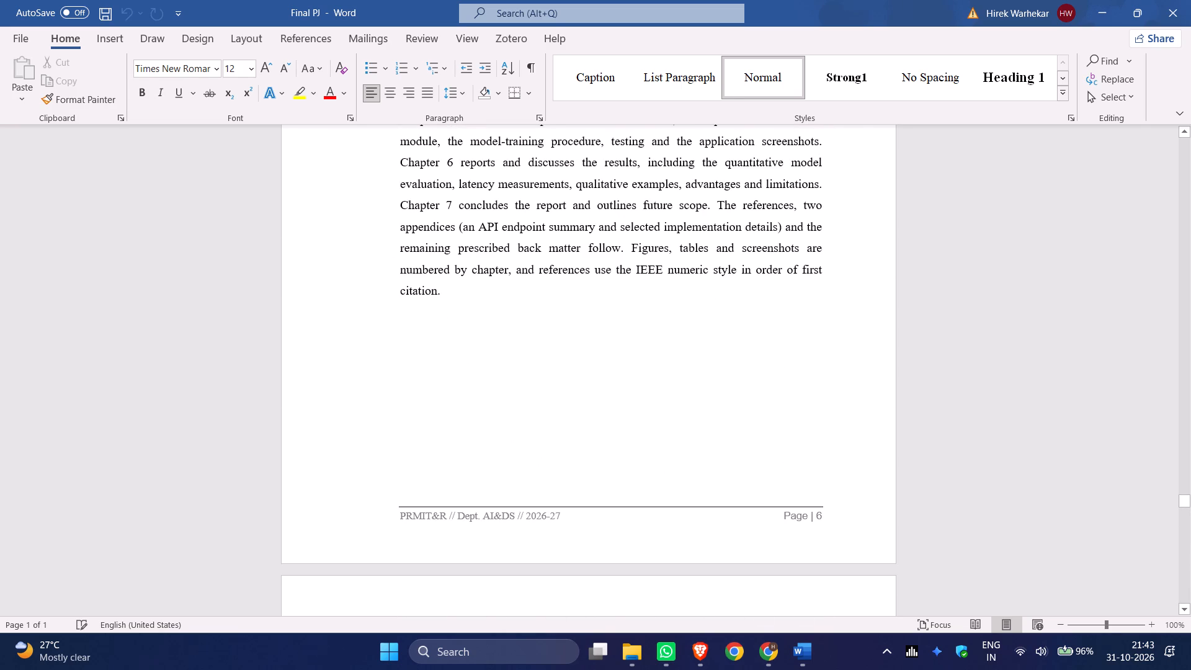
click(473, 294)
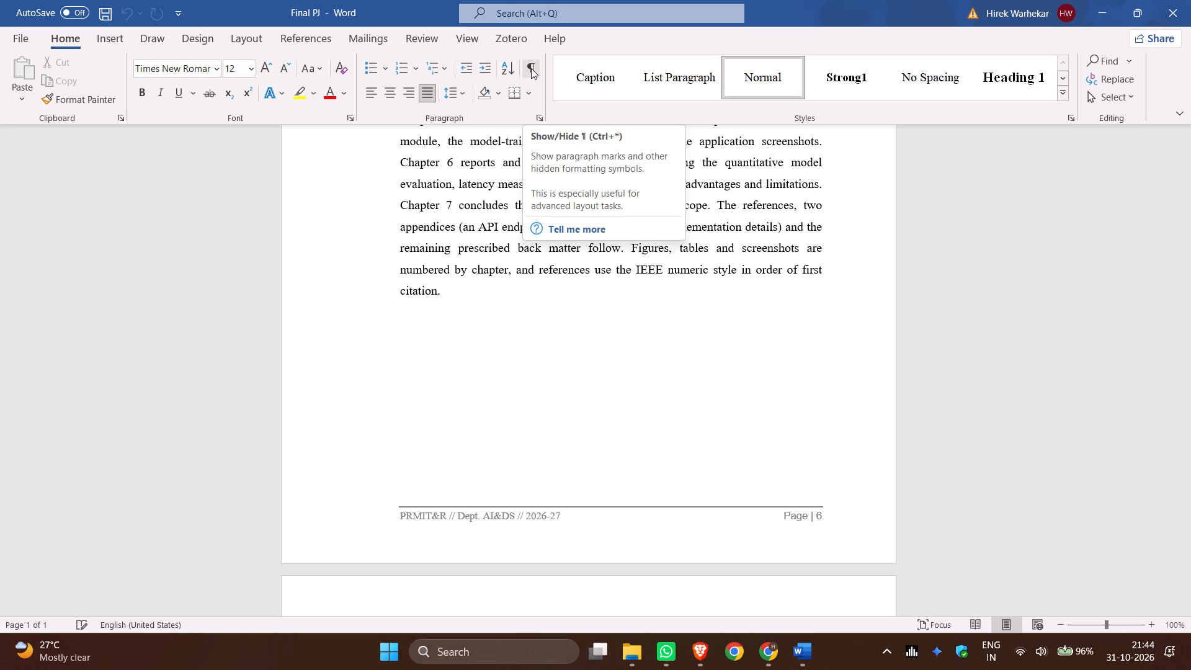
click(531, 68)
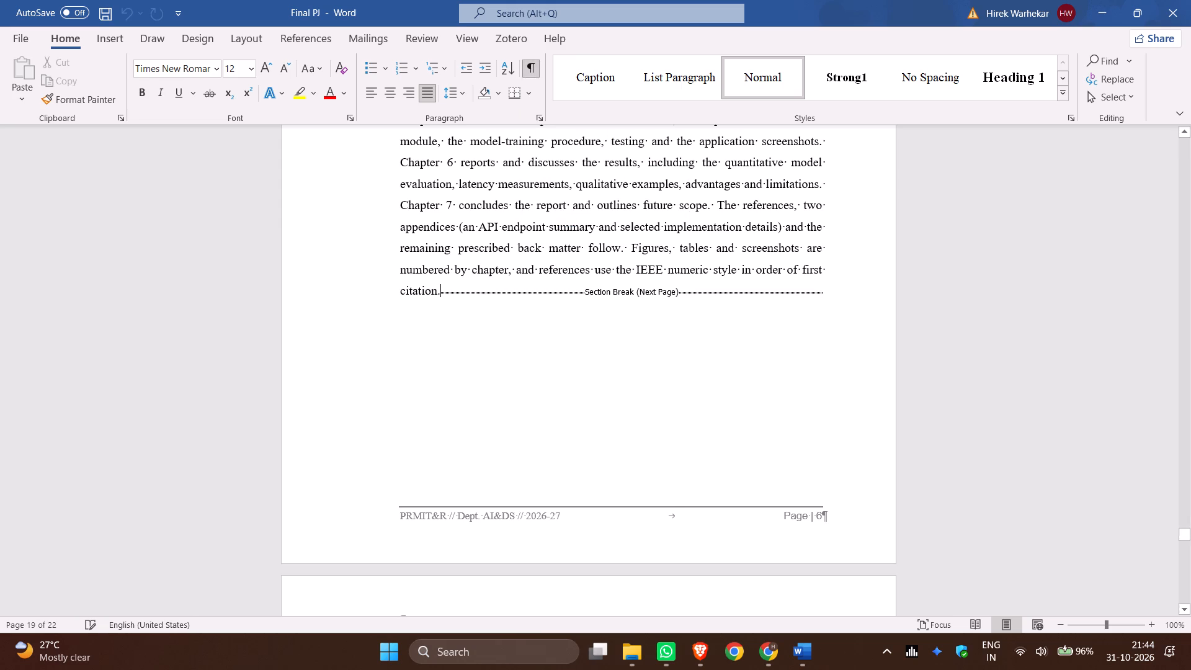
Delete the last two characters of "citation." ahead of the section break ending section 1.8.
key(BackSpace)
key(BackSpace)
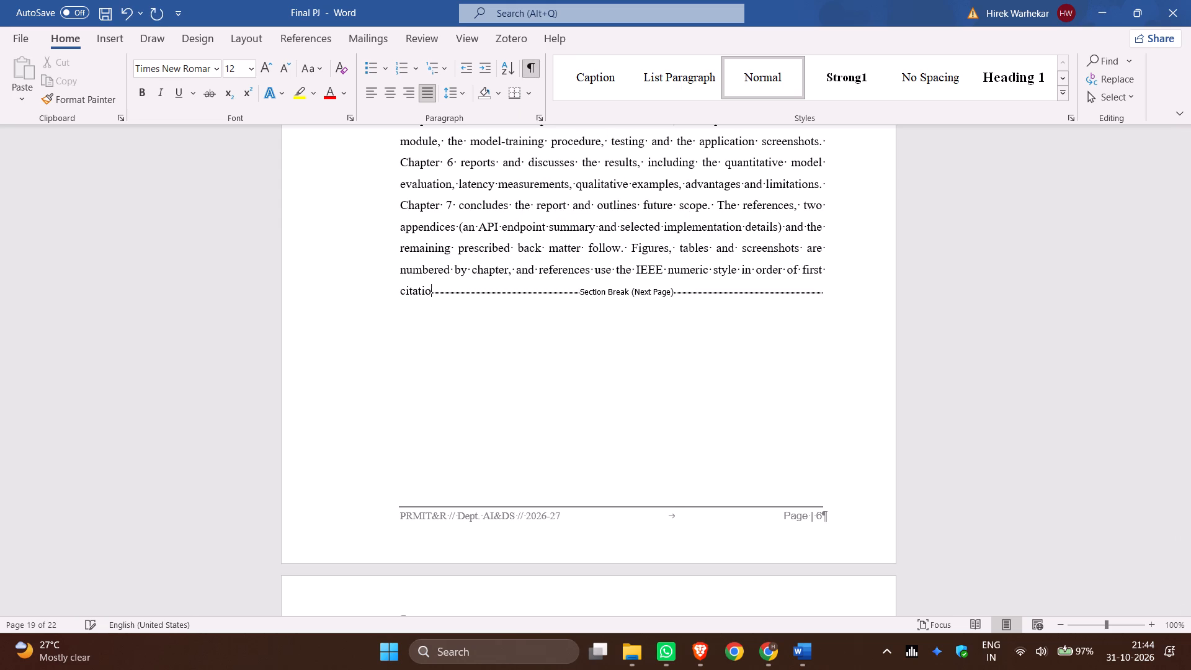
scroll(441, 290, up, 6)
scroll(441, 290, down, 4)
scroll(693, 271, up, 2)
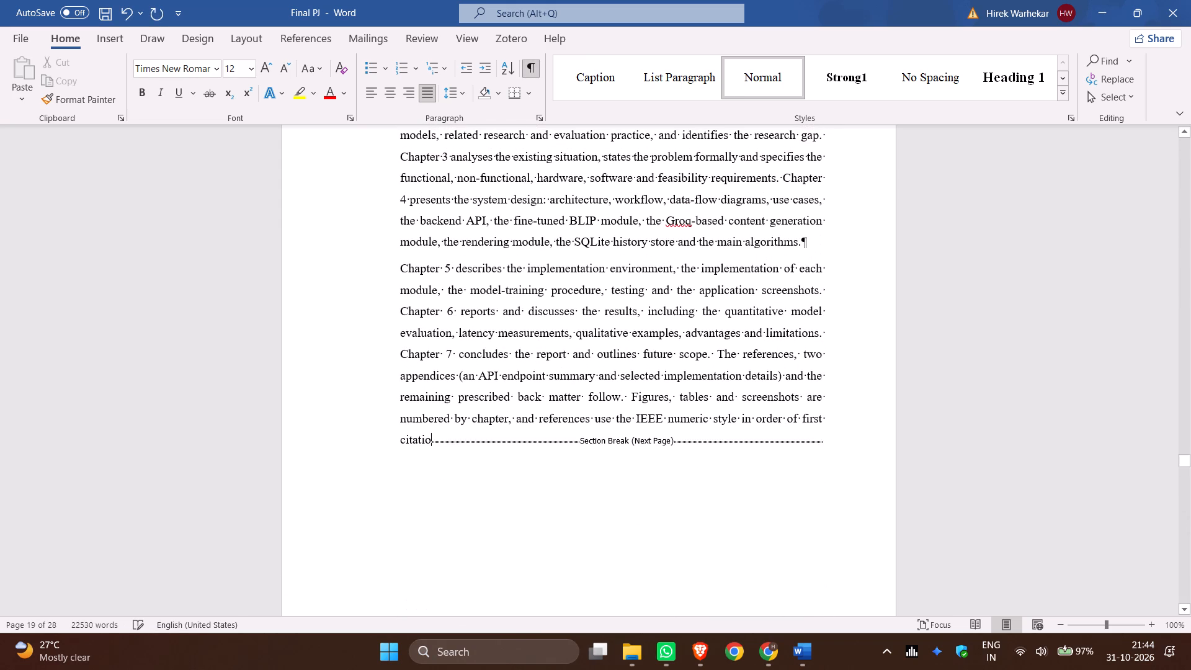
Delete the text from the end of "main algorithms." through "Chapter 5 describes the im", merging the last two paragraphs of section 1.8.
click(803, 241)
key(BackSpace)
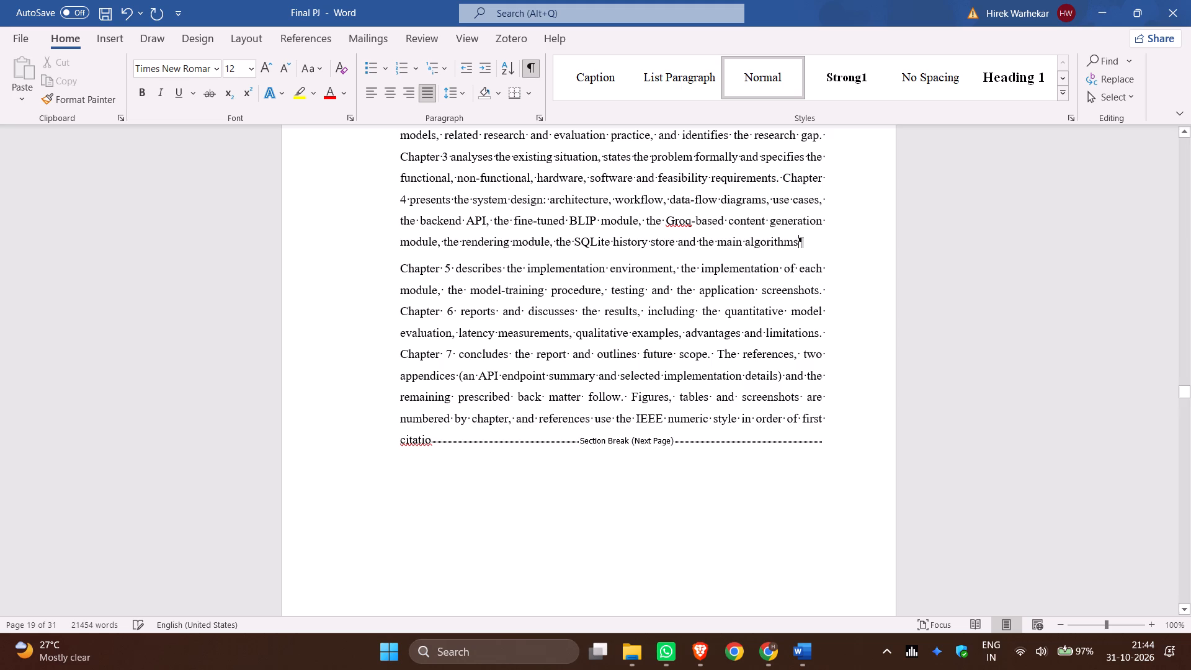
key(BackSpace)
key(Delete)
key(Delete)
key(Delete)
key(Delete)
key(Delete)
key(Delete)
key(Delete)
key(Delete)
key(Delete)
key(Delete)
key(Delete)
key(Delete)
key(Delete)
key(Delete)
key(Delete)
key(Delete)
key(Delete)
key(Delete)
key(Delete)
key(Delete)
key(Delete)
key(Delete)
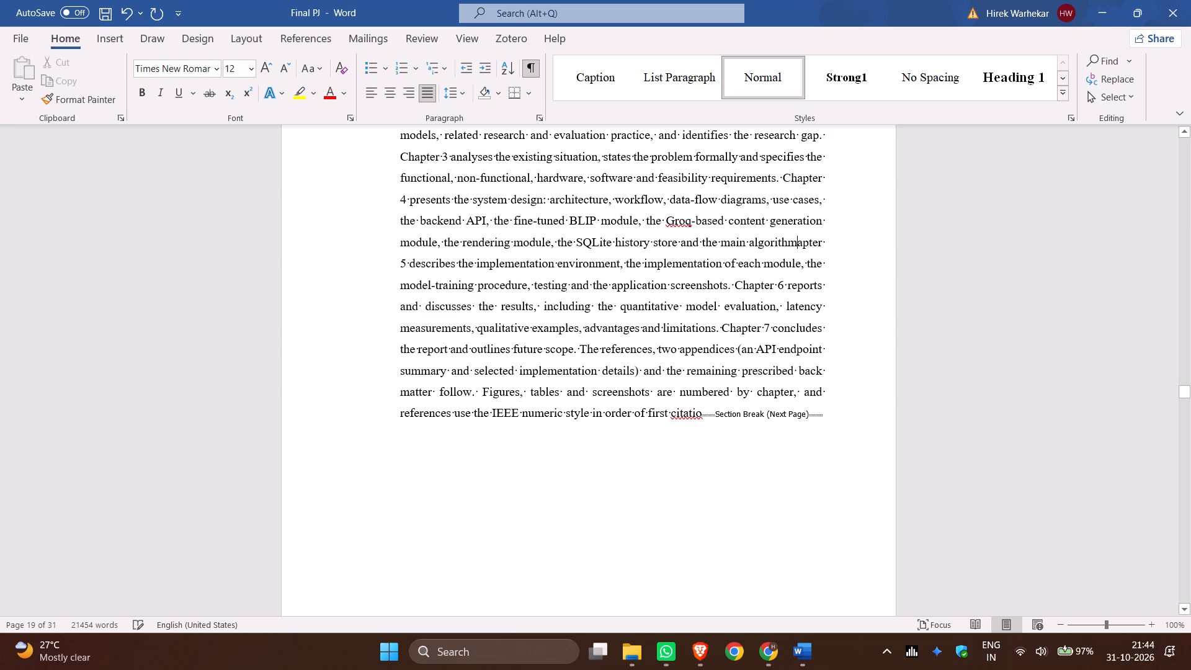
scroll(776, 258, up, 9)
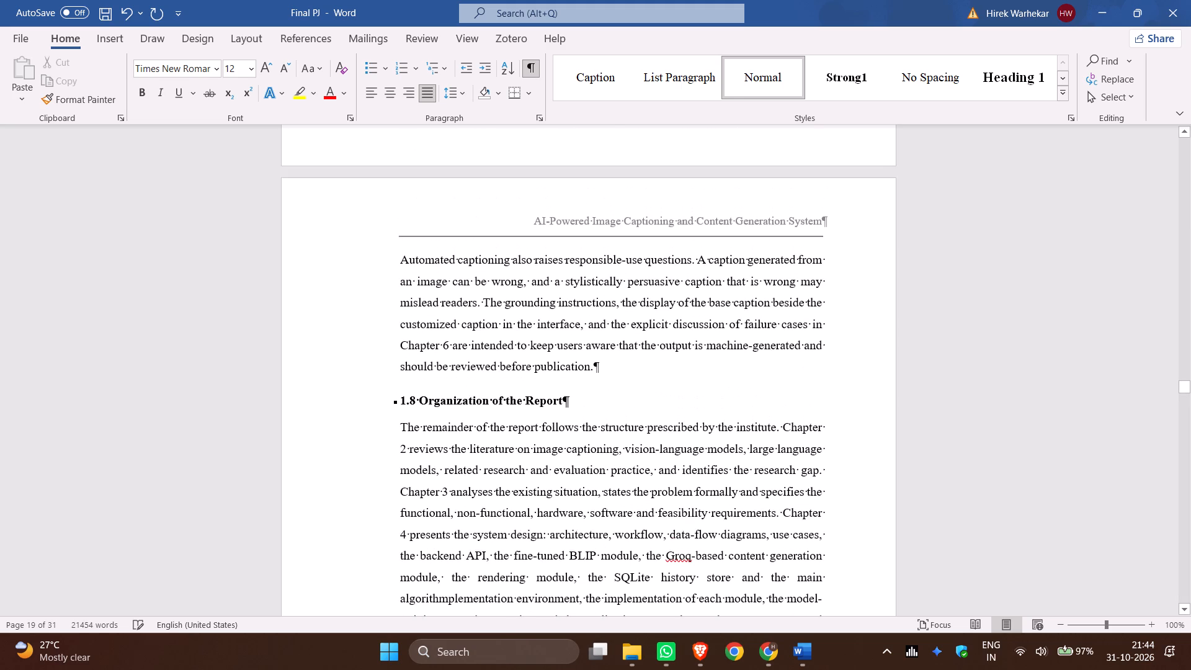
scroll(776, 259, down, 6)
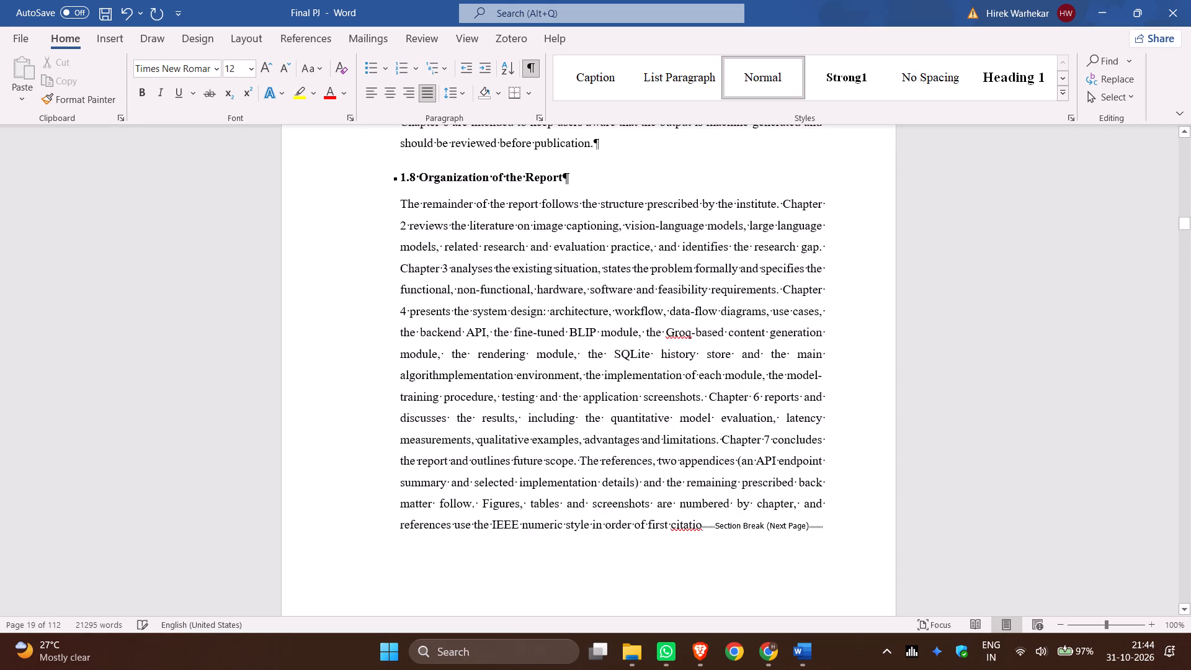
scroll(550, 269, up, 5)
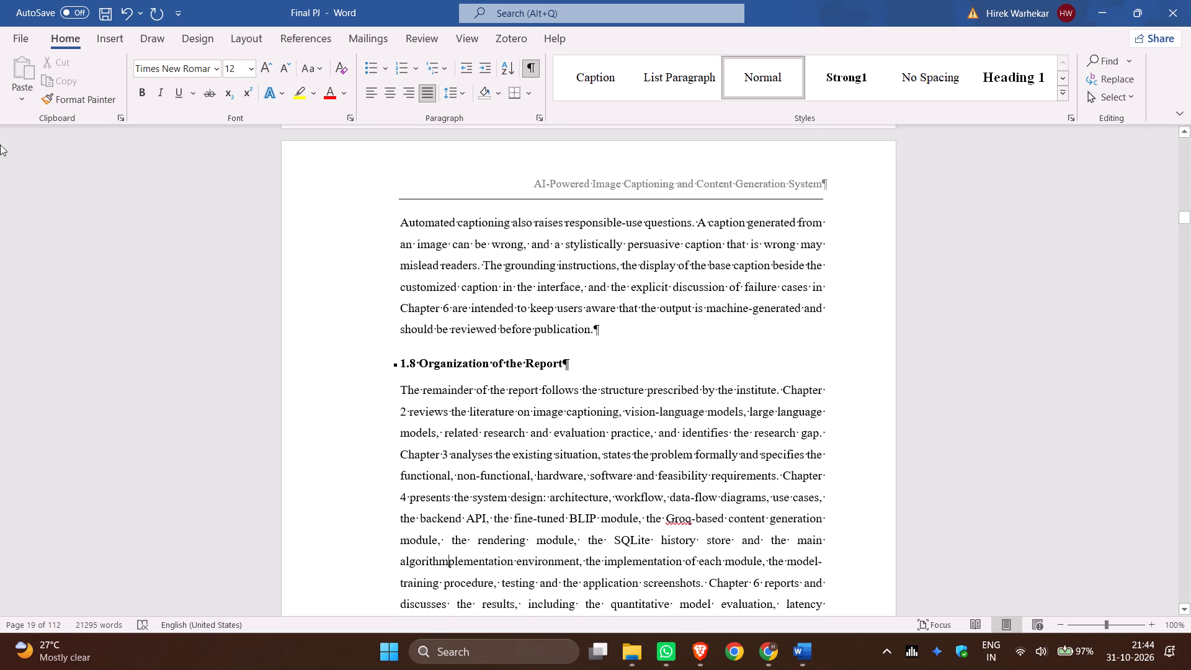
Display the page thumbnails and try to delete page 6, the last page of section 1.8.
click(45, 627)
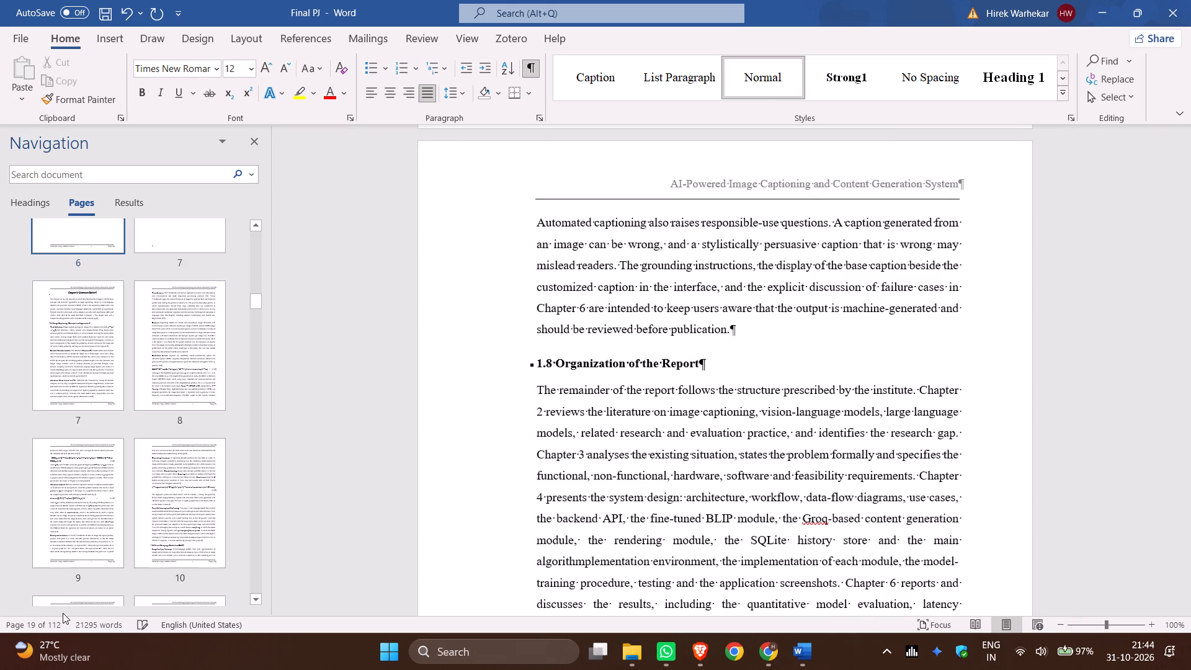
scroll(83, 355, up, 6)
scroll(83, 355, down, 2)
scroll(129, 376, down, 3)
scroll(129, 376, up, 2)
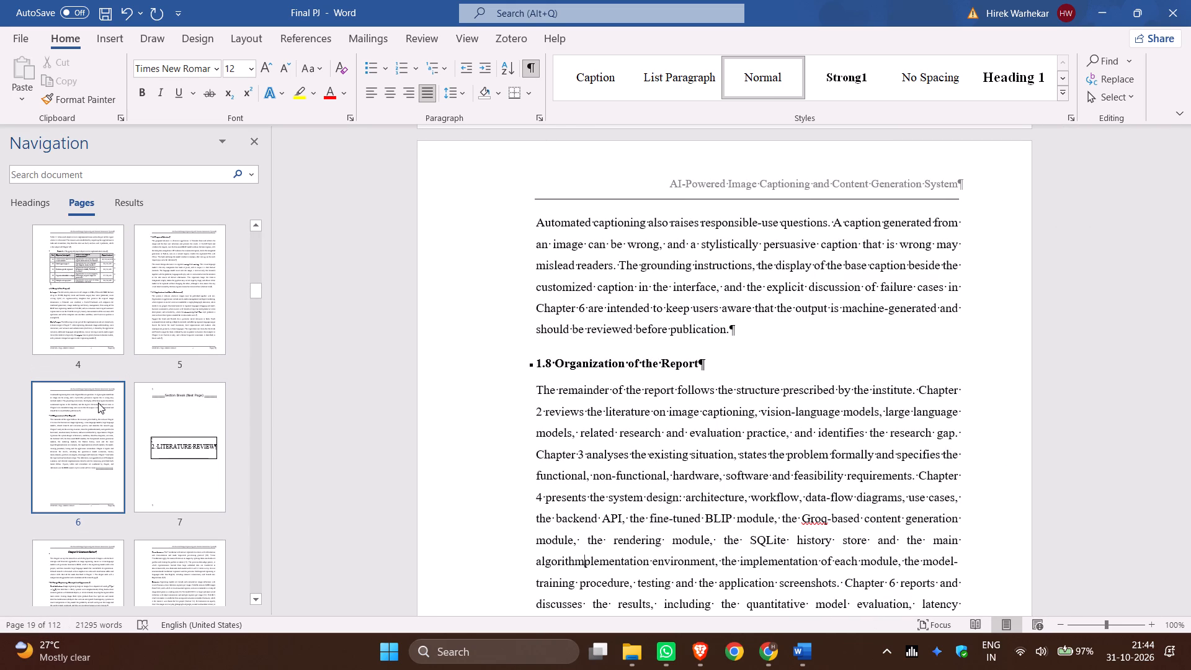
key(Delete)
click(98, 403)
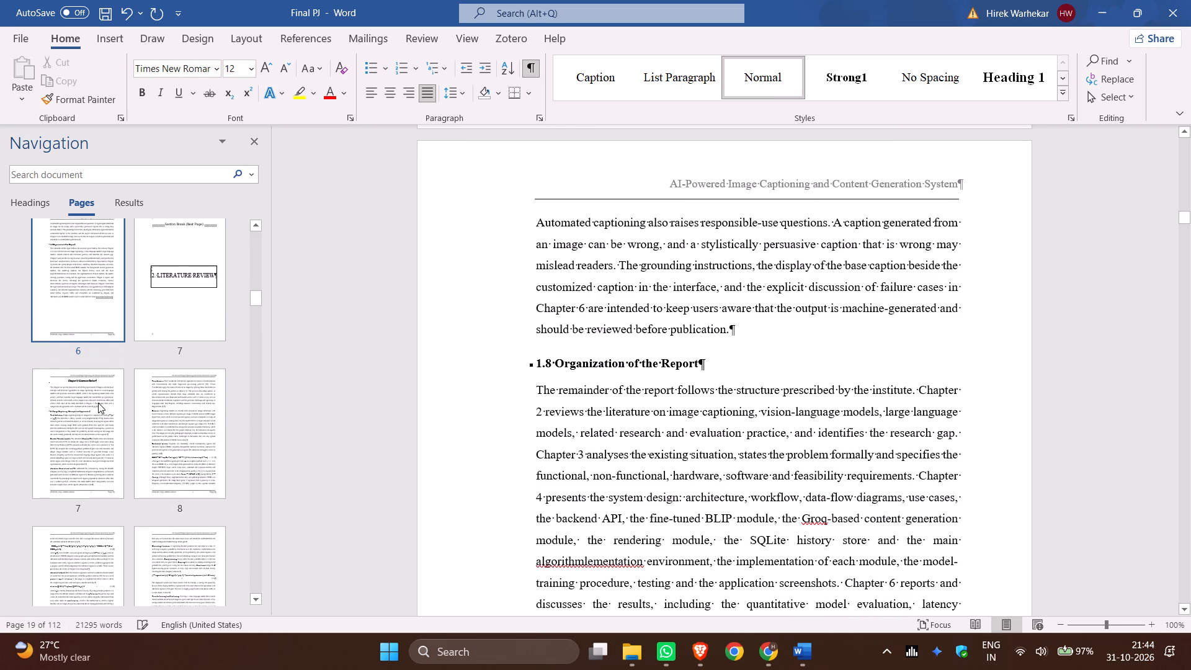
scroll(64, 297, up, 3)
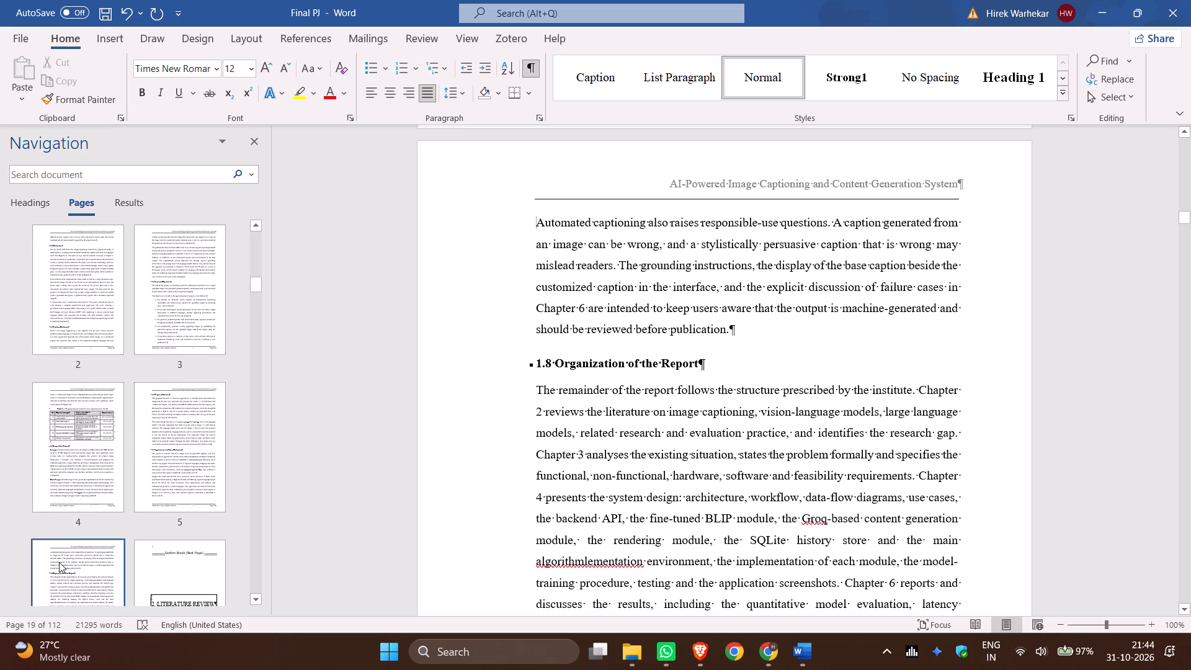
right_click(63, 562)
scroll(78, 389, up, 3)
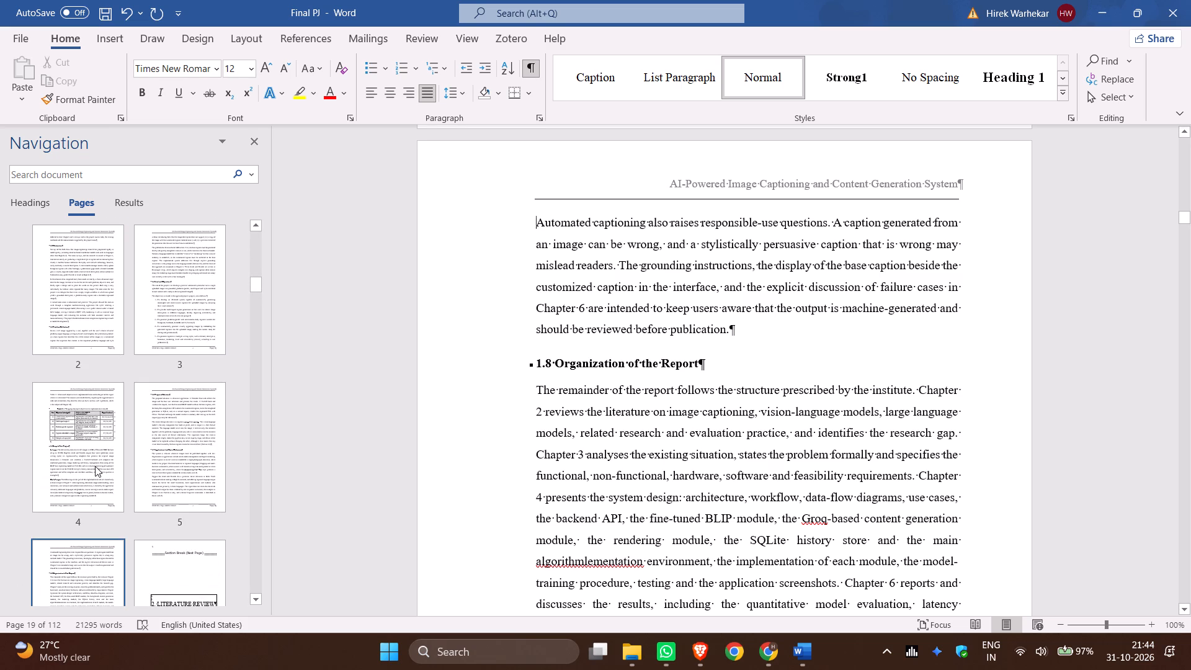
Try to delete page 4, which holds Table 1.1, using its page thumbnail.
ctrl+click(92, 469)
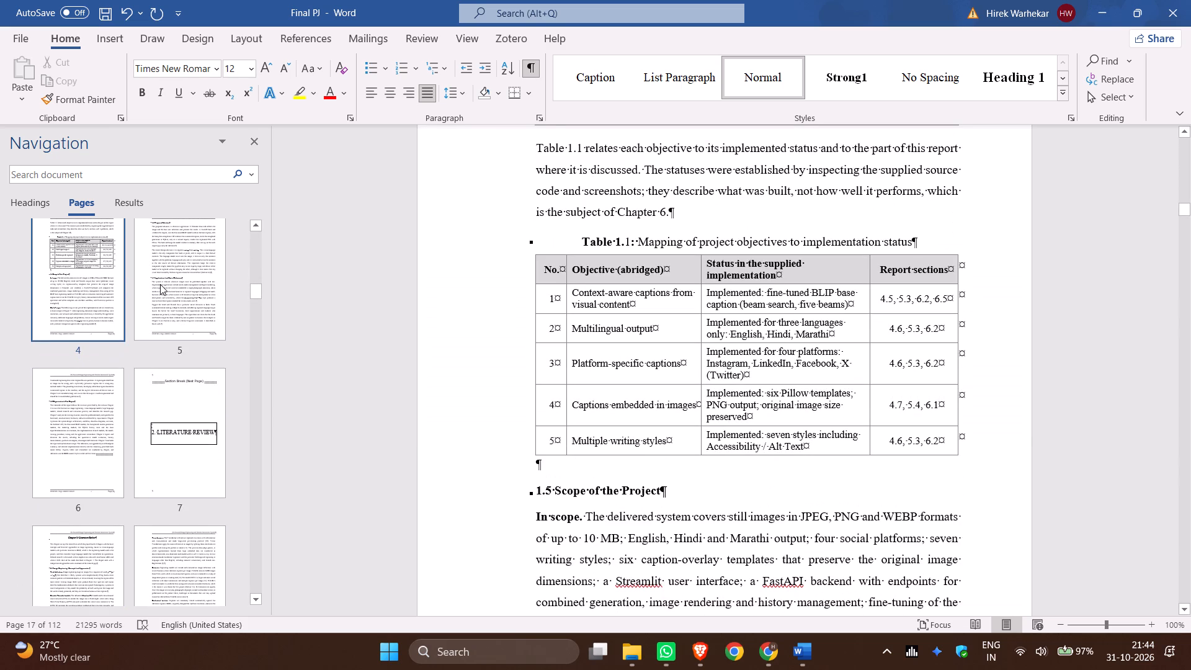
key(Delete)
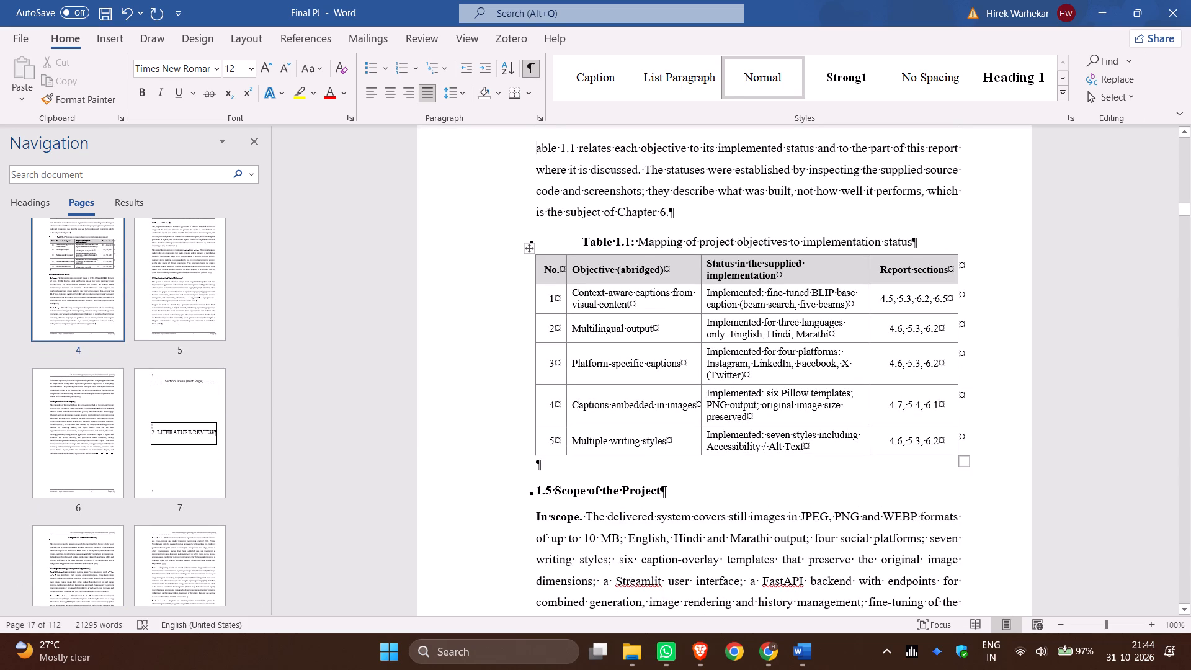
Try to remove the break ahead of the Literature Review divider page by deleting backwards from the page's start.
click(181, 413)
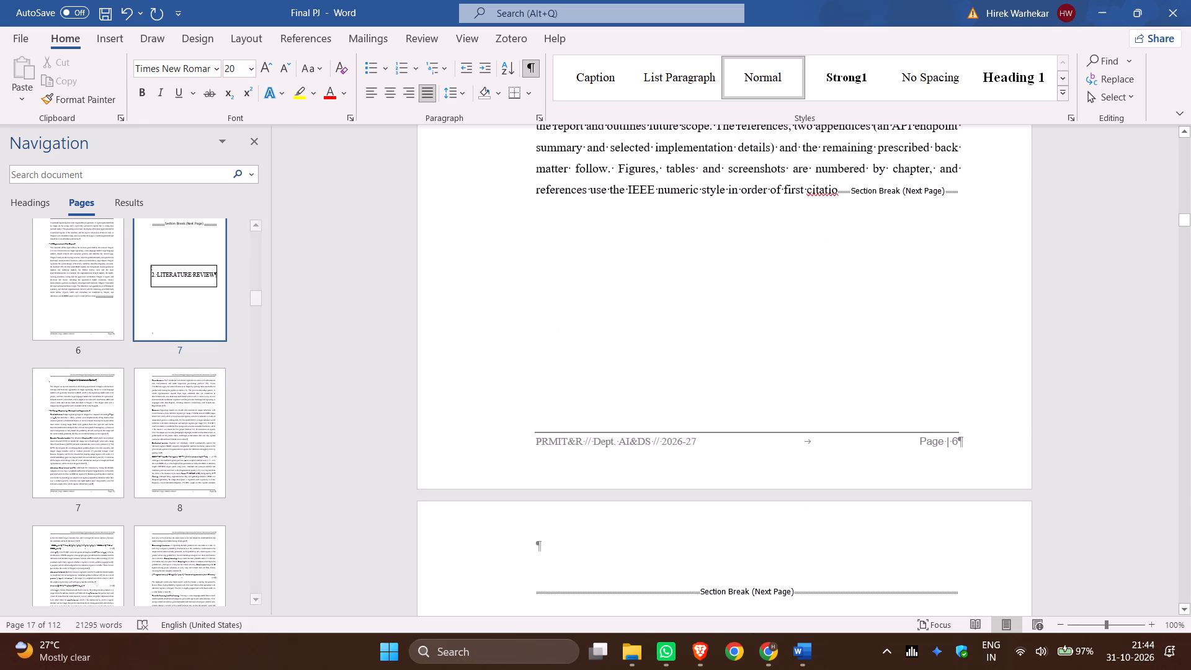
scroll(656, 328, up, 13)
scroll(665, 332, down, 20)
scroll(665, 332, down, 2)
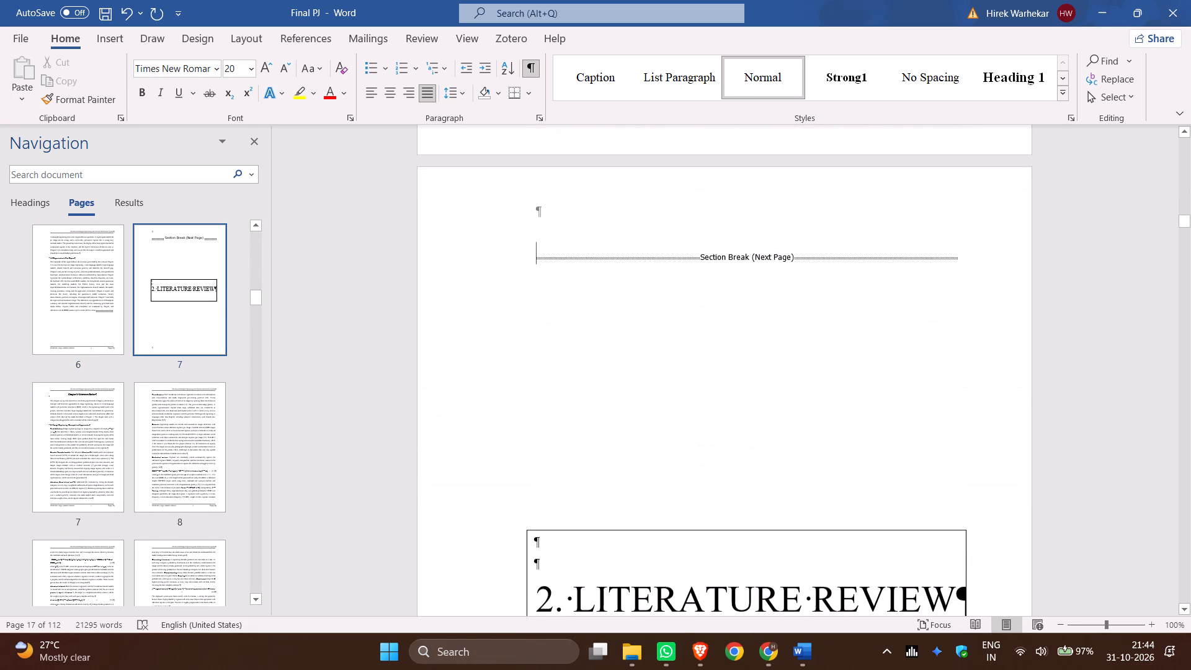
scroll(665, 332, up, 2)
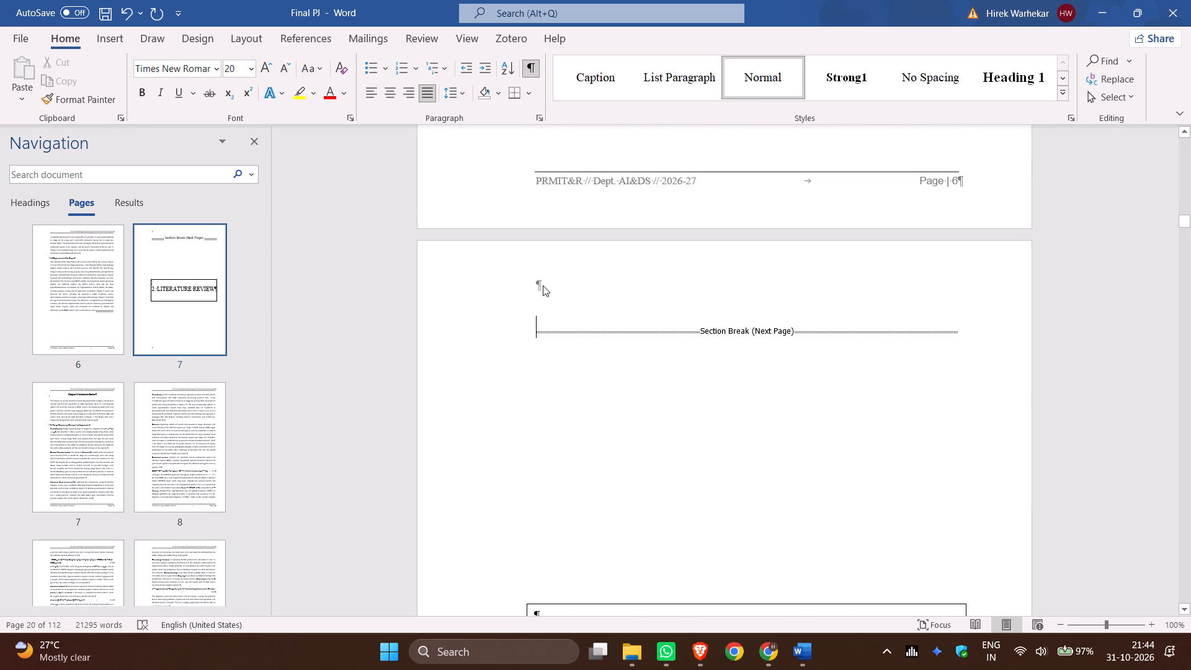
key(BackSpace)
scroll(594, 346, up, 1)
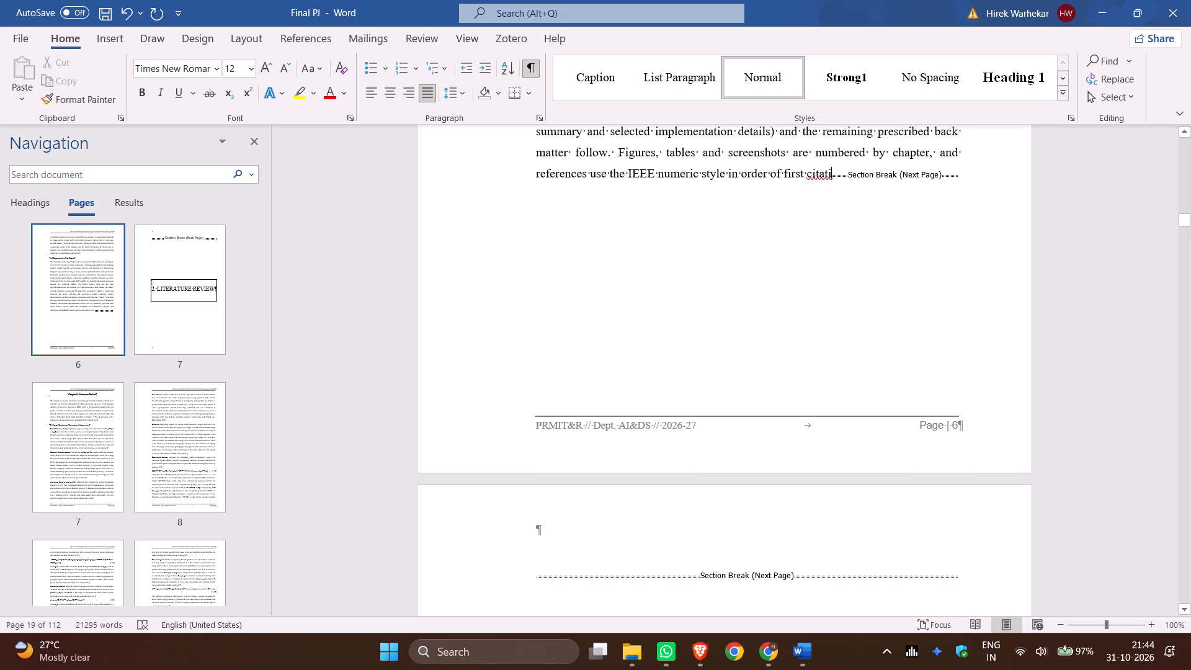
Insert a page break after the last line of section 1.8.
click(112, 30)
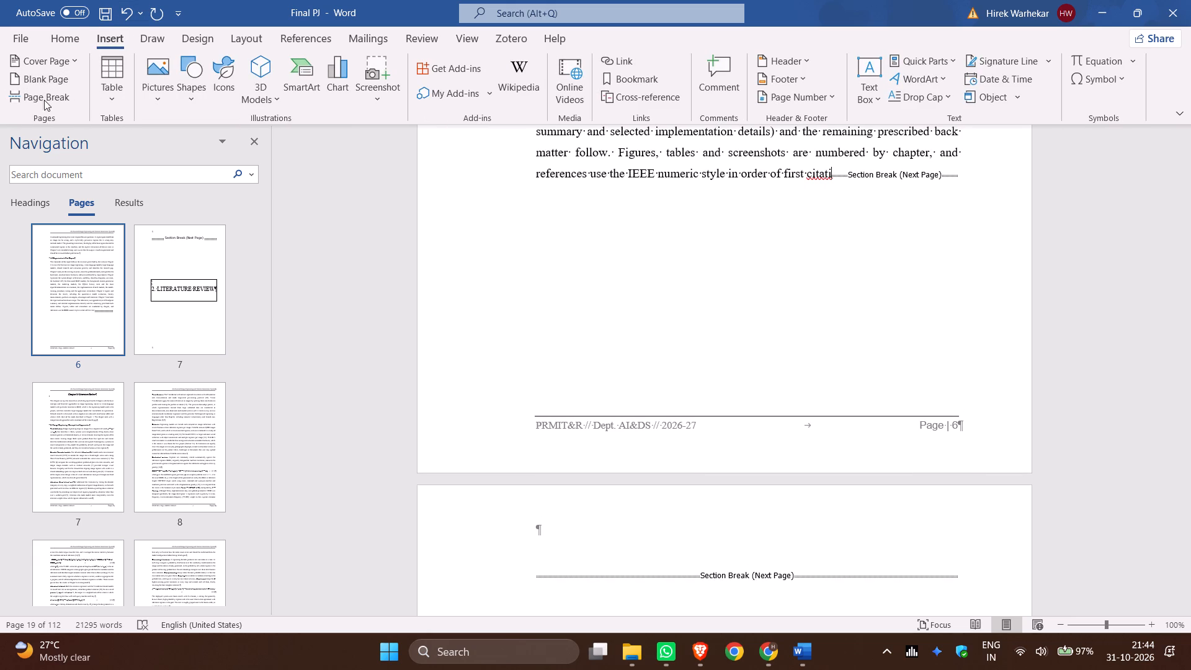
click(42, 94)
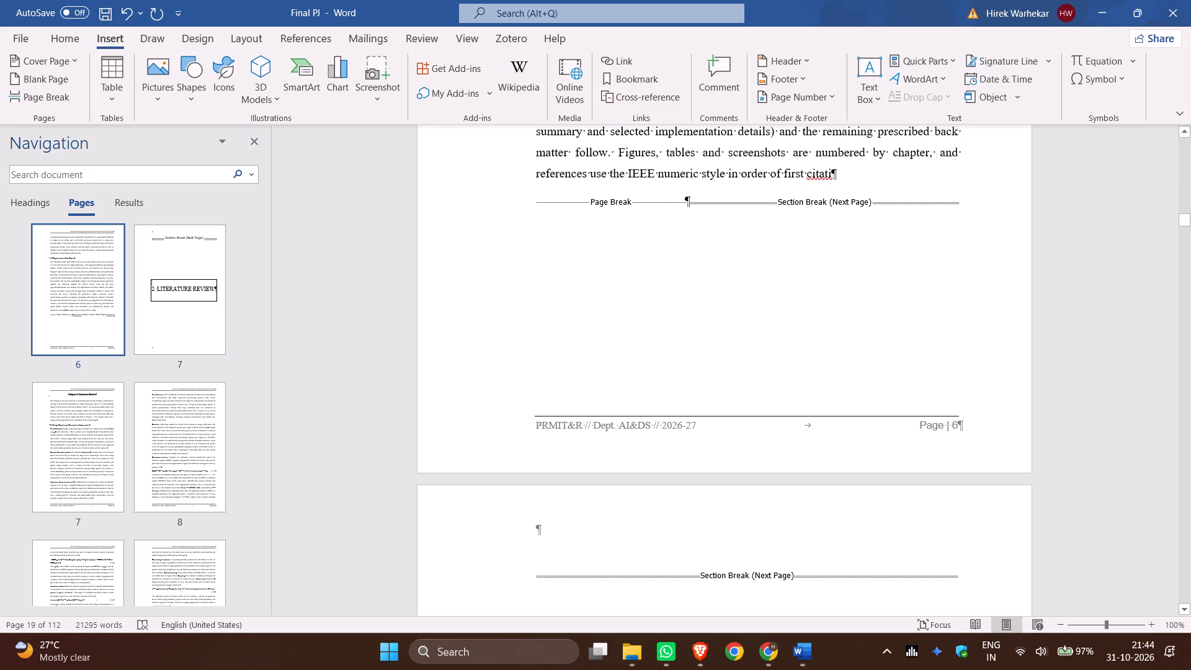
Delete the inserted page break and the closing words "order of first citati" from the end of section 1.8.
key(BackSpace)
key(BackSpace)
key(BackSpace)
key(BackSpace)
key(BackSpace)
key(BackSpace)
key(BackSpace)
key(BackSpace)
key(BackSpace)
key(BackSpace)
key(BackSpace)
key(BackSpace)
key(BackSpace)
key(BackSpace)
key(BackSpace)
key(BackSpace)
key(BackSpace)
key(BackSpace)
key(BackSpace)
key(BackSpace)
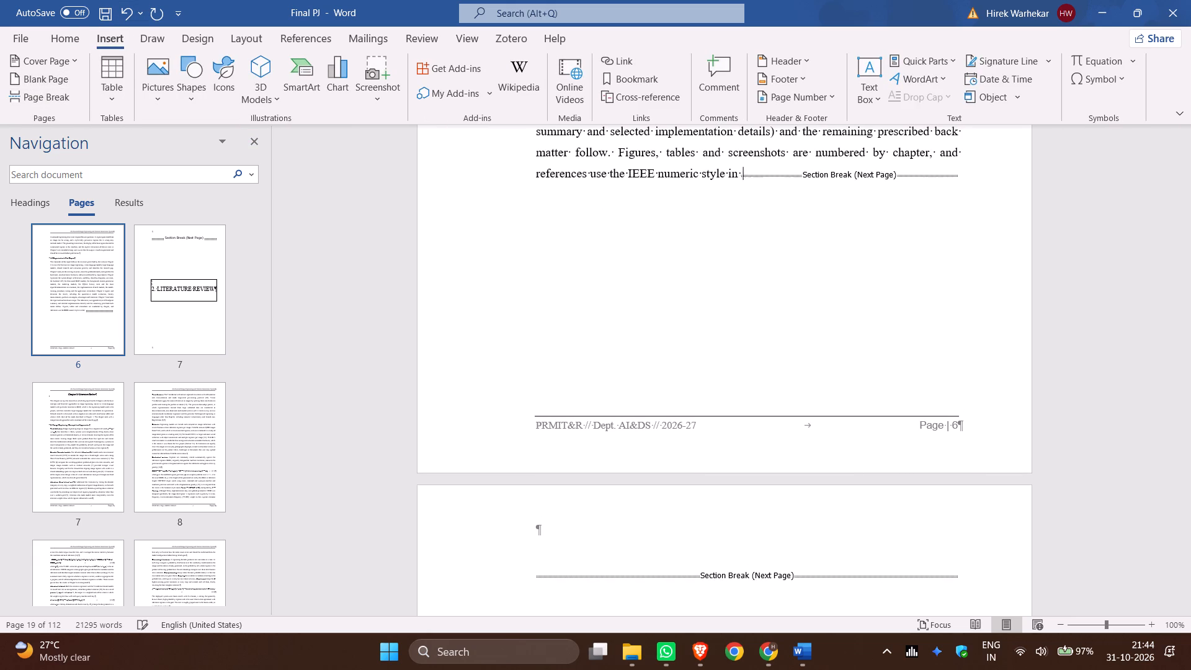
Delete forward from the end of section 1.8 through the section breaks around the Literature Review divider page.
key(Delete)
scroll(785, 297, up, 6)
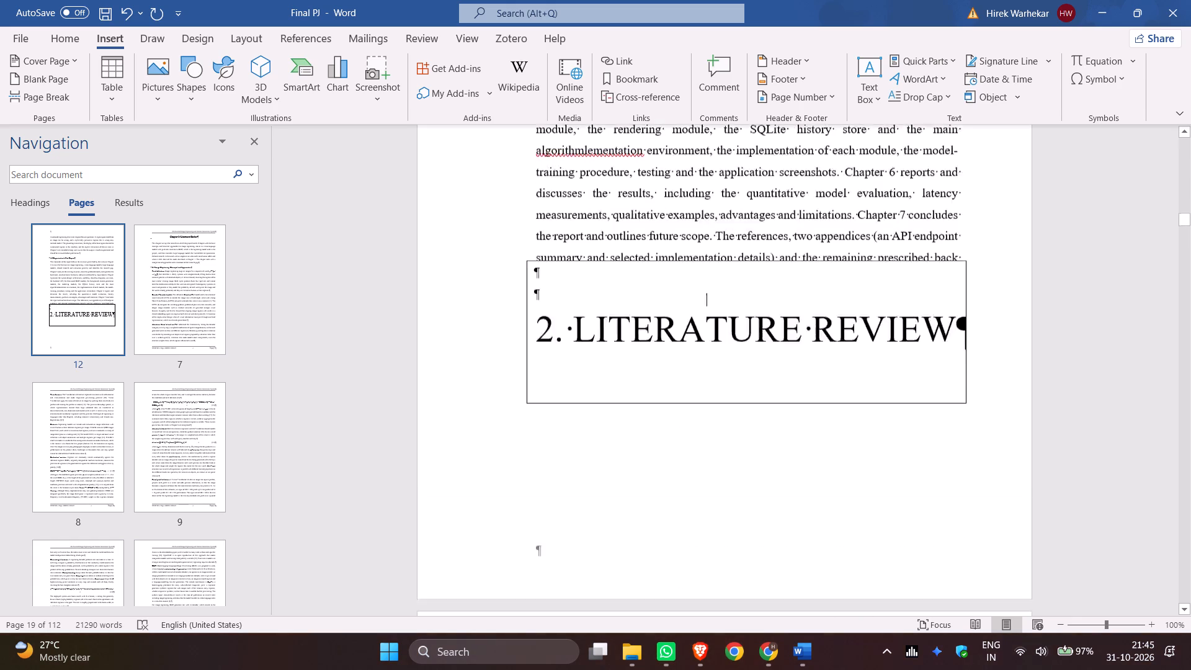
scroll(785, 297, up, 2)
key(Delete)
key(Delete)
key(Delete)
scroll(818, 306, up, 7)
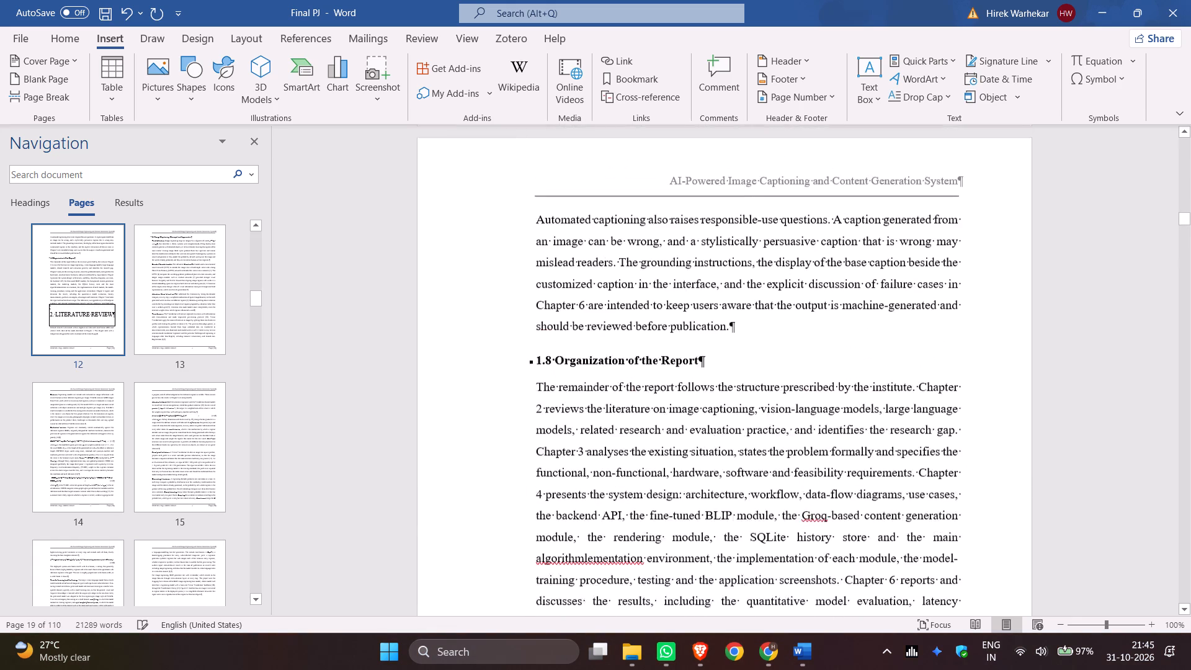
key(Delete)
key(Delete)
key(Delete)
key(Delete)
Close Final PJ without saving the changes.
click(1190, 0)
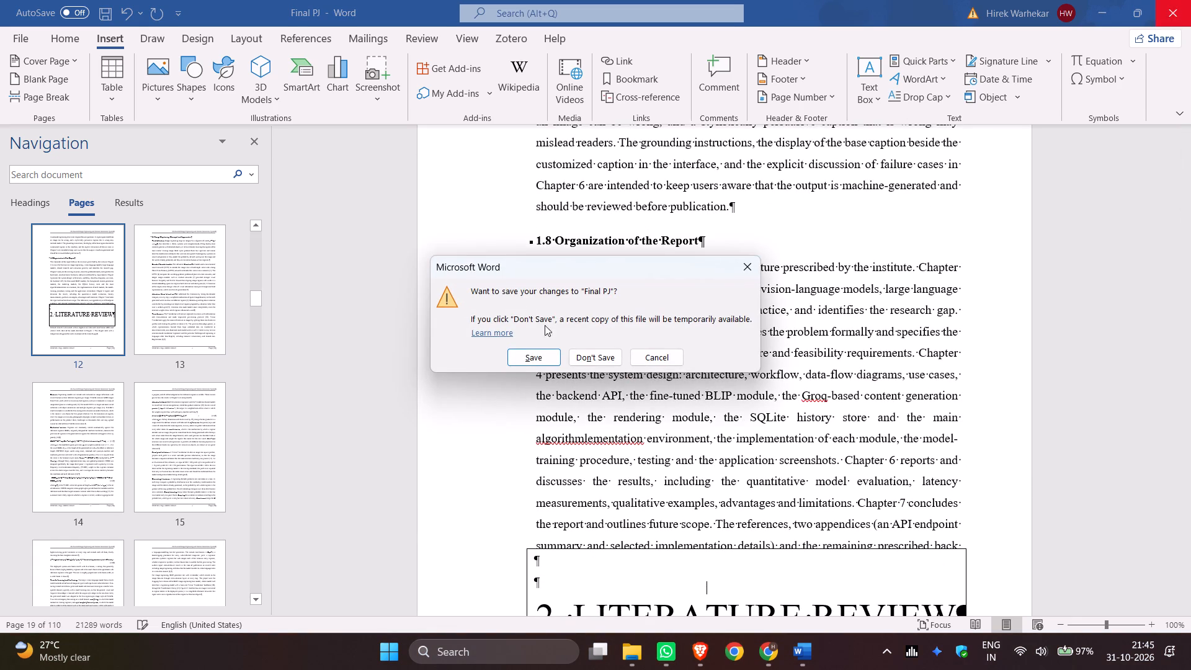
click(592, 363)
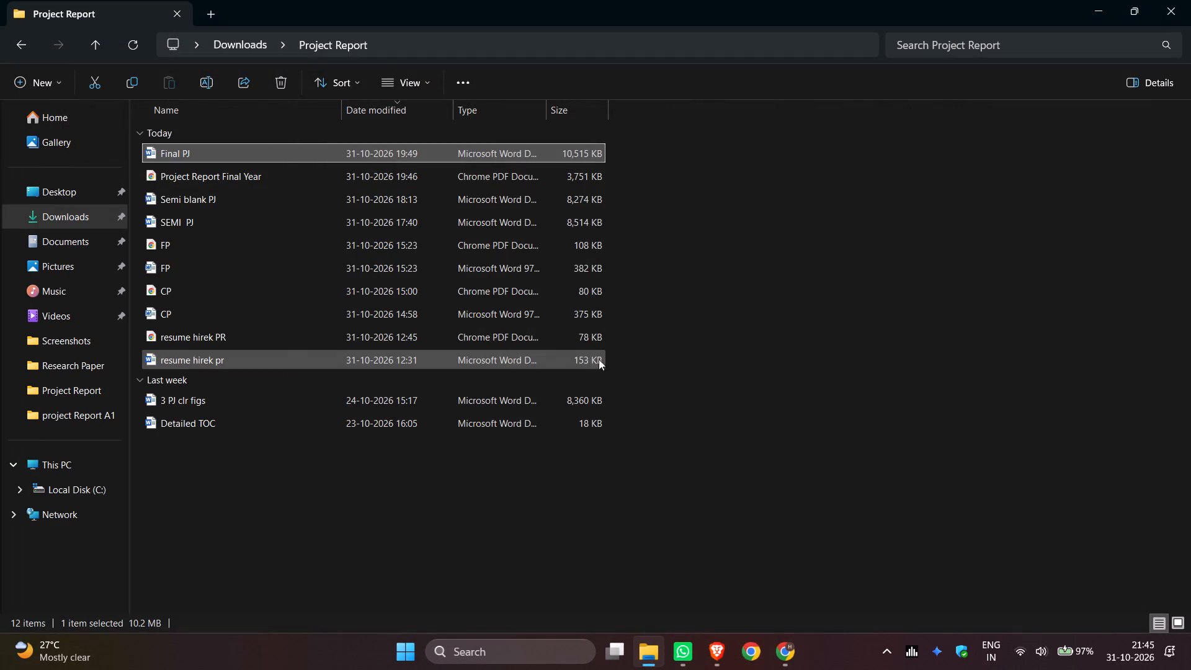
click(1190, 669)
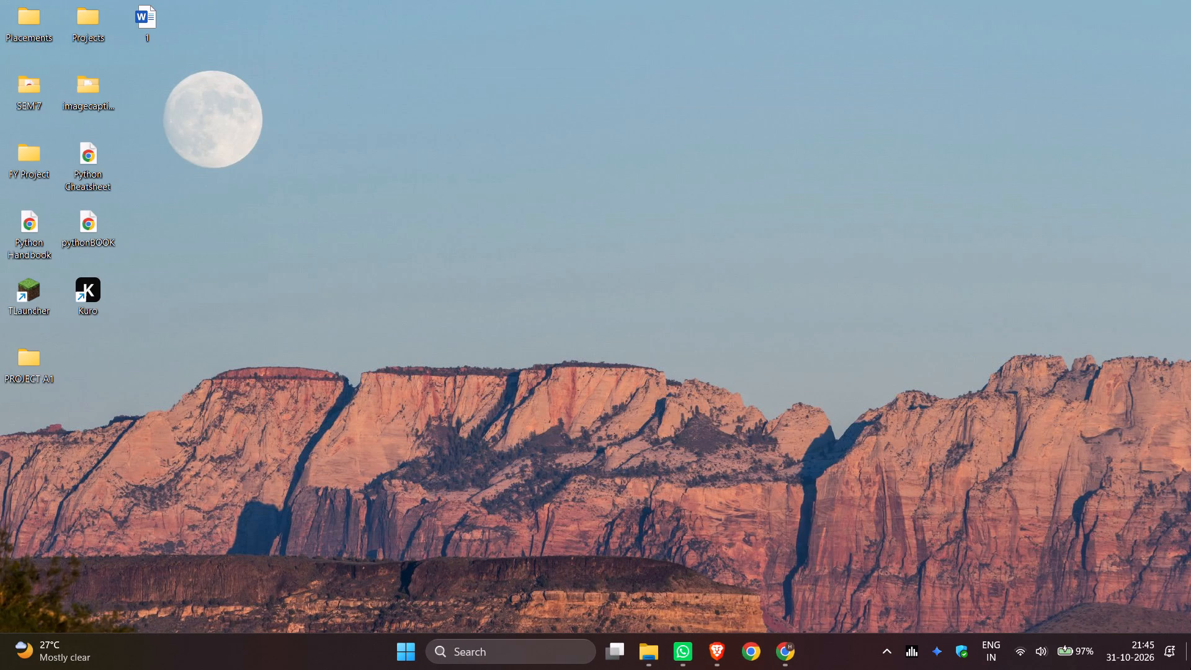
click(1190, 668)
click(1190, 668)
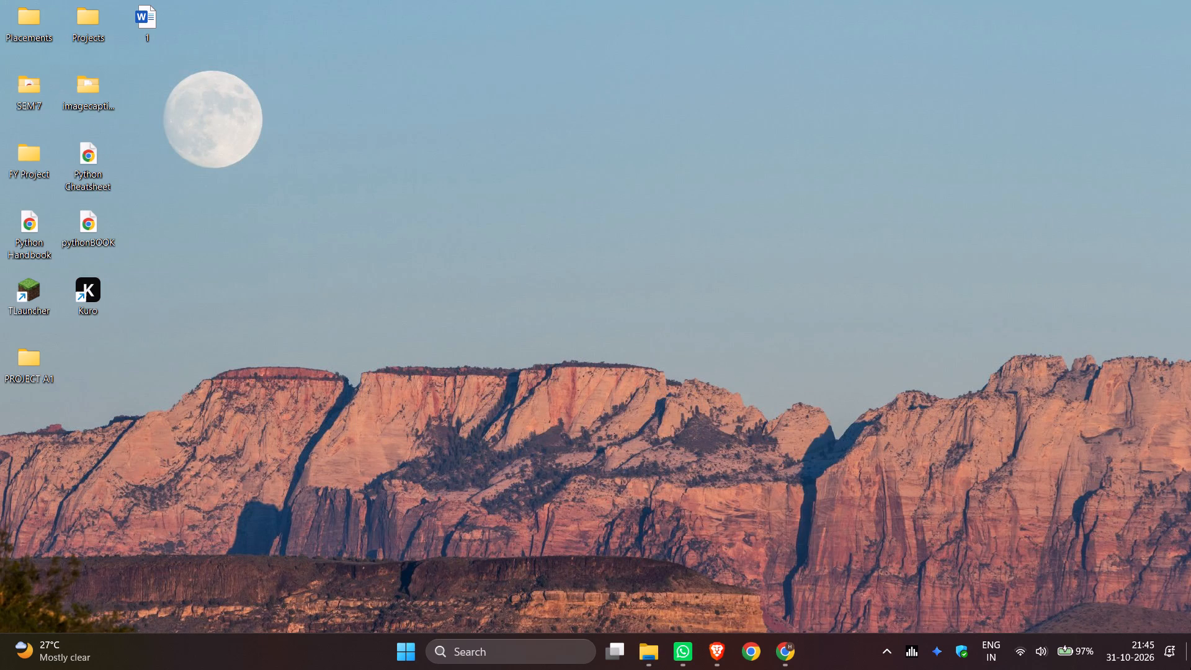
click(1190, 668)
Open Final PJ to check its content and close it again.
double_click(186, 147)
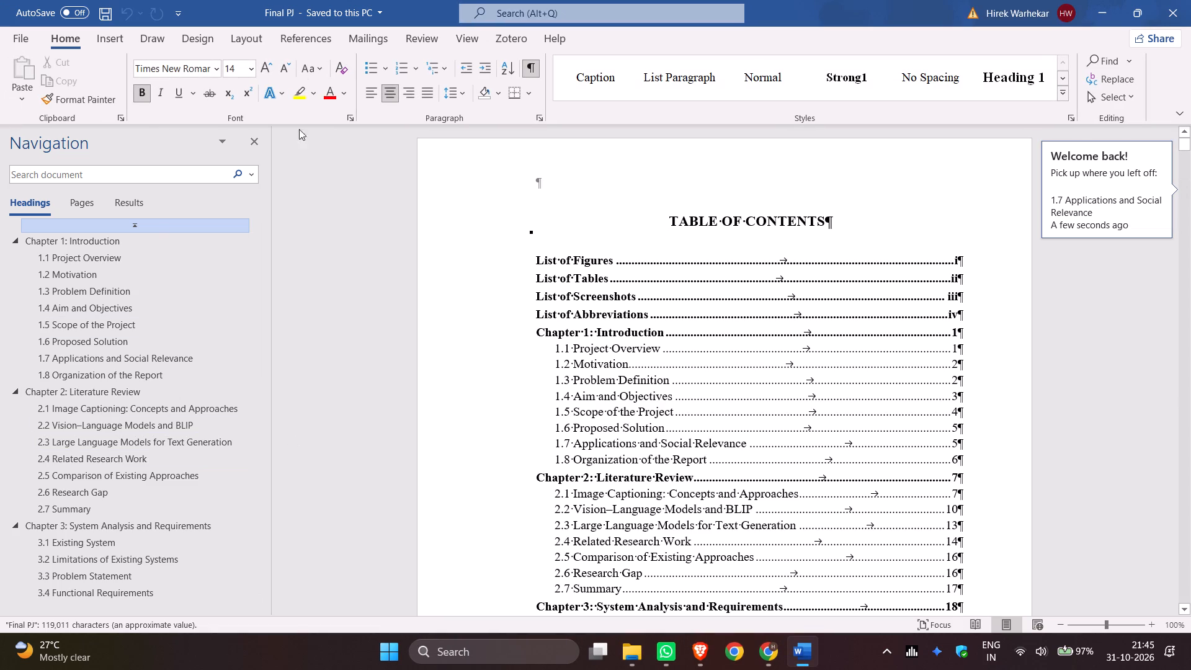
click(253, 145)
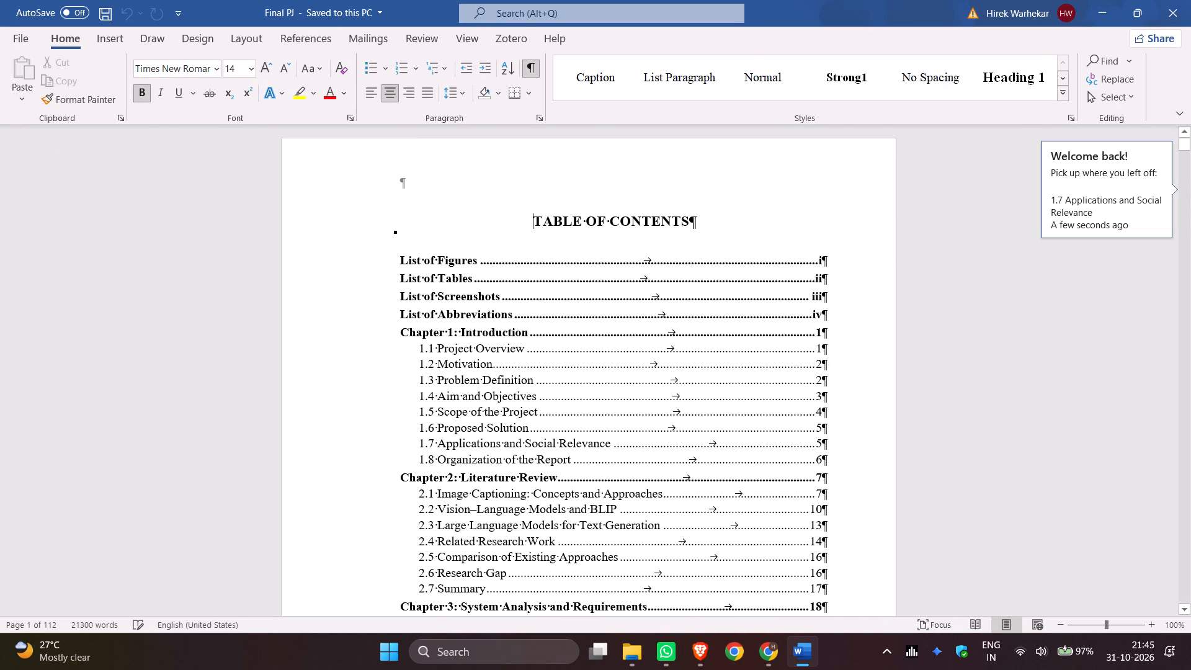
click(1190, 0)
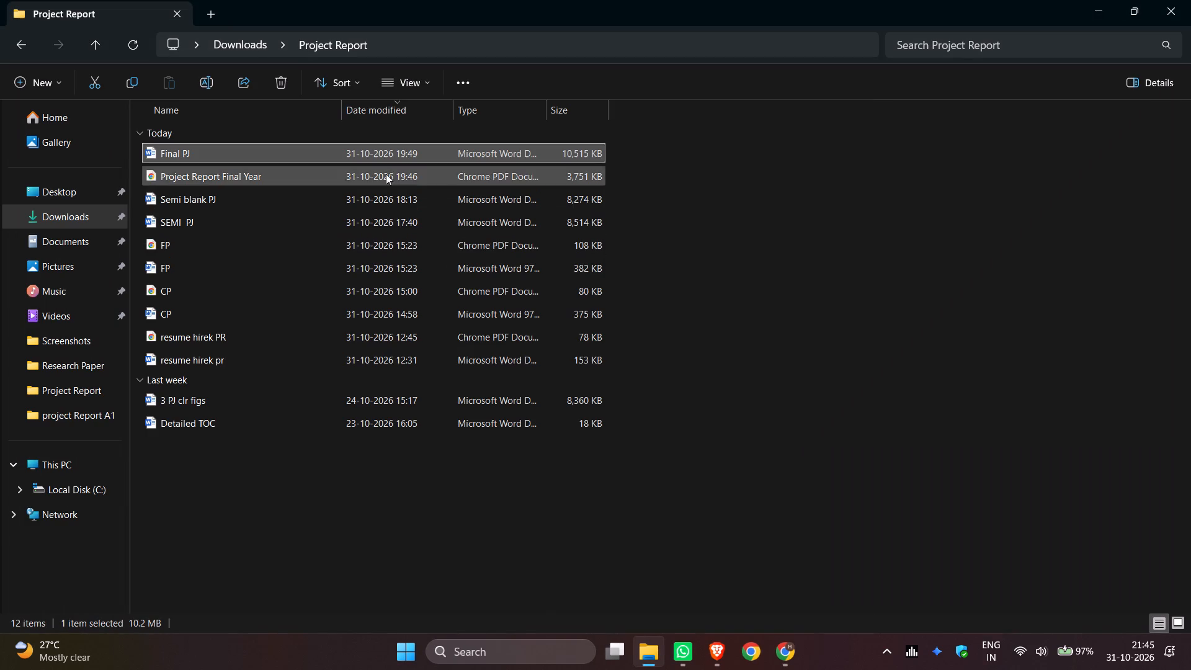
Copy Final PJ from the Project Report folder to the desktop.
key(ctrl+c)
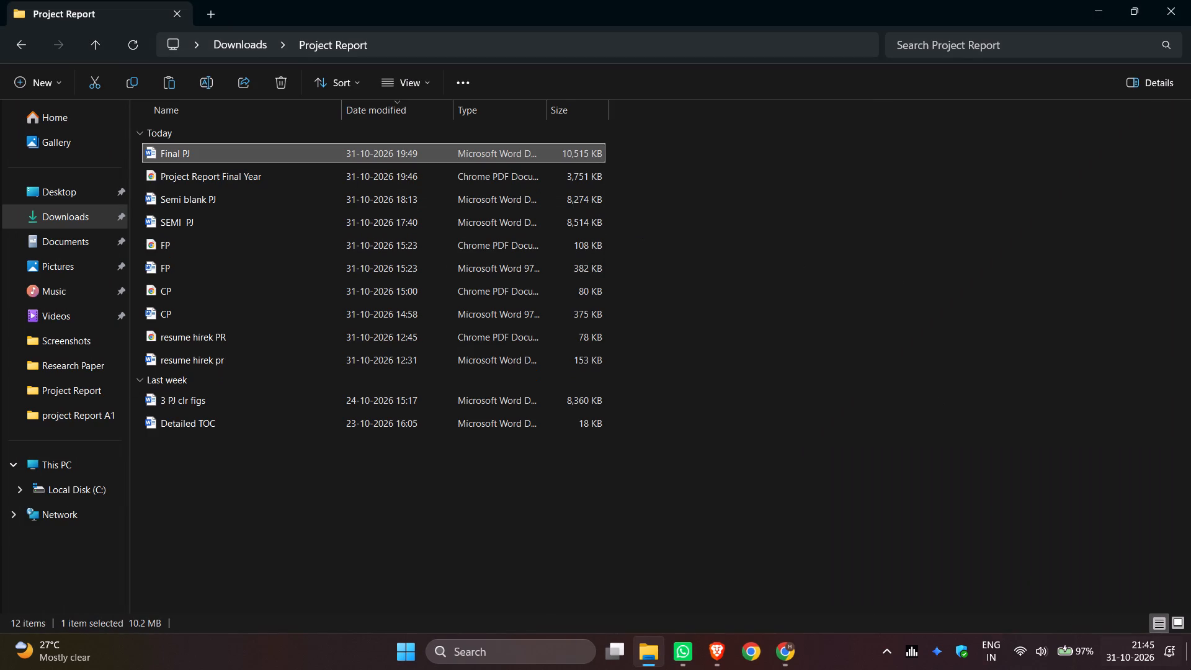
click(1190, 661)
double_click(239, 385)
key(ctrl+v)
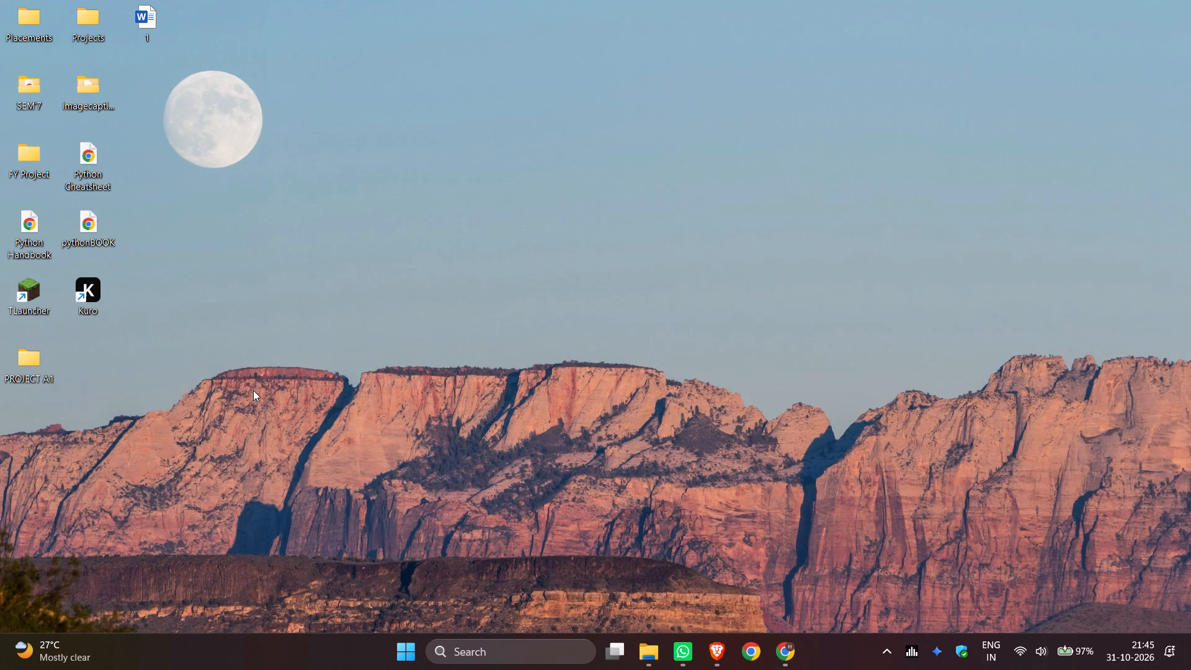
click(257, 391)
click(653, 658)
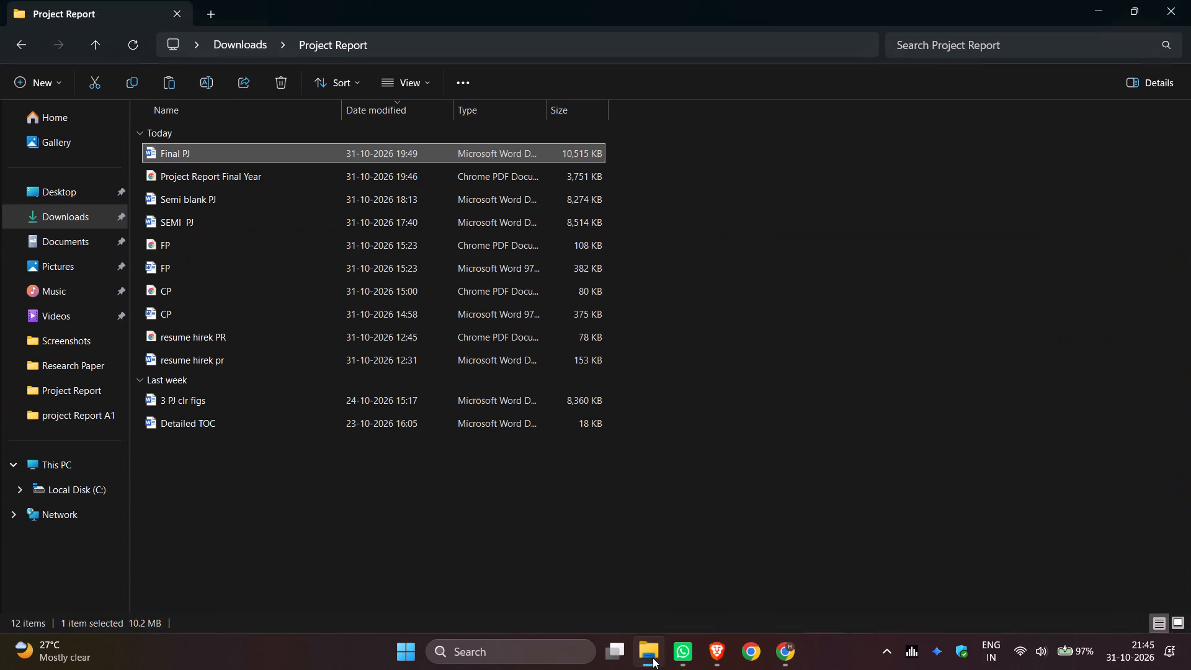
click(653, 658)
click(653, 658)
click(653, 658)
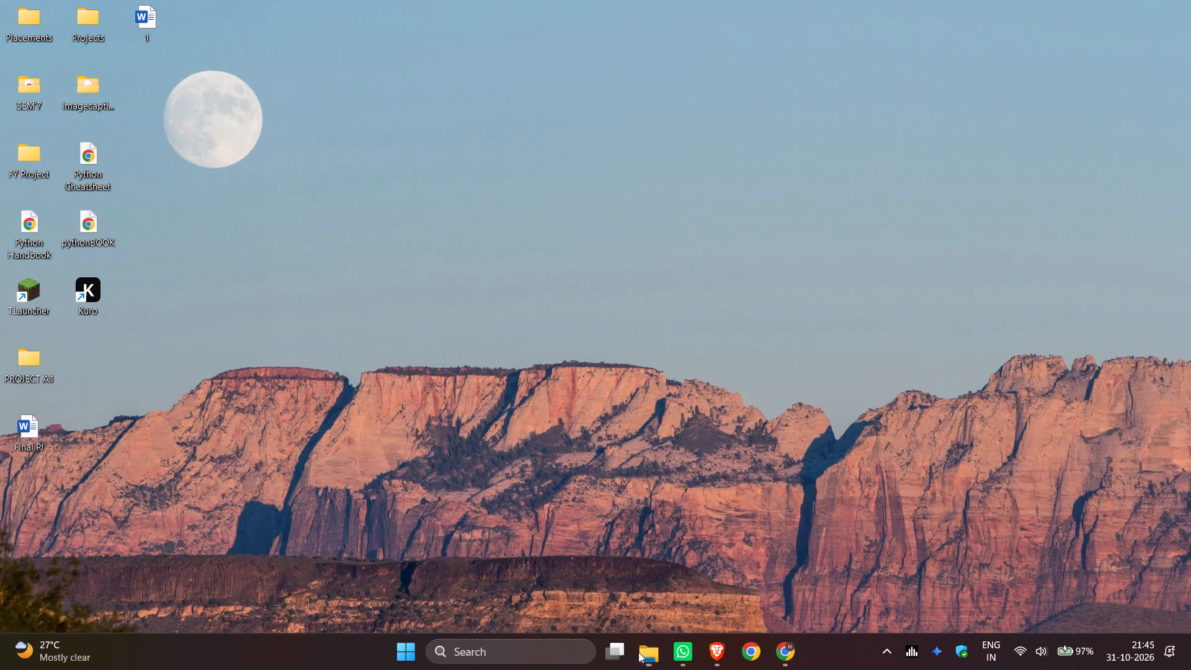
click(455, 401)
Rename the desktop copy of Final PJ as 2.
double_click(32, 442)
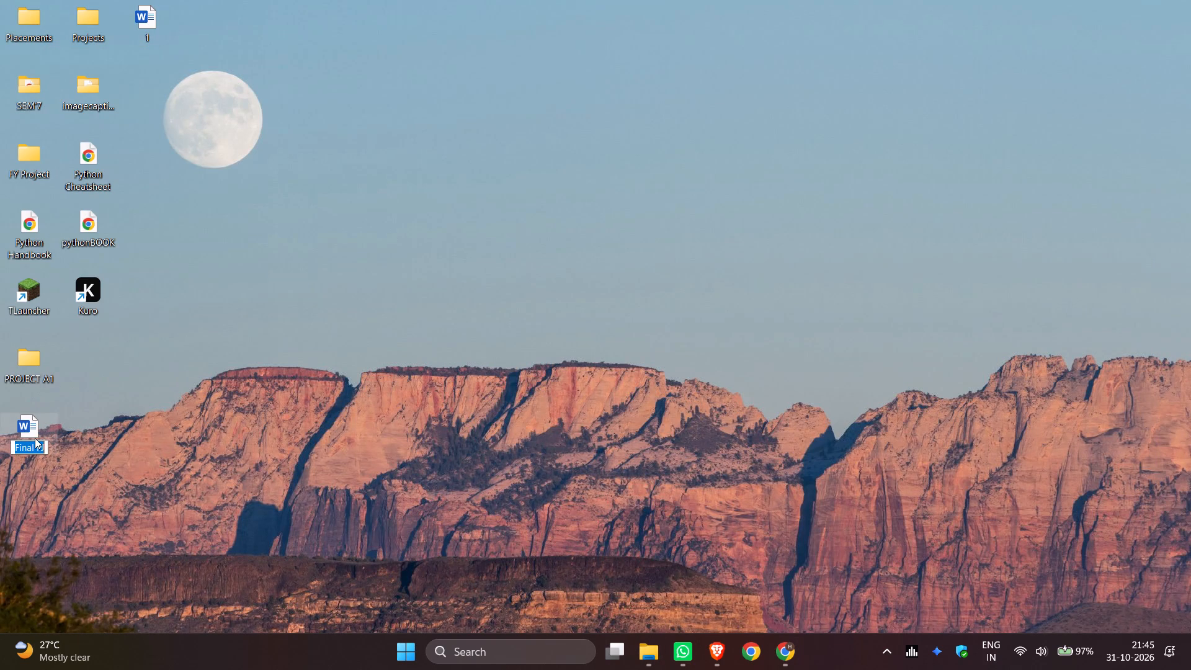
key(2)
key(Return)
Open file 2 from the desktop and enable editing in it.
key(Return)
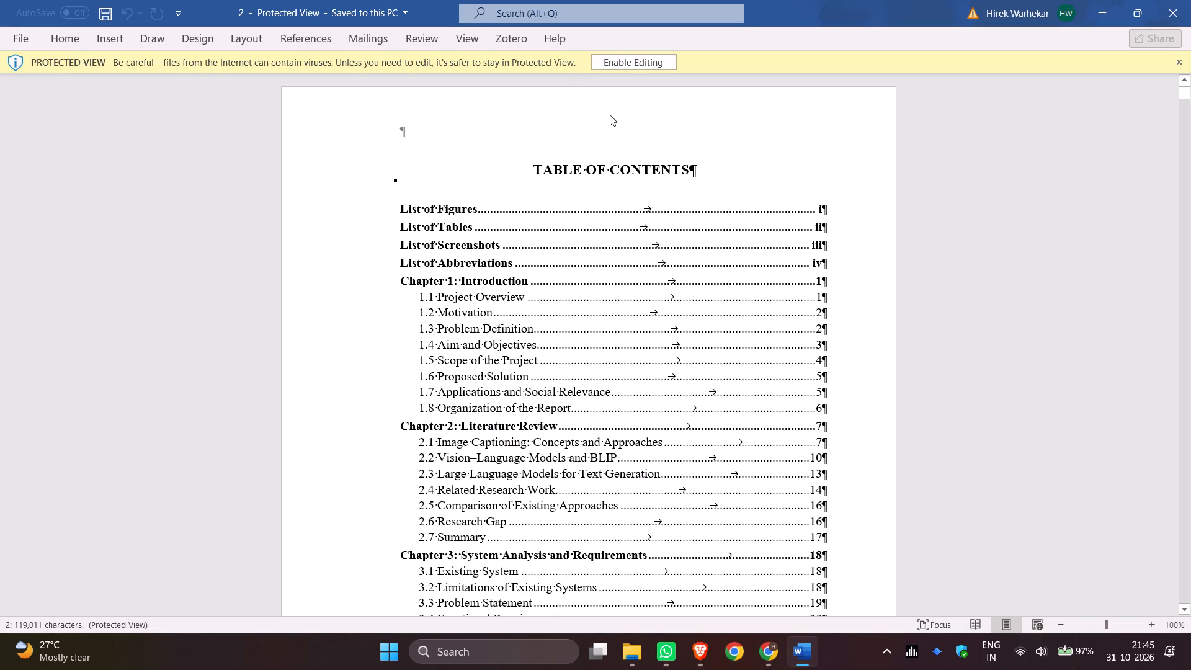
click(634, 57)
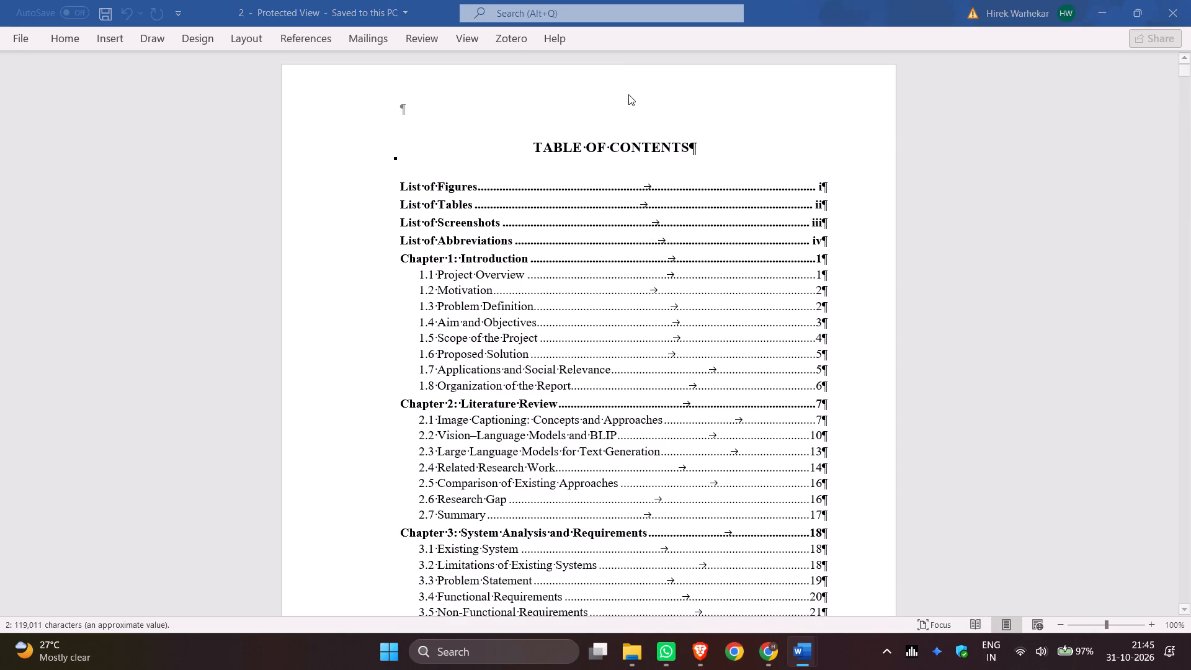
click(531, 67)
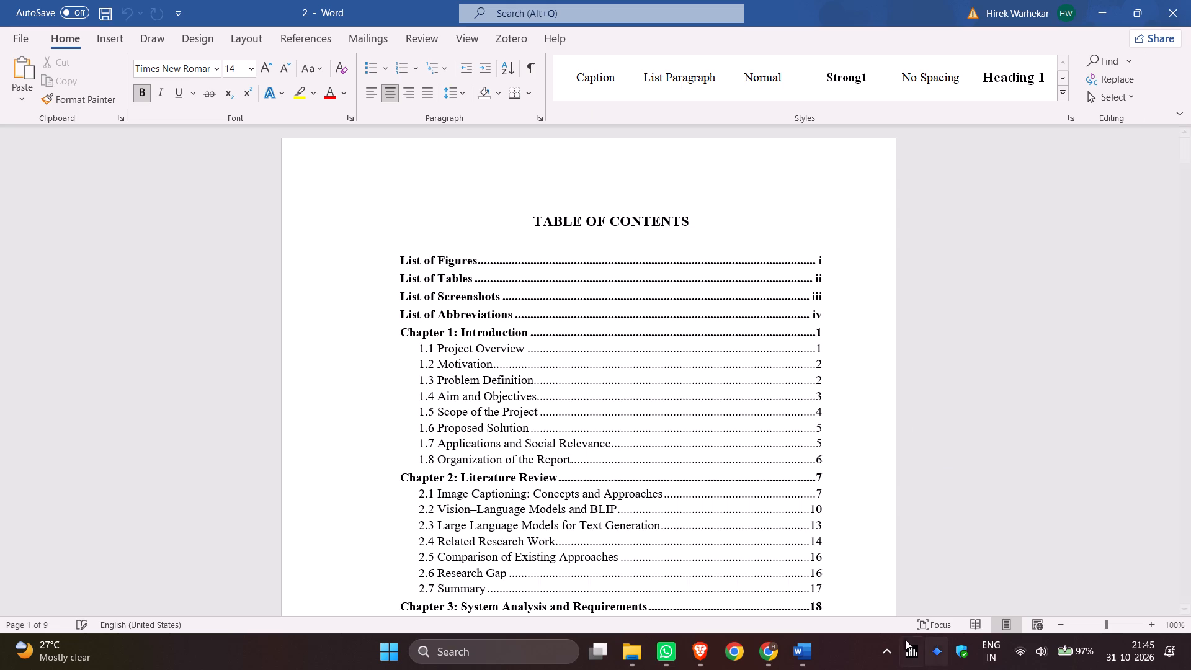
click(631, 661)
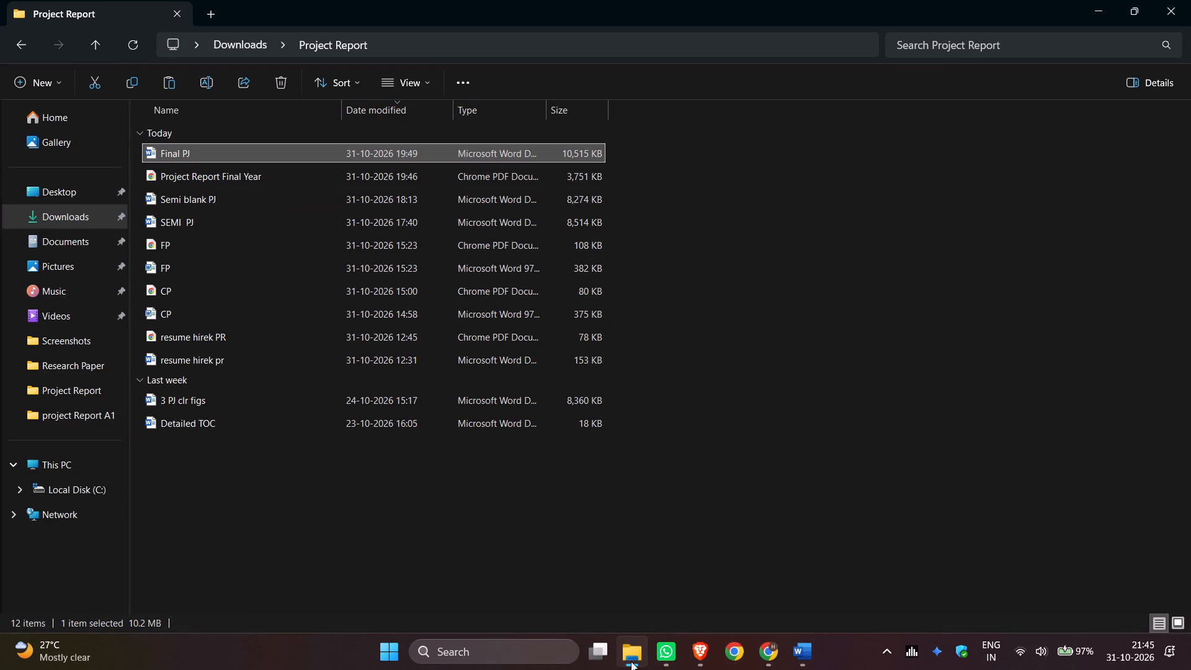
click(631, 661)
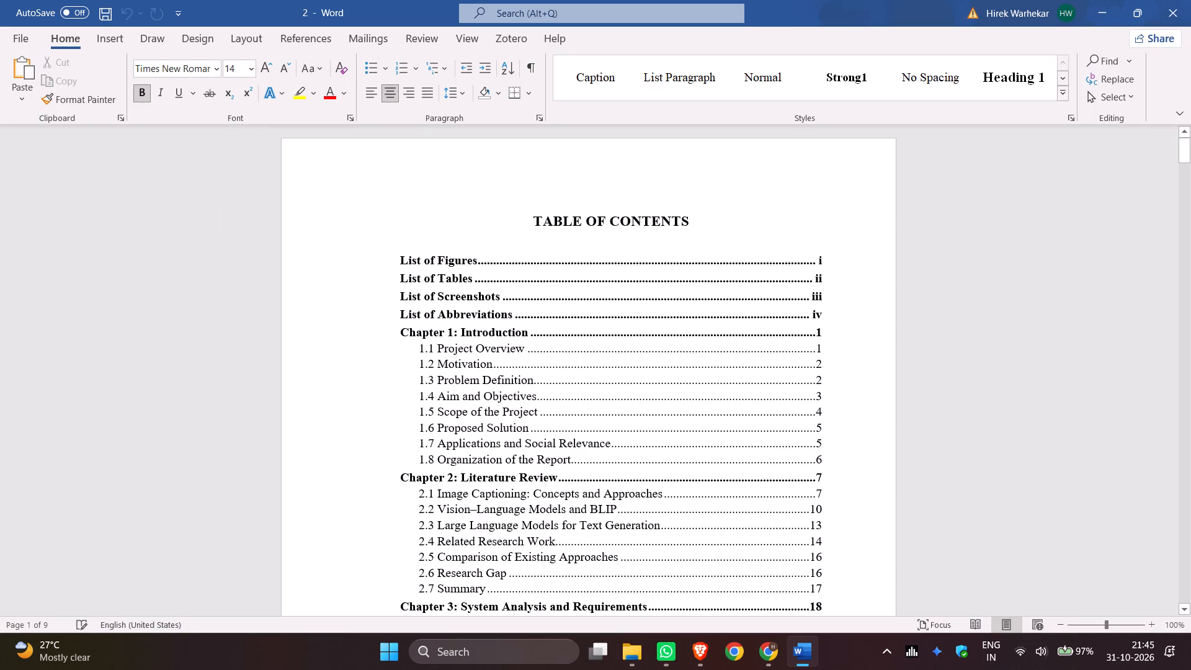
Delete everything from the Table of Contents heading through the end of section 1.8 in file 2.
drag(527, 222, 763, 569)
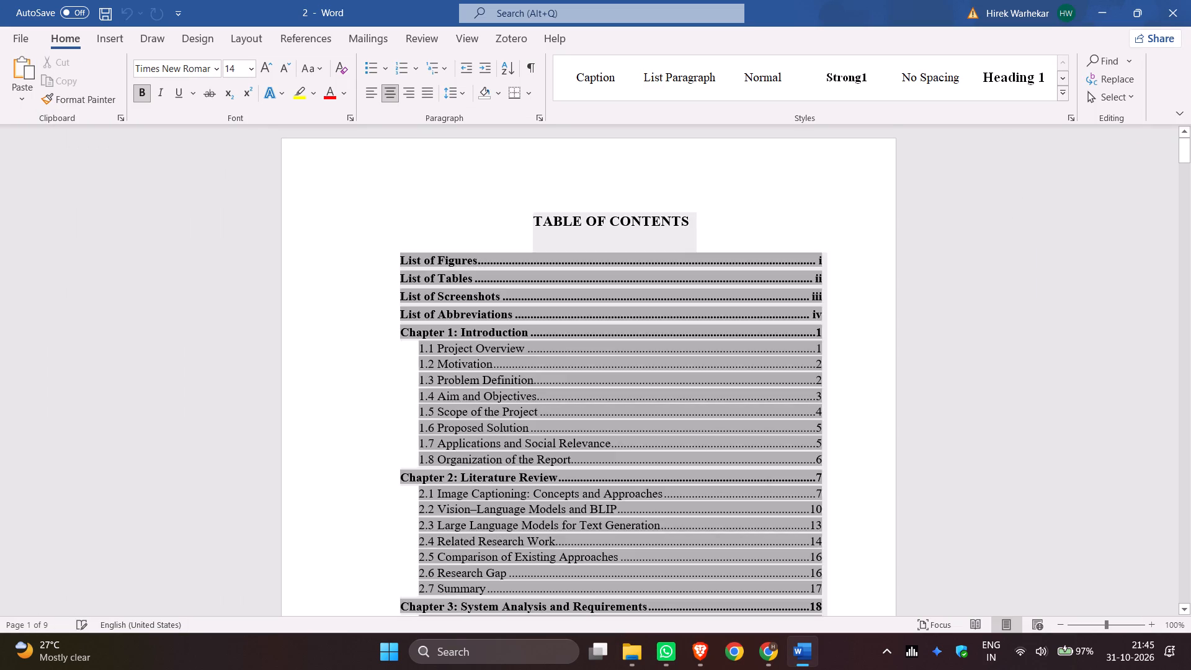
drag(763, 569, 778, 634)
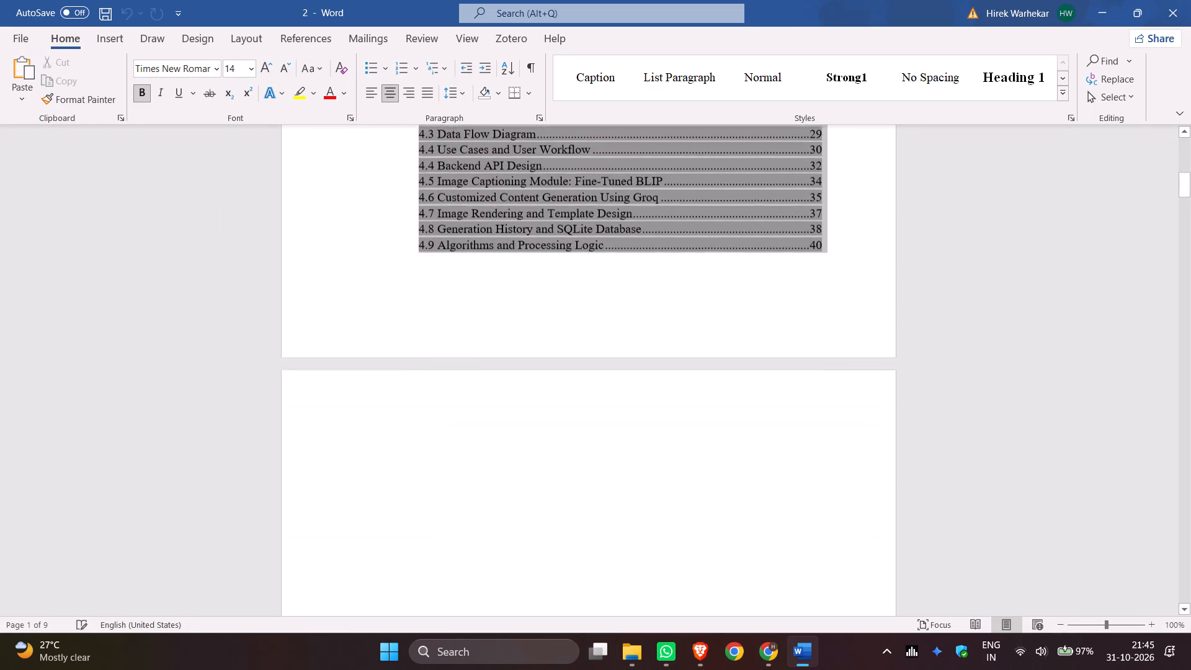
drag(778, 634, 808, 623)
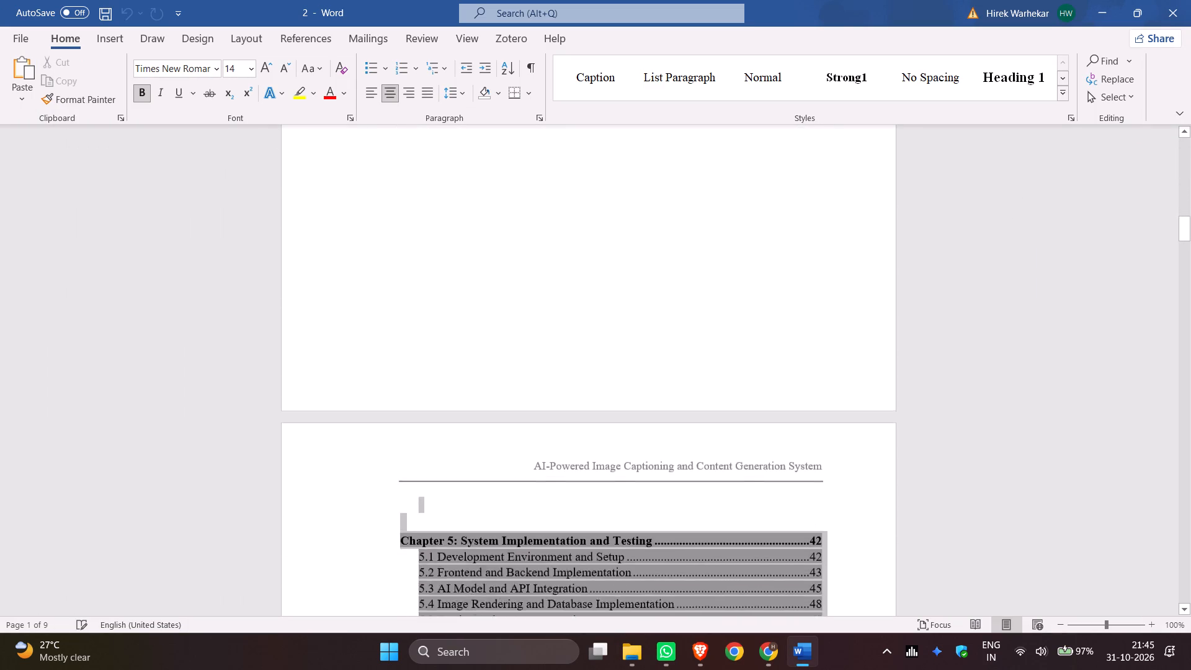
drag(808, 623, 893, 669)
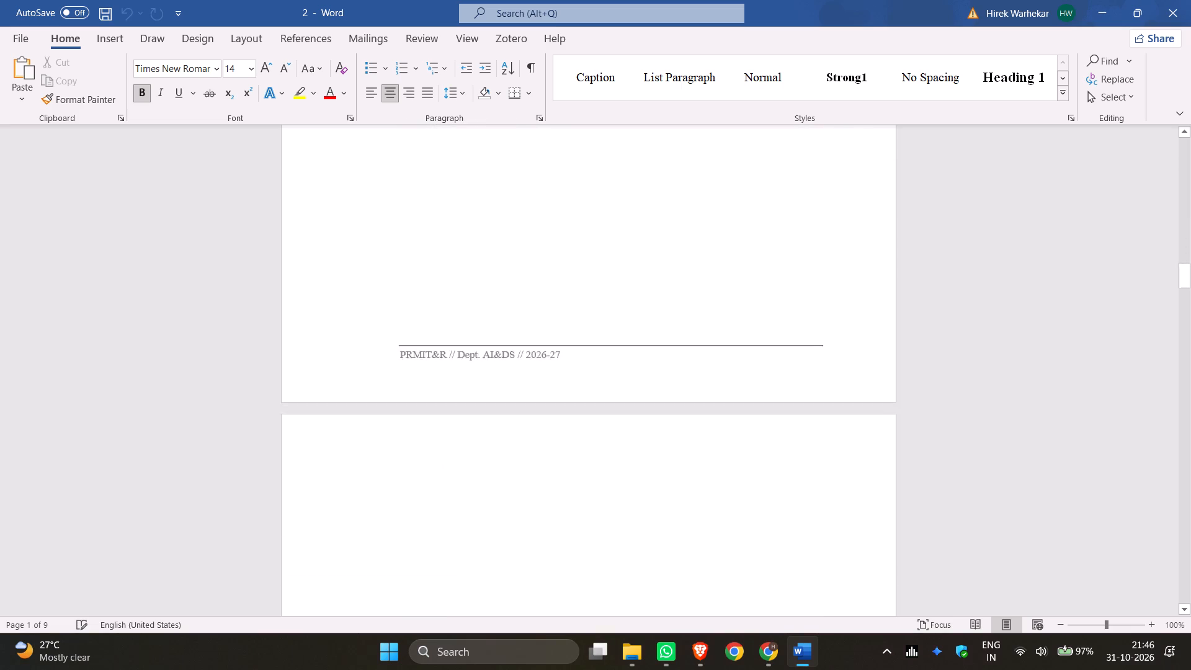
drag(893, 669, 894, 669)
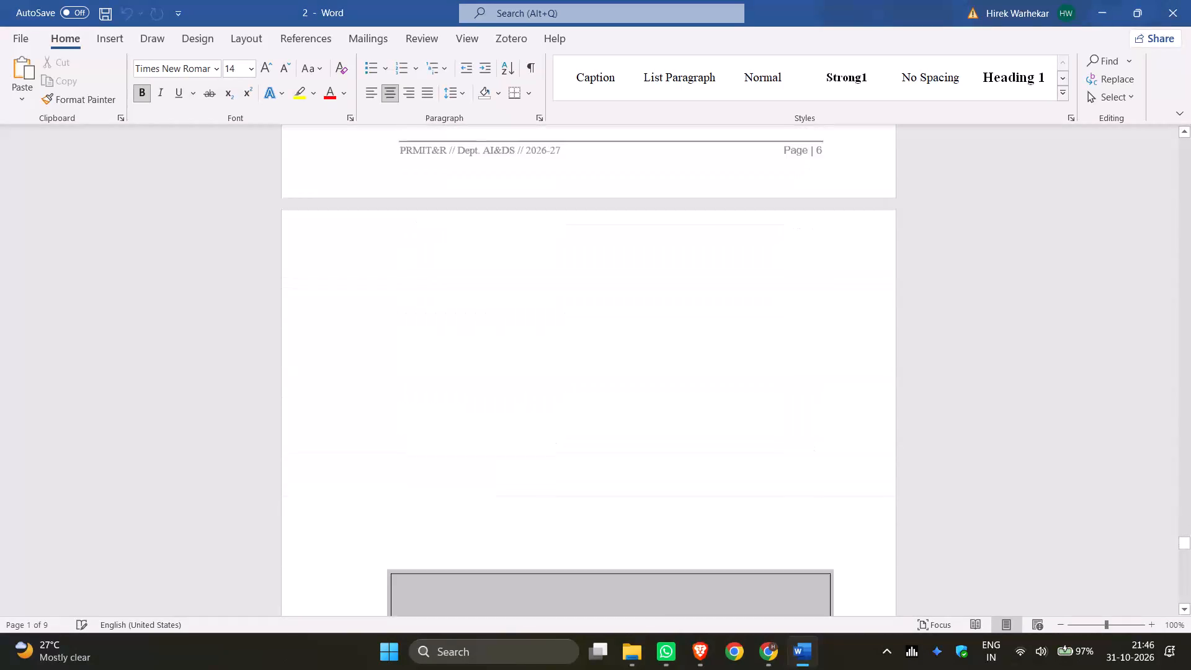
drag(894, 669, 896, 108)
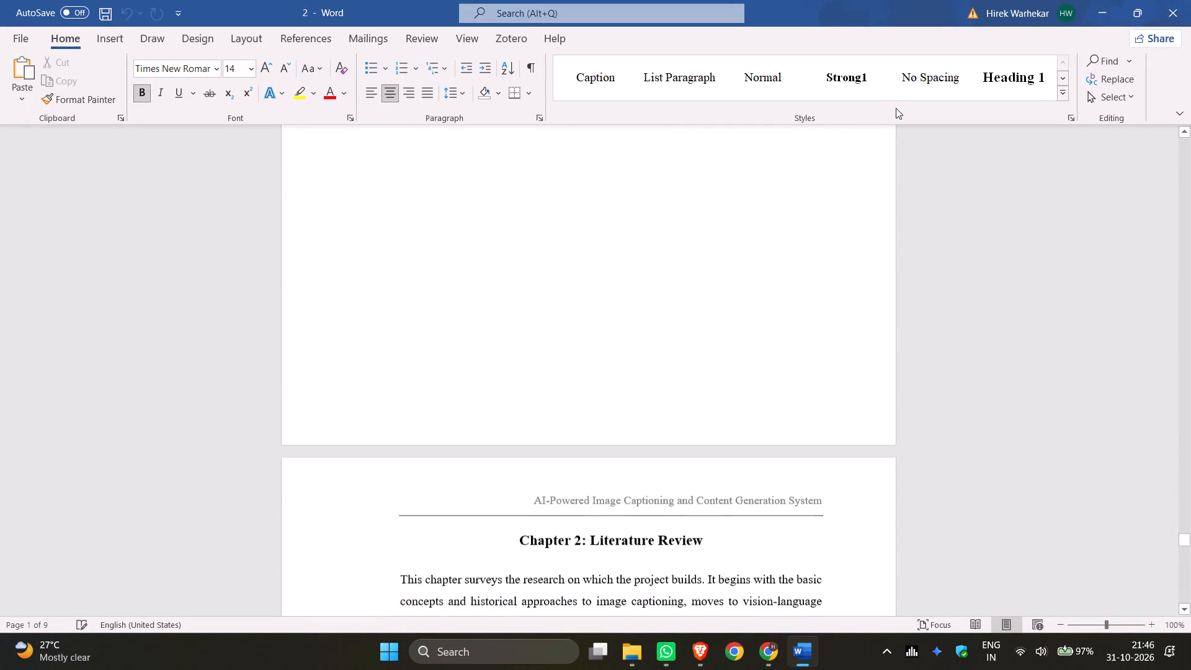
drag(896, 108, 881, 114)
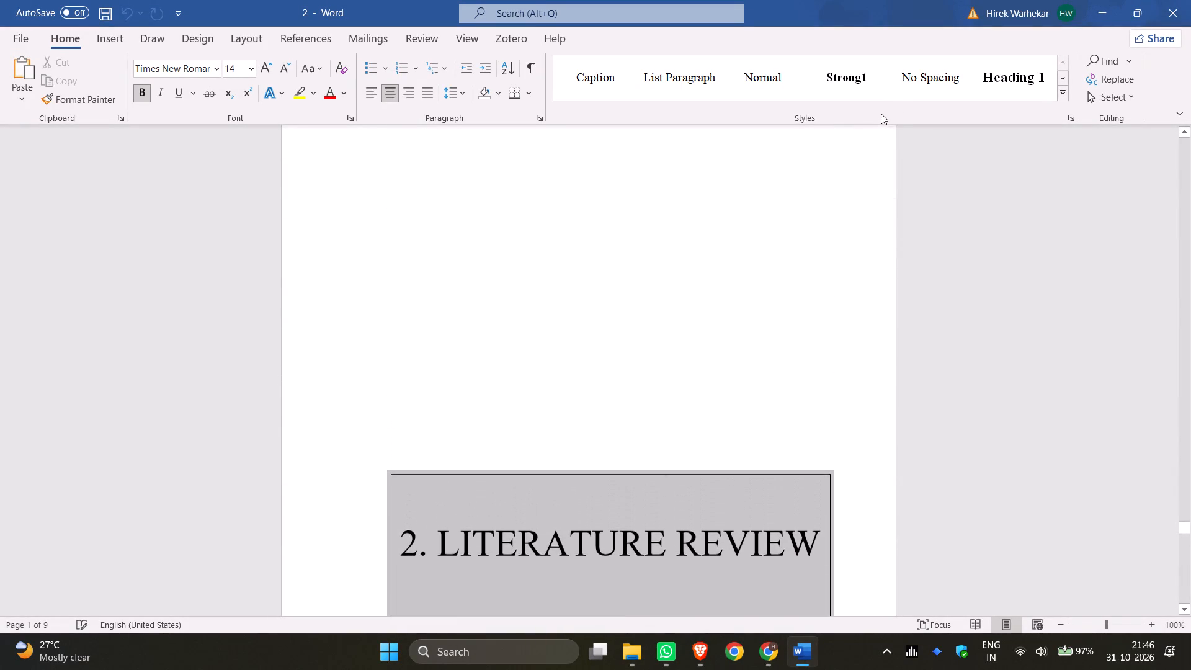
drag(881, 114, 803, 197)
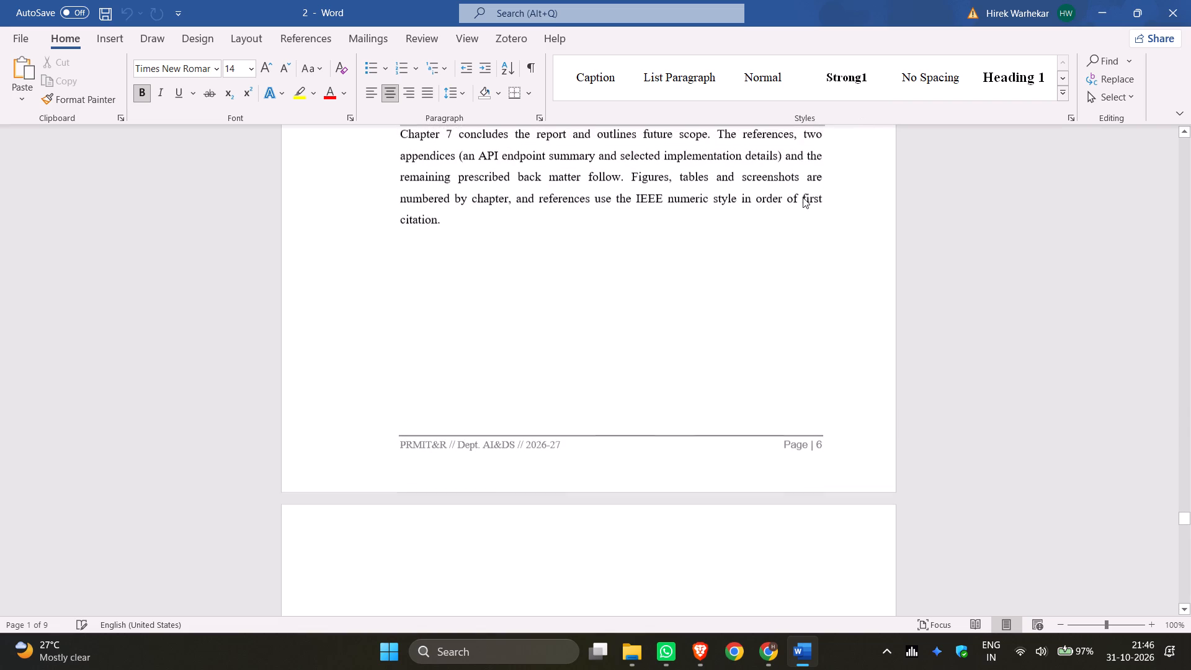
drag(803, 197, 647, 299)
key(BackSpace)
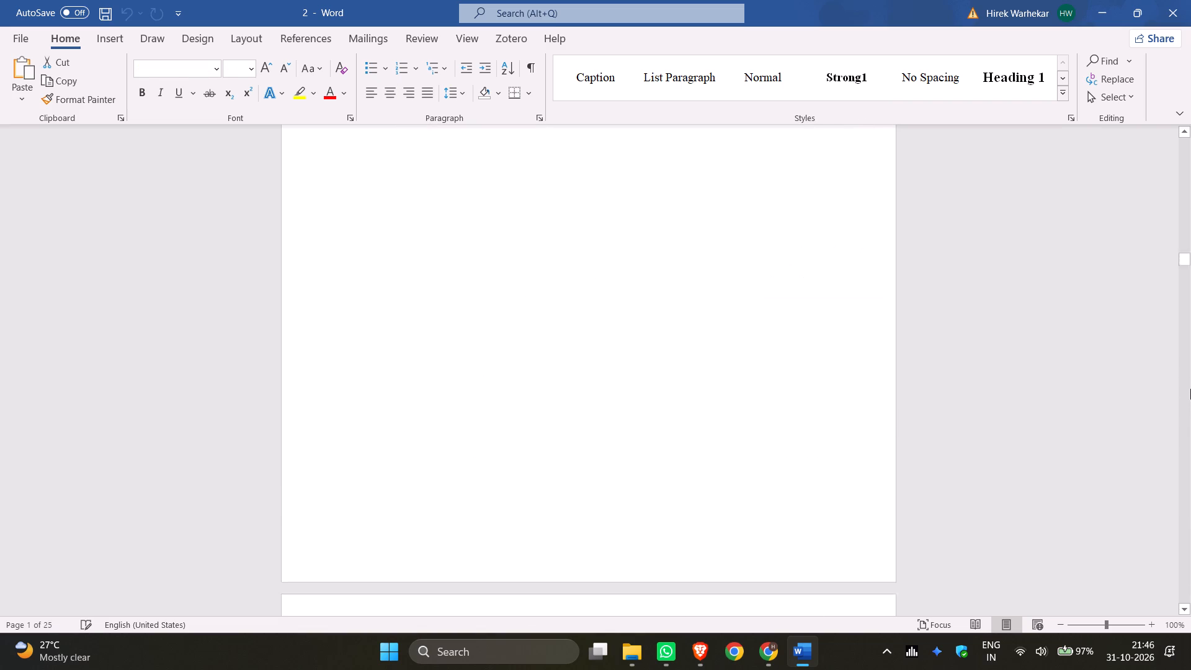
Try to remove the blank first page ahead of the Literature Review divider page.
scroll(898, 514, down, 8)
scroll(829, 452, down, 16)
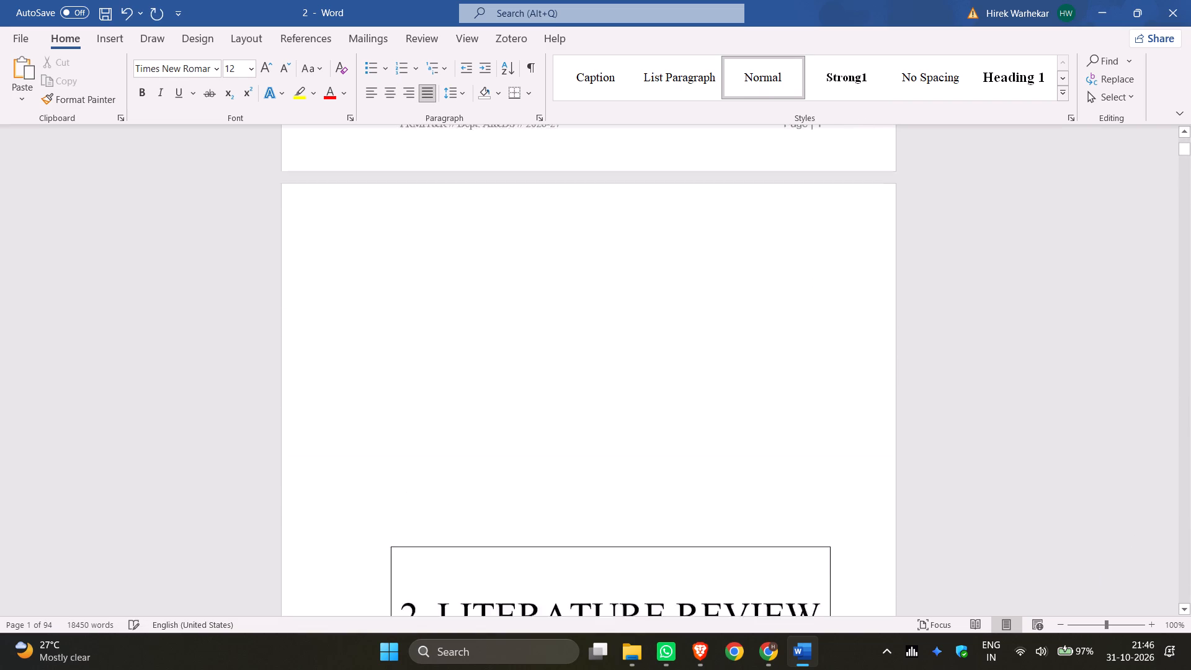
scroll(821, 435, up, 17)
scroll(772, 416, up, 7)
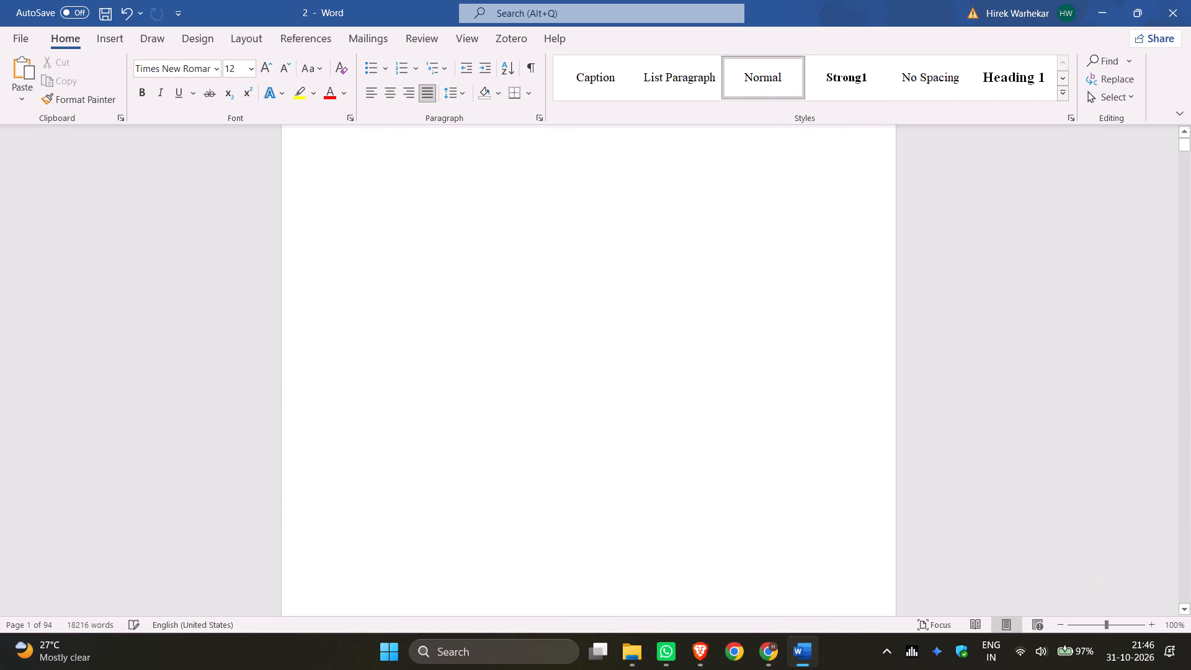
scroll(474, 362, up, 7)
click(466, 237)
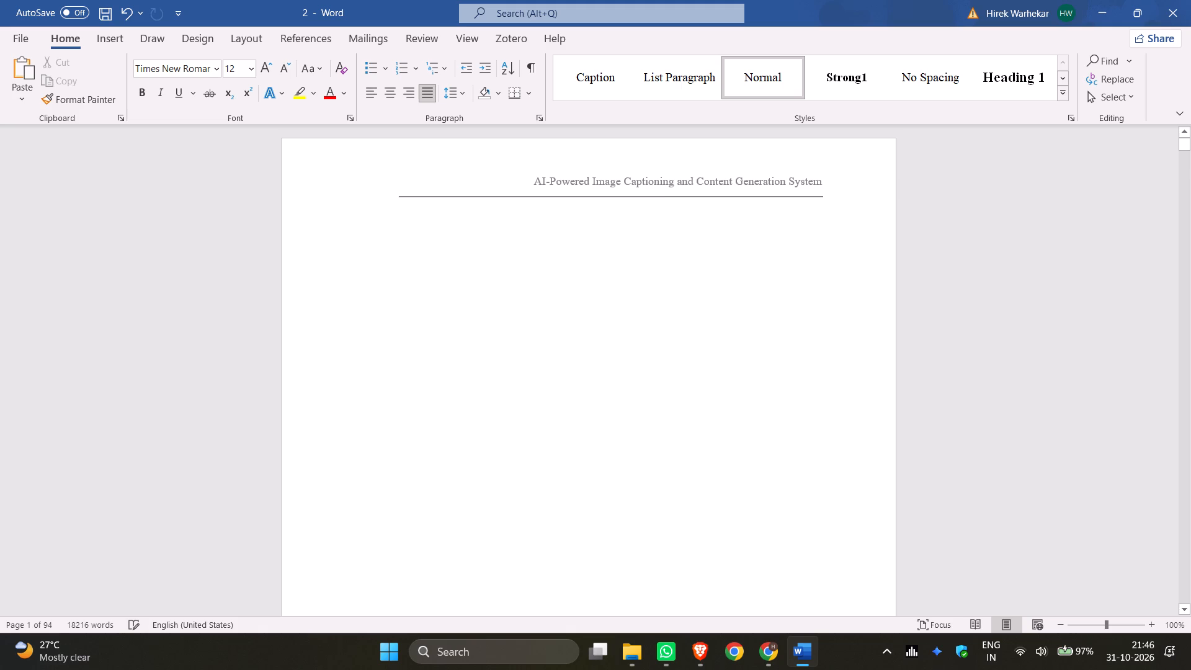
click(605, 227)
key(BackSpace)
Examine the pages from the blank first page through the Literature Review divider to the start of Chapter 2.
scroll(606, 322, down, 9)
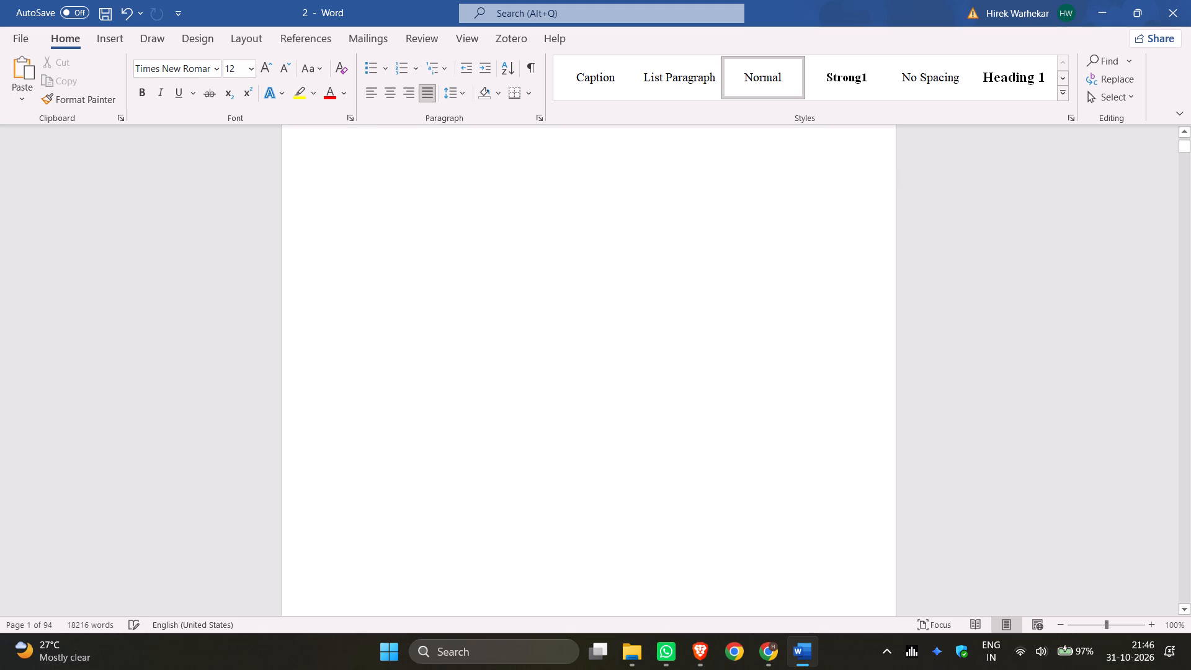
scroll(607, 322, down, 20)
scroll(607, 322, down, 9)
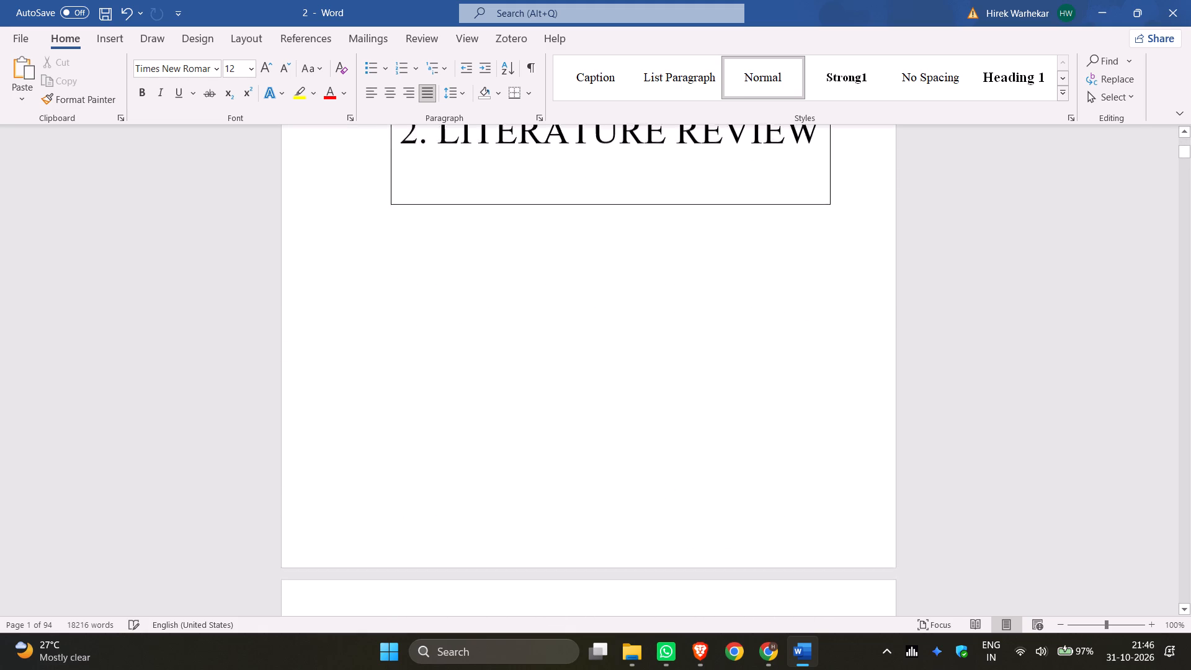
scroll(609, 322, down, 8)
scroll(609, 322, down, 16)
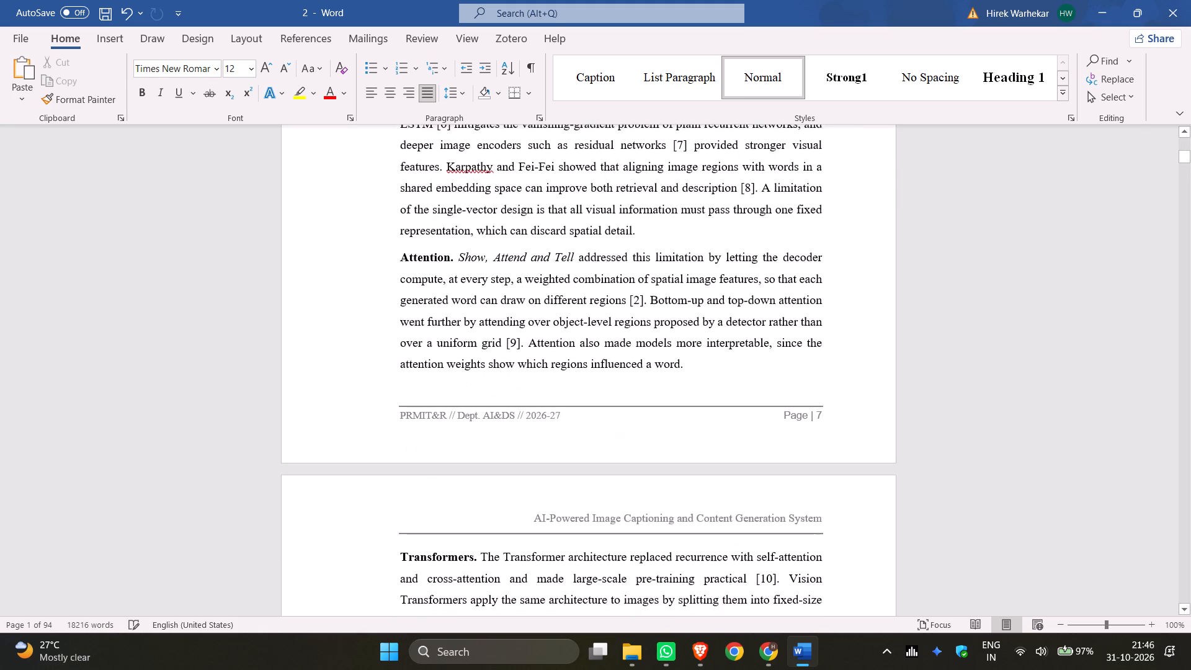
scroll(609, 322, up, 13)
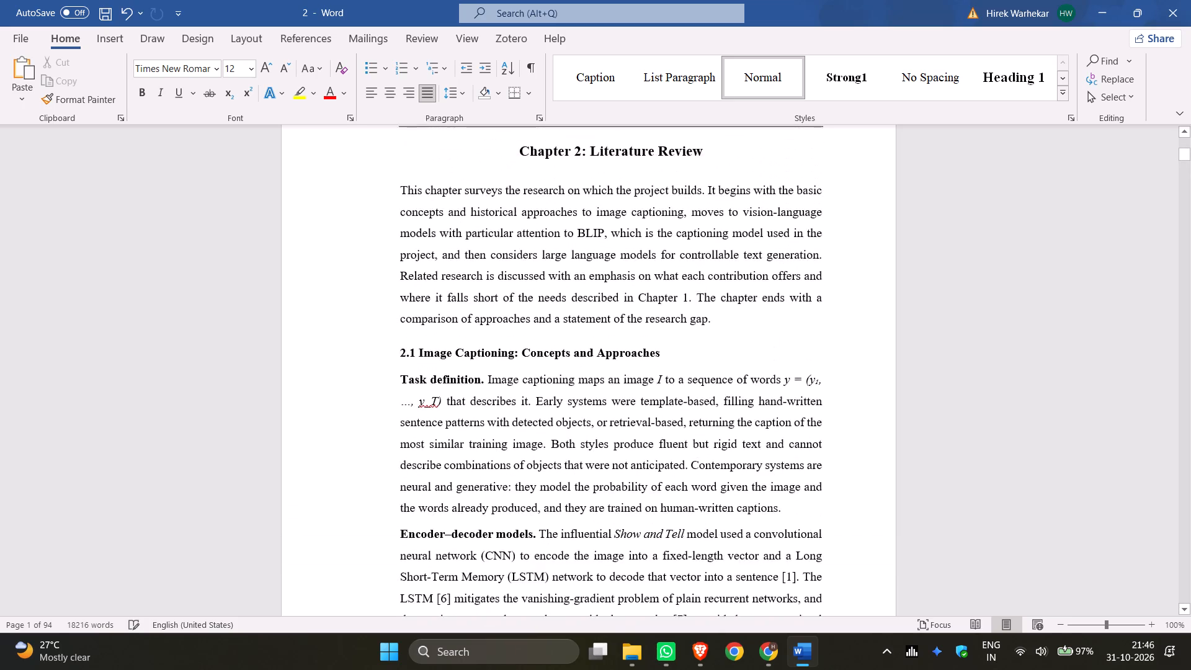
scroll(609, 322, up, 19)
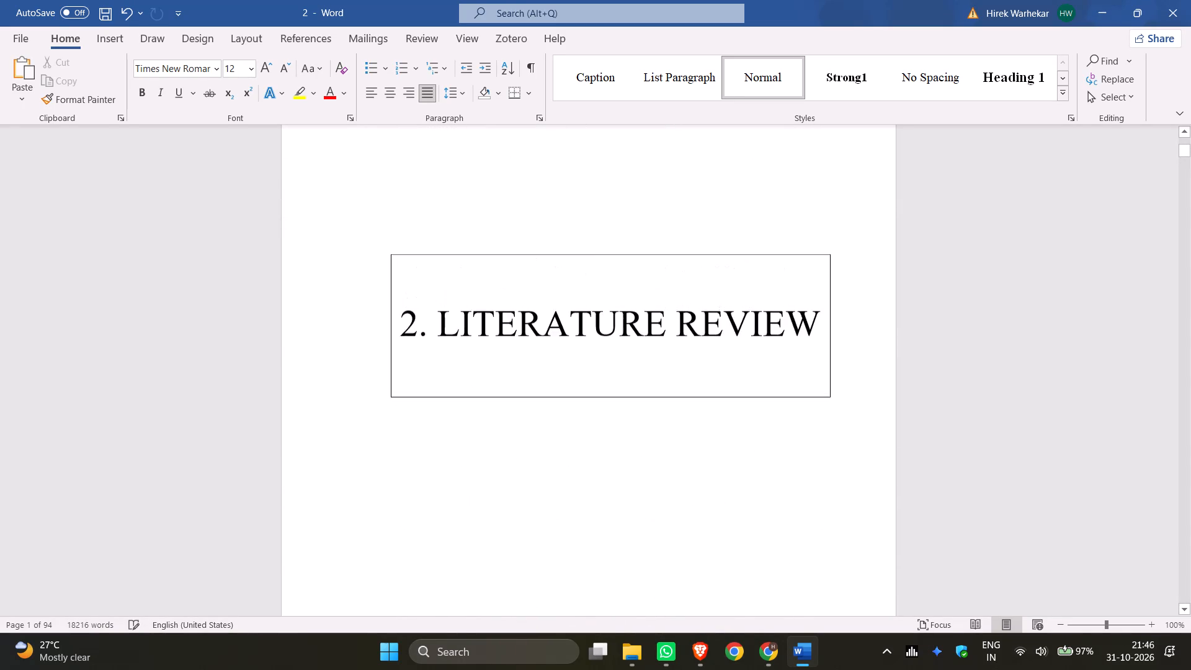
scroll(532, 330, up, 14)
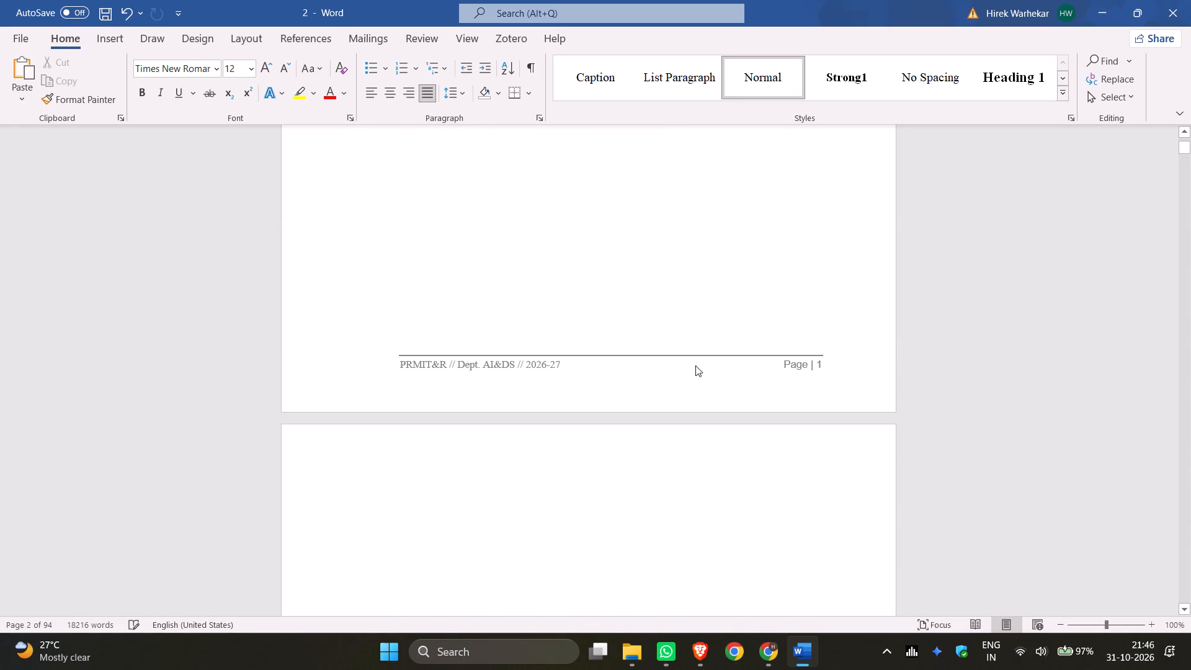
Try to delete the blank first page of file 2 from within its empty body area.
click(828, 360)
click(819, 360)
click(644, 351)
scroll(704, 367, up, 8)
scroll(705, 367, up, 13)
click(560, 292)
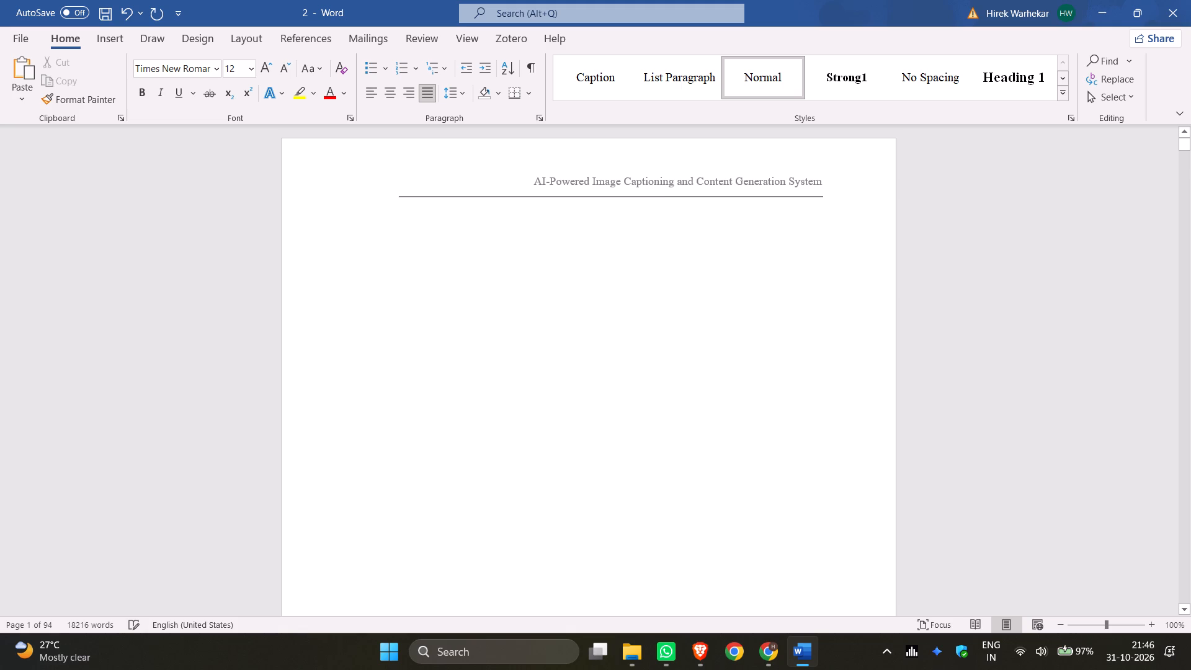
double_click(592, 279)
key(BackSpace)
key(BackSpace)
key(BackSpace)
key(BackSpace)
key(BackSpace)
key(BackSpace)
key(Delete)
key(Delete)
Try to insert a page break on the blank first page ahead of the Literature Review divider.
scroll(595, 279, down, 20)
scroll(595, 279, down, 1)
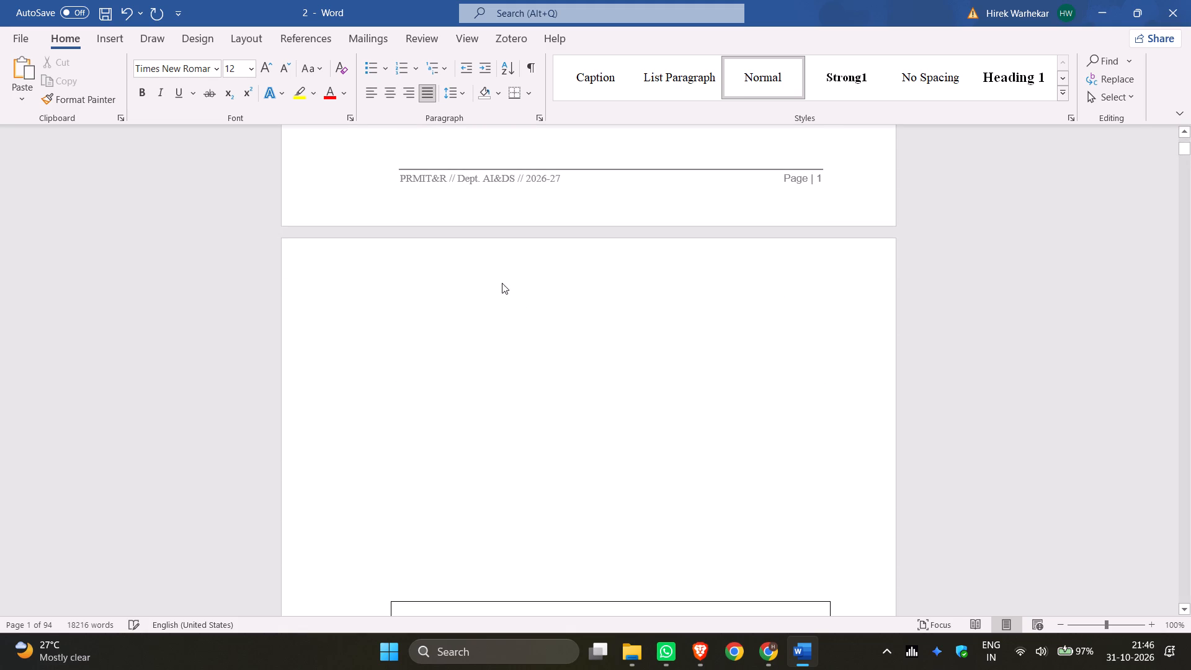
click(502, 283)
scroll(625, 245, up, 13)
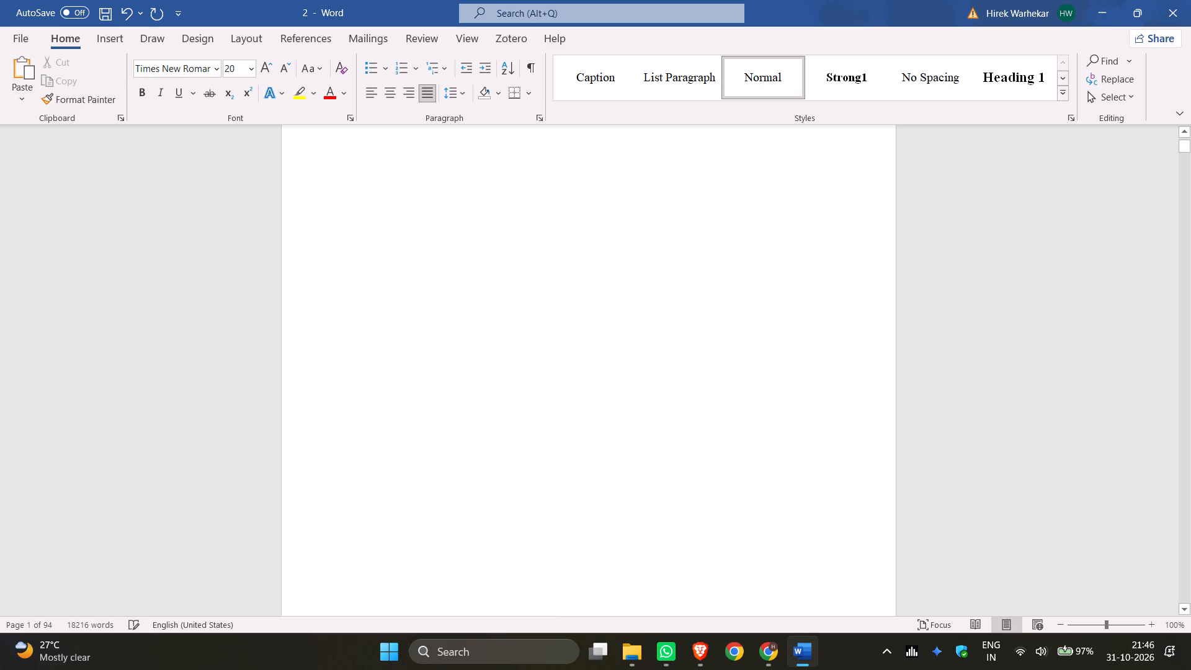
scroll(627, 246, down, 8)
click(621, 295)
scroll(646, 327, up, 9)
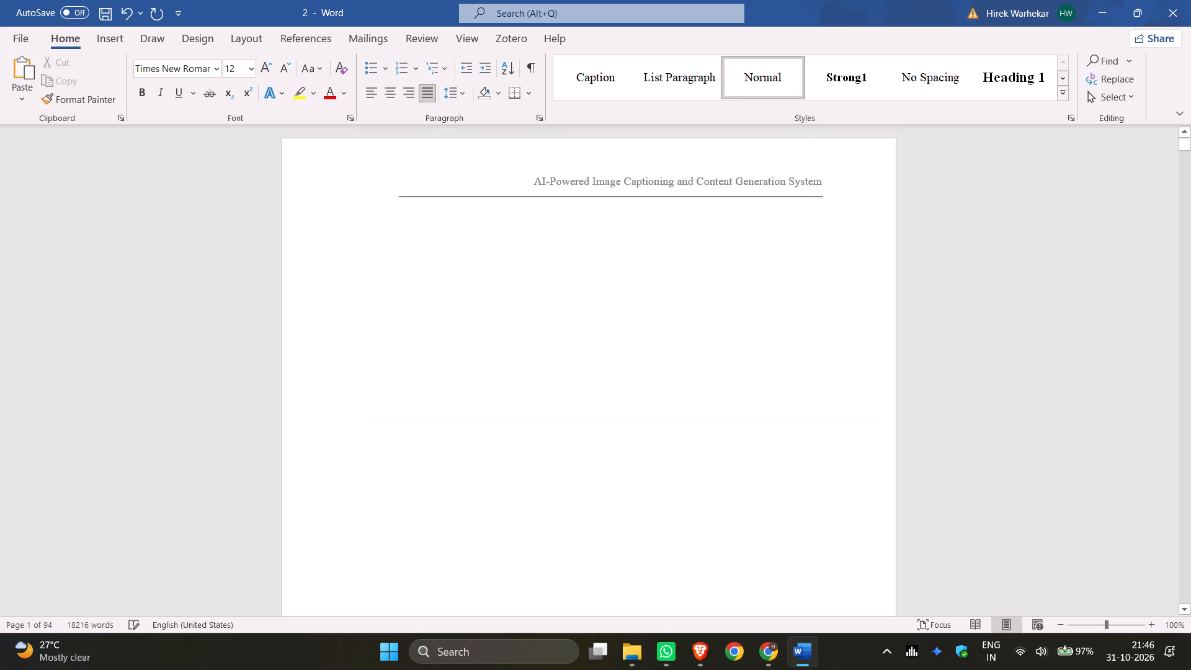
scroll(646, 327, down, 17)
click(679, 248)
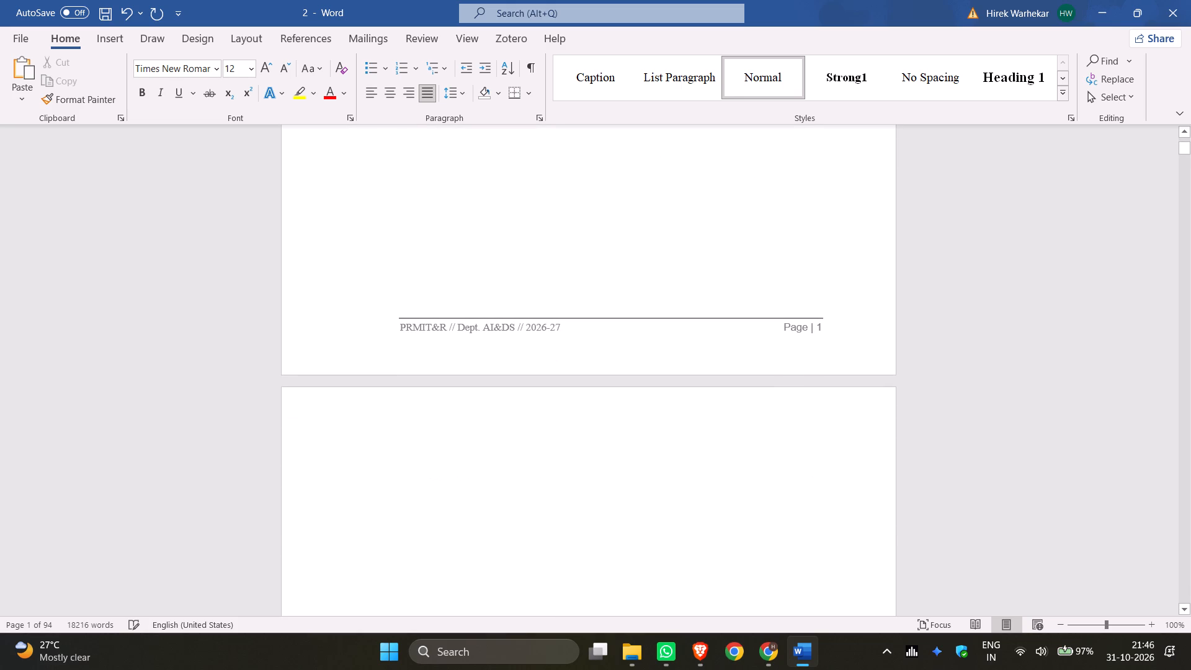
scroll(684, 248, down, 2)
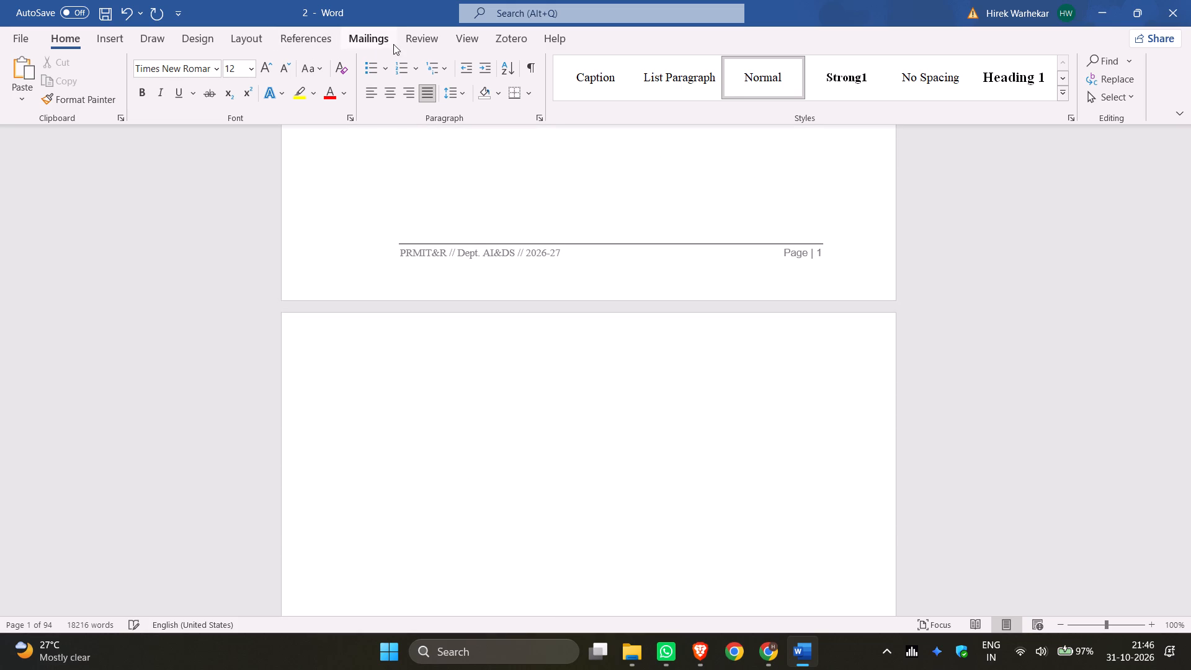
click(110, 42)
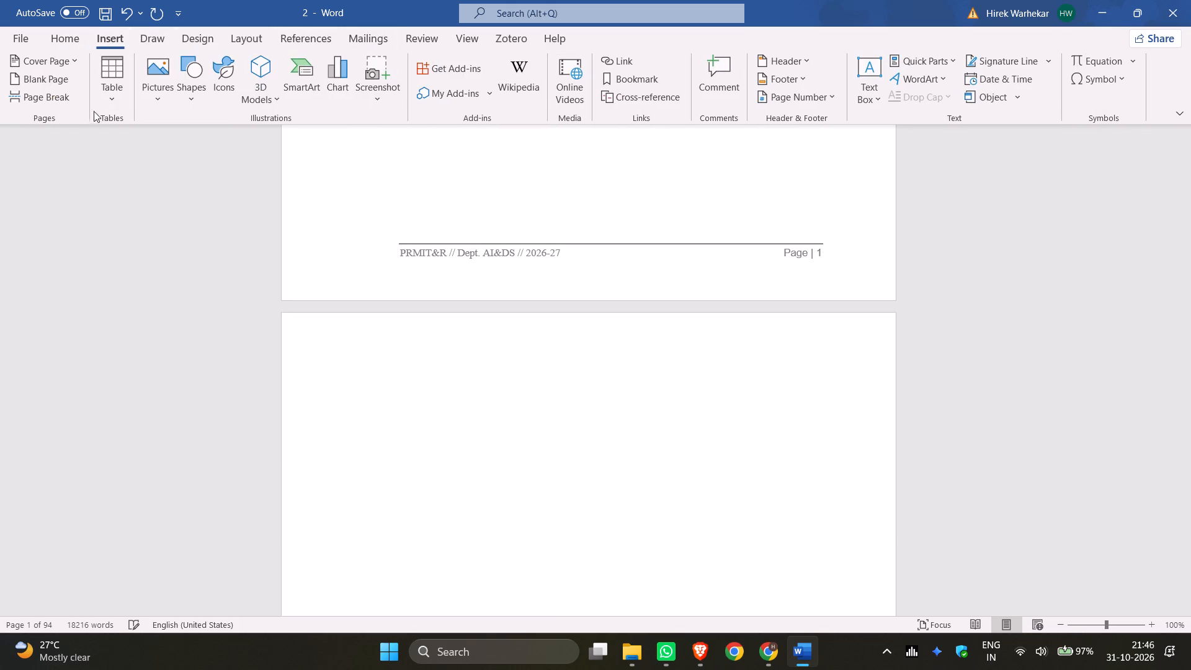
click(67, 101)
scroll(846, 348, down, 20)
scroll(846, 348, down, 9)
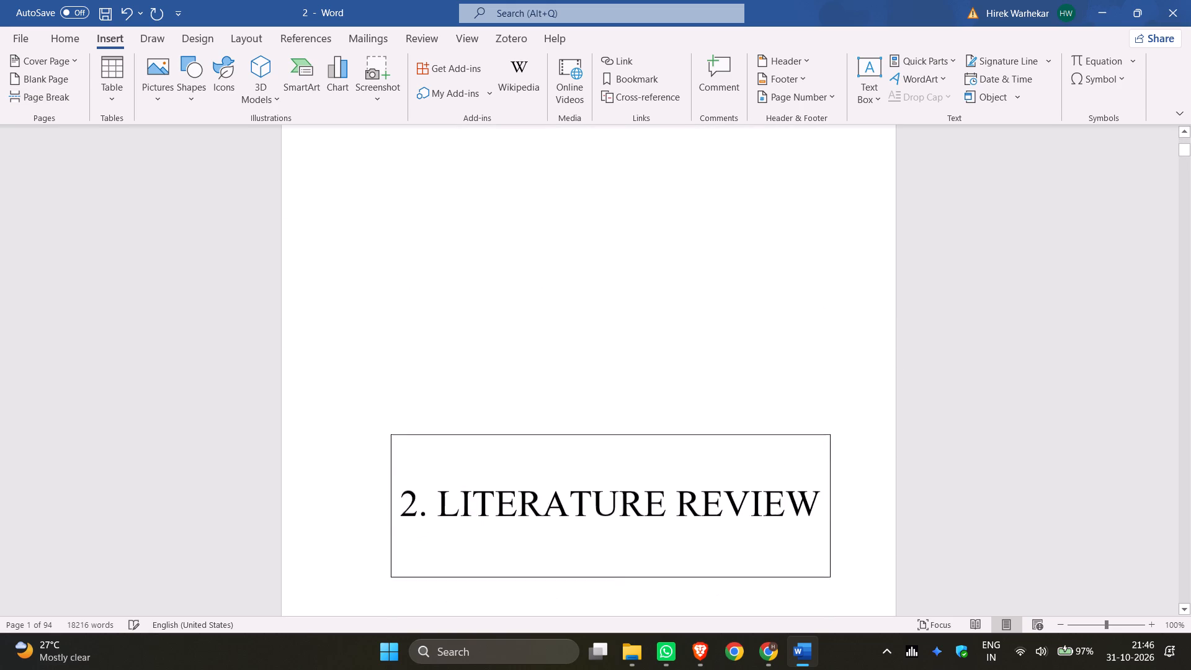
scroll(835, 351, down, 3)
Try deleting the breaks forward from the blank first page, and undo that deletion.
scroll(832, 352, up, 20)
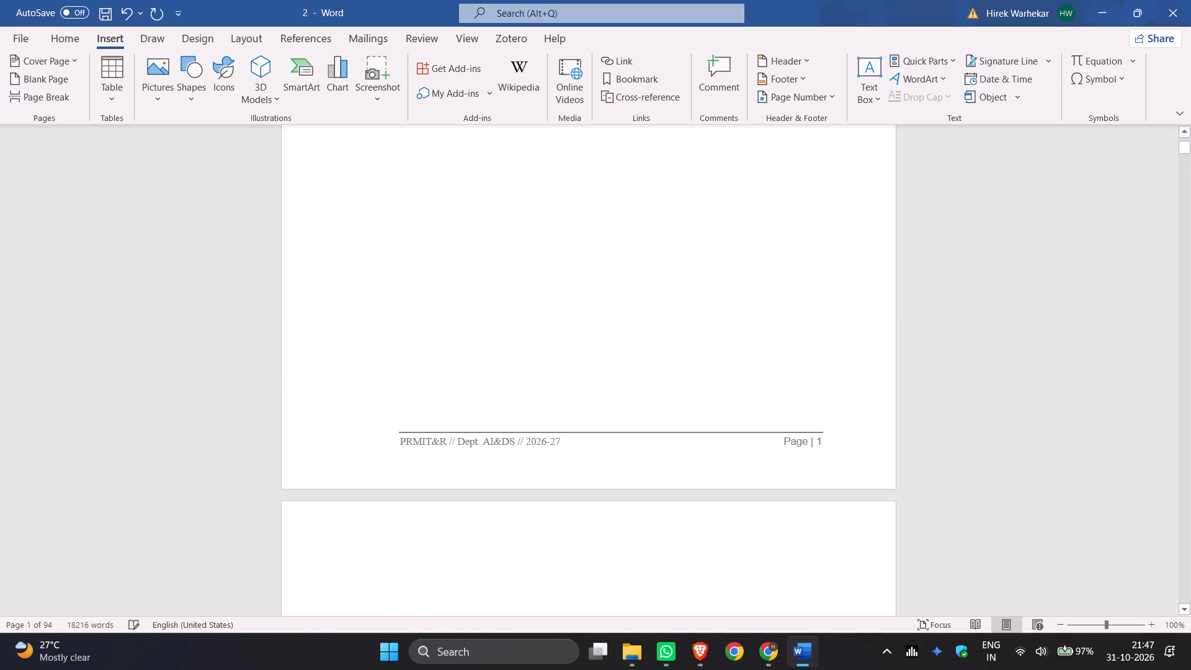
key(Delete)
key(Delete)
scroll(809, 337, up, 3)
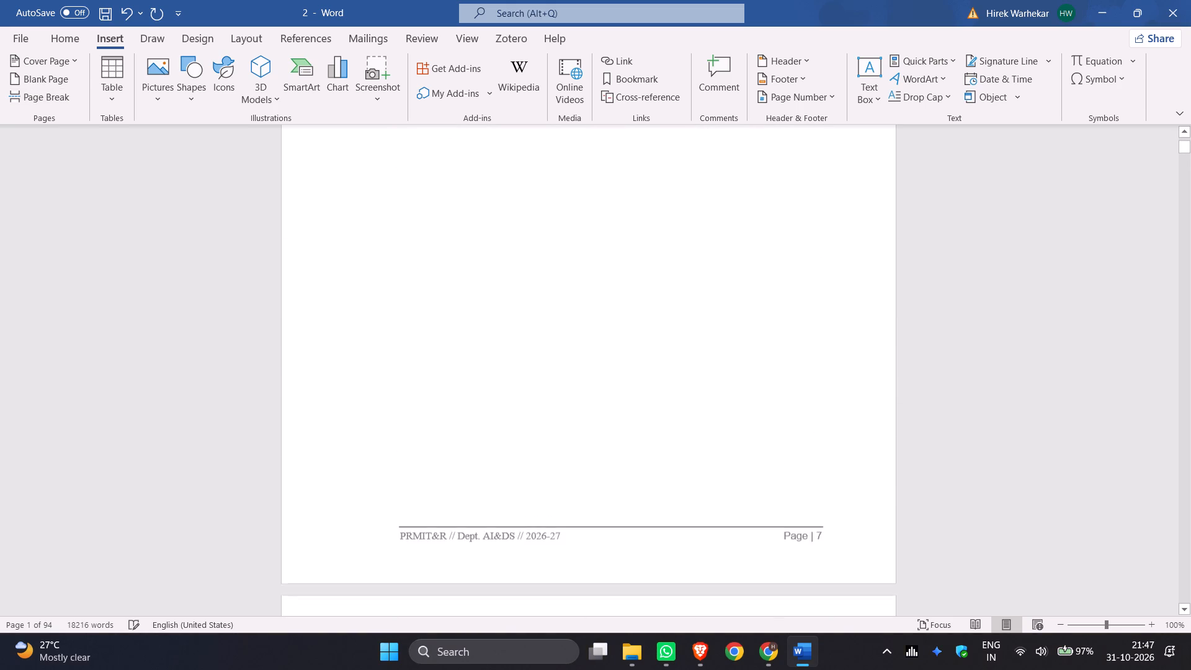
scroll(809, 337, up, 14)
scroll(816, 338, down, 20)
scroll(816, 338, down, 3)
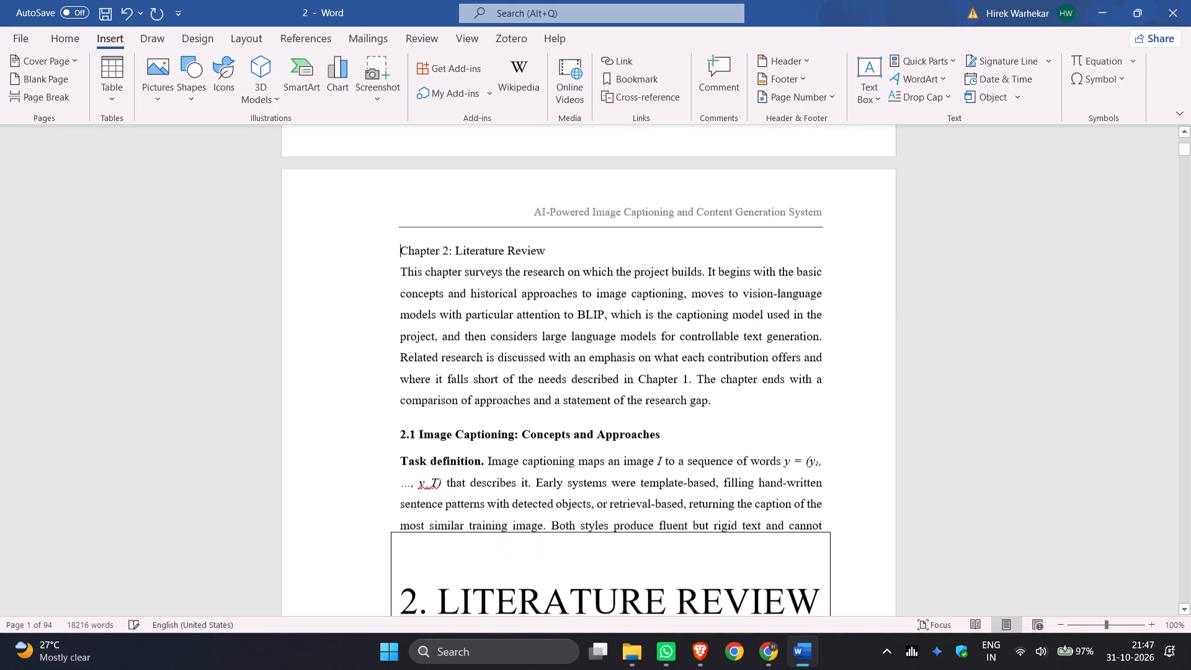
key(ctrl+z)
Examine the pages from the blank first page through the Literature Review divider to the start of Chapter 2.
scroll(826, 351, up, 17)
scroll(826, 351, up, 17)
scroll(826, 351, down, 8)
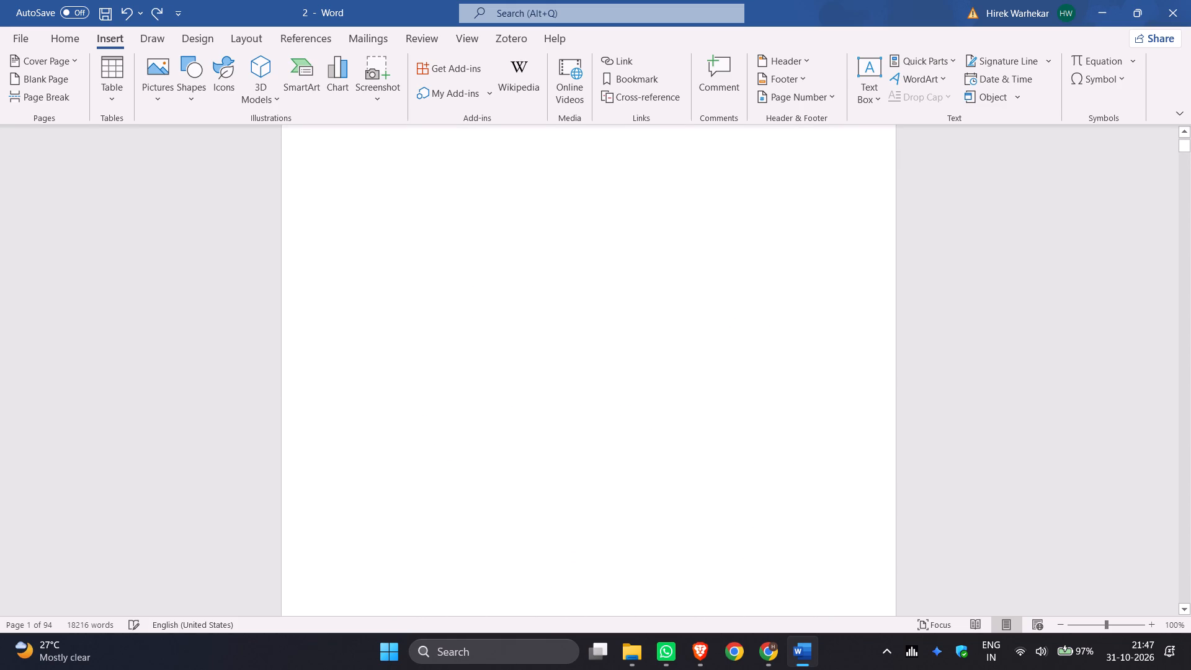
scroll(826, 351, down, 17)
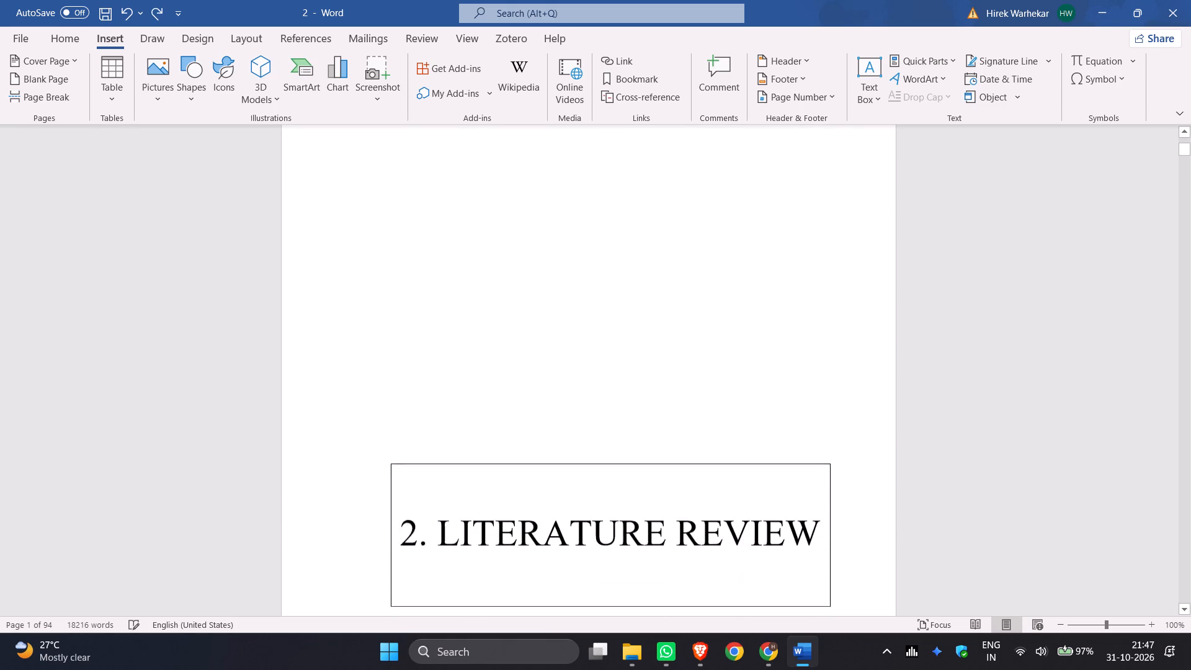
scroll(826, 351, down, 13)
scroll(826, 351, down, 8)
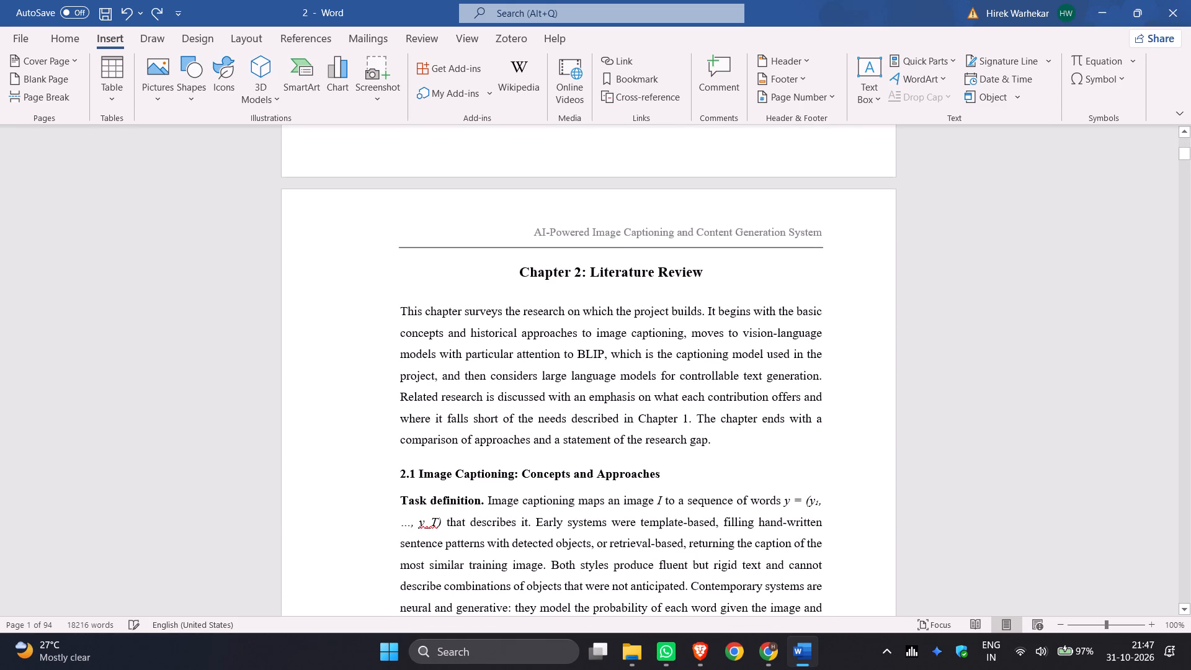
scroll(826, 351, down, 4)
scroll(826, 351, up, 17)
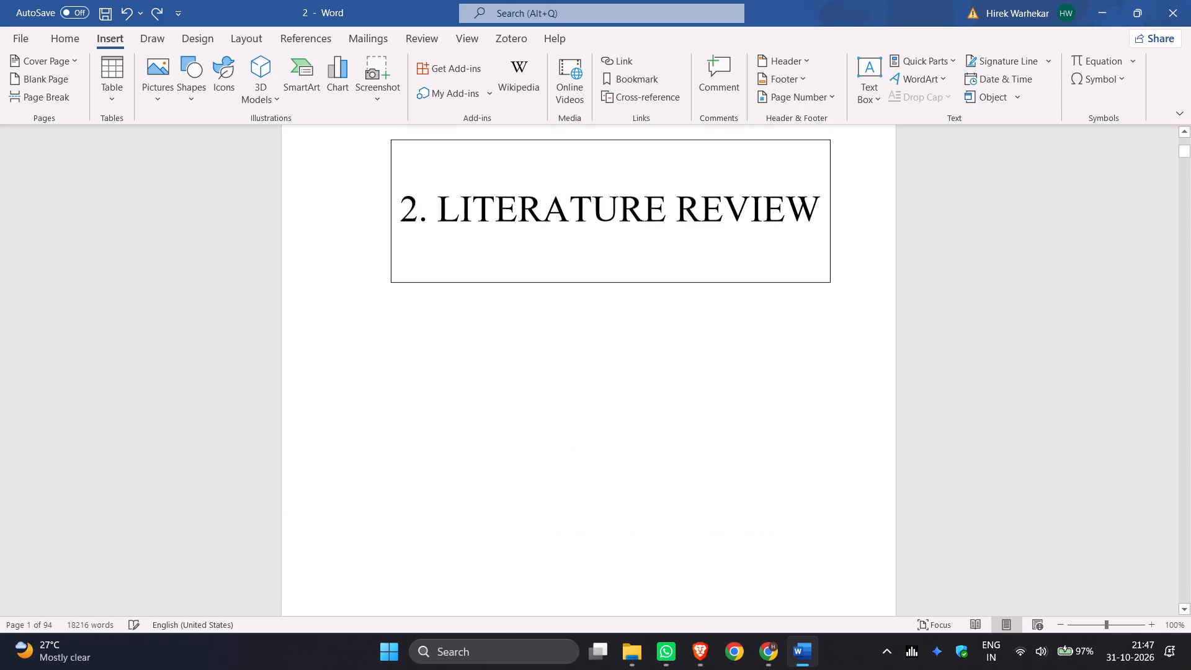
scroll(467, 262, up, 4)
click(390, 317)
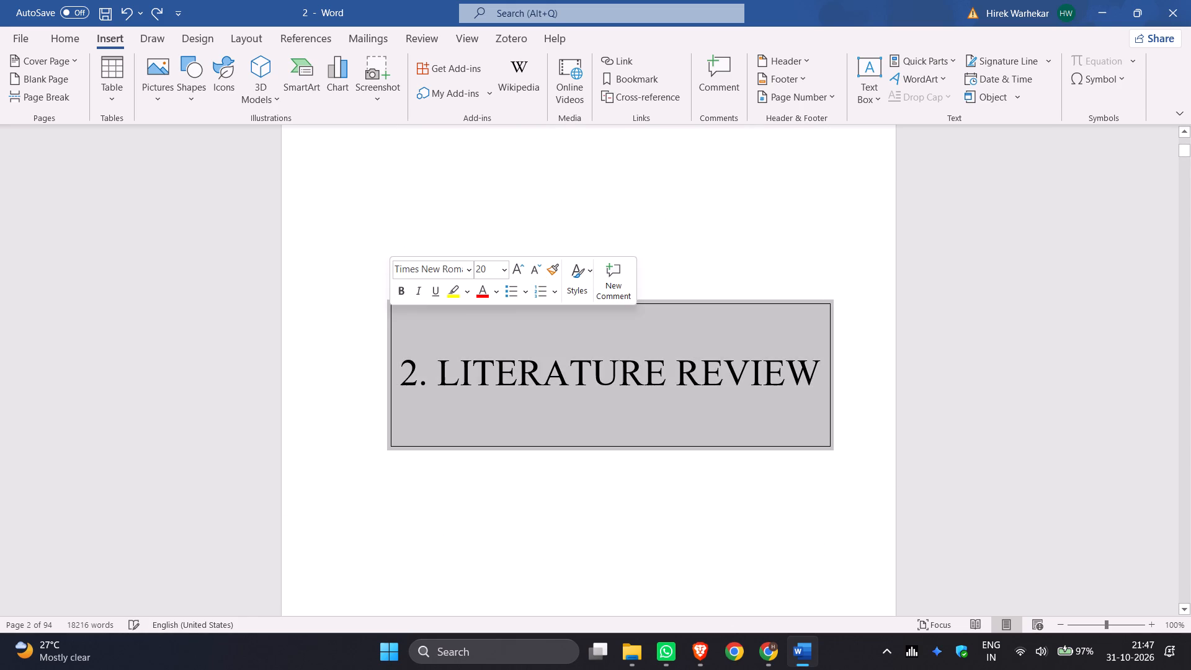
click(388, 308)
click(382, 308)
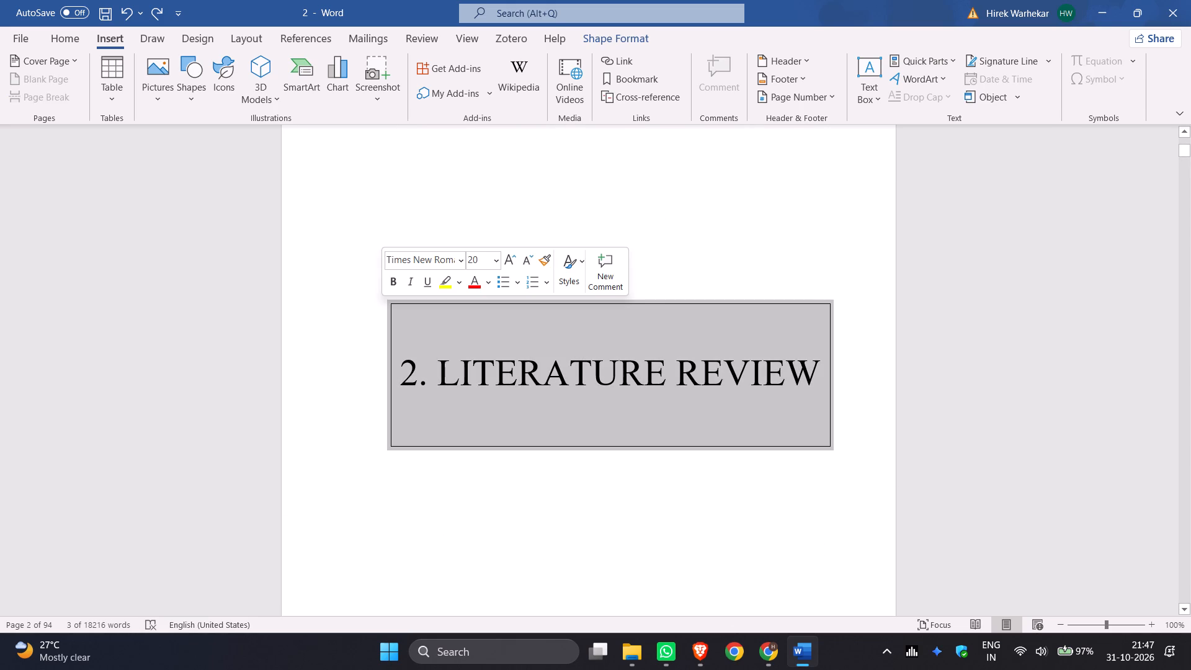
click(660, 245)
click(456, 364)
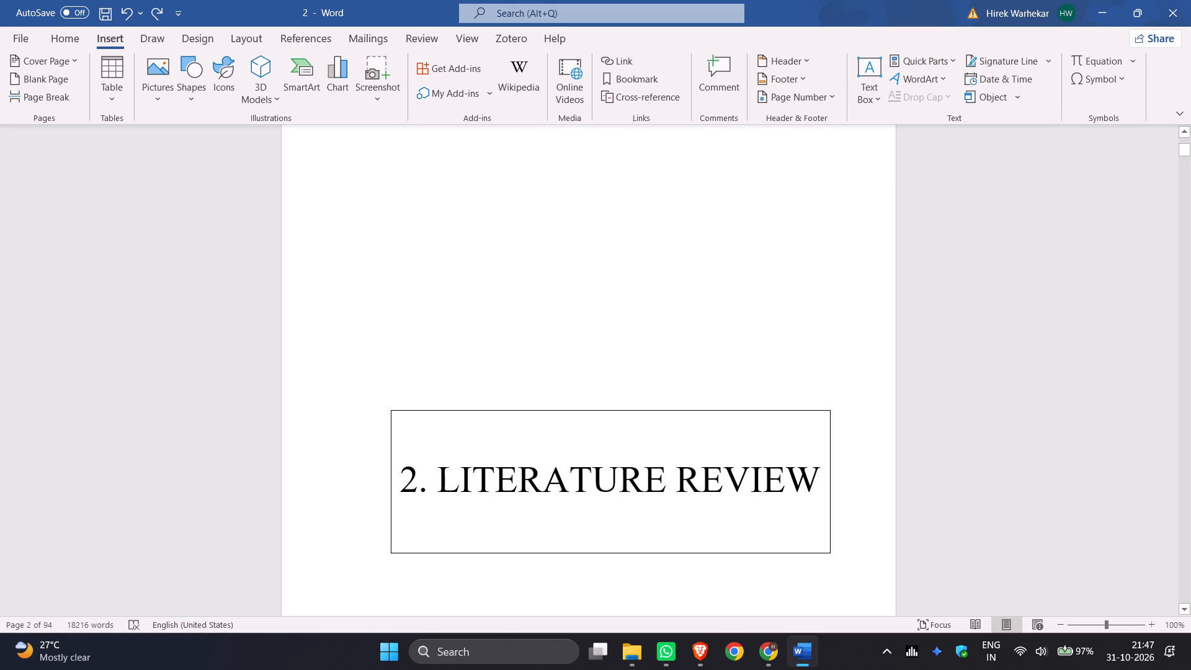
Remove the blank page ahead of the Literature Review divider by deleting backward from the top of the divider page.
scroll(555, 349, up, 15)
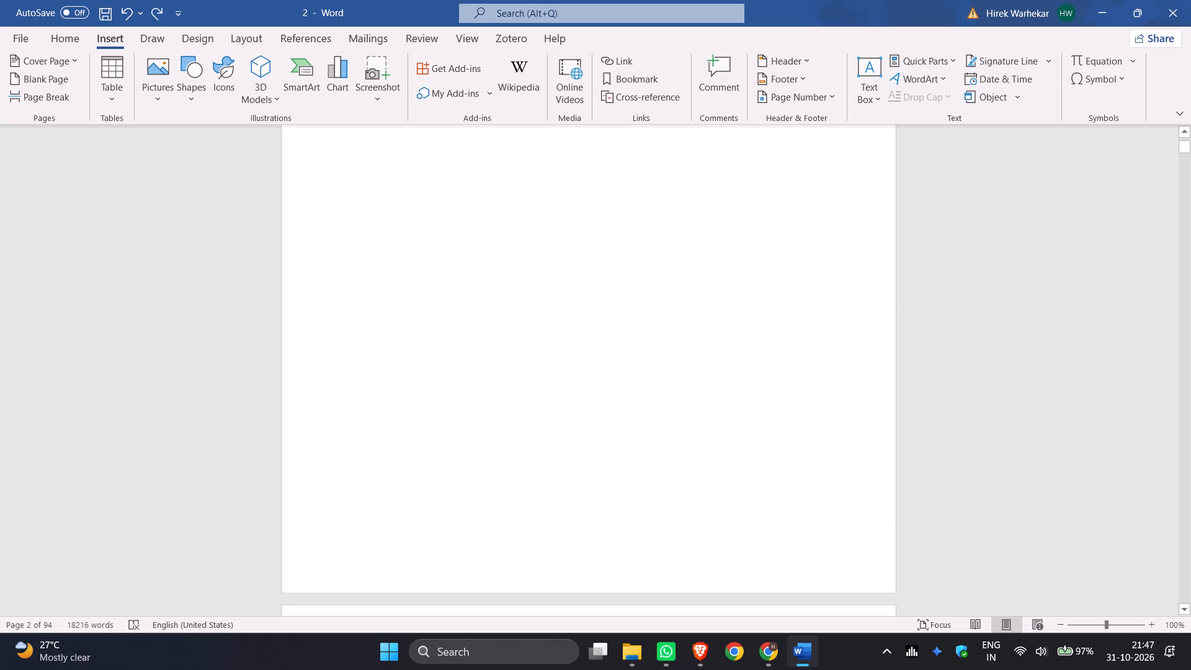
scroll(645, 346, down, 3)
click(645, 341)
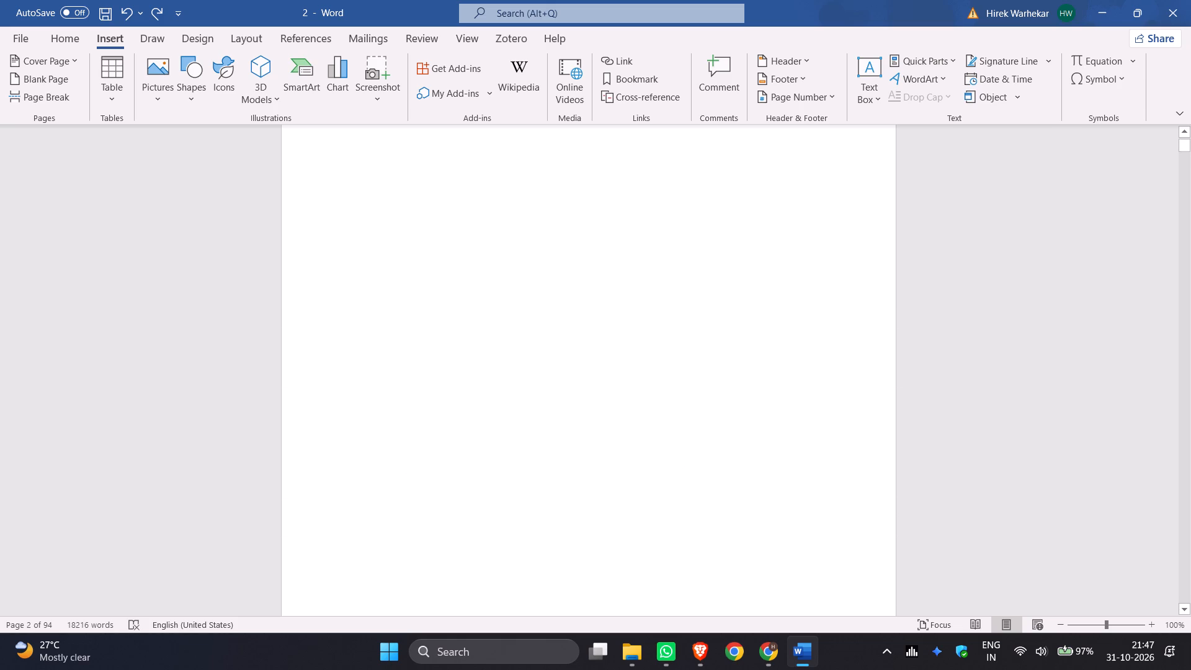
scroll(647, 344, up, 8)
key(BackSpace)
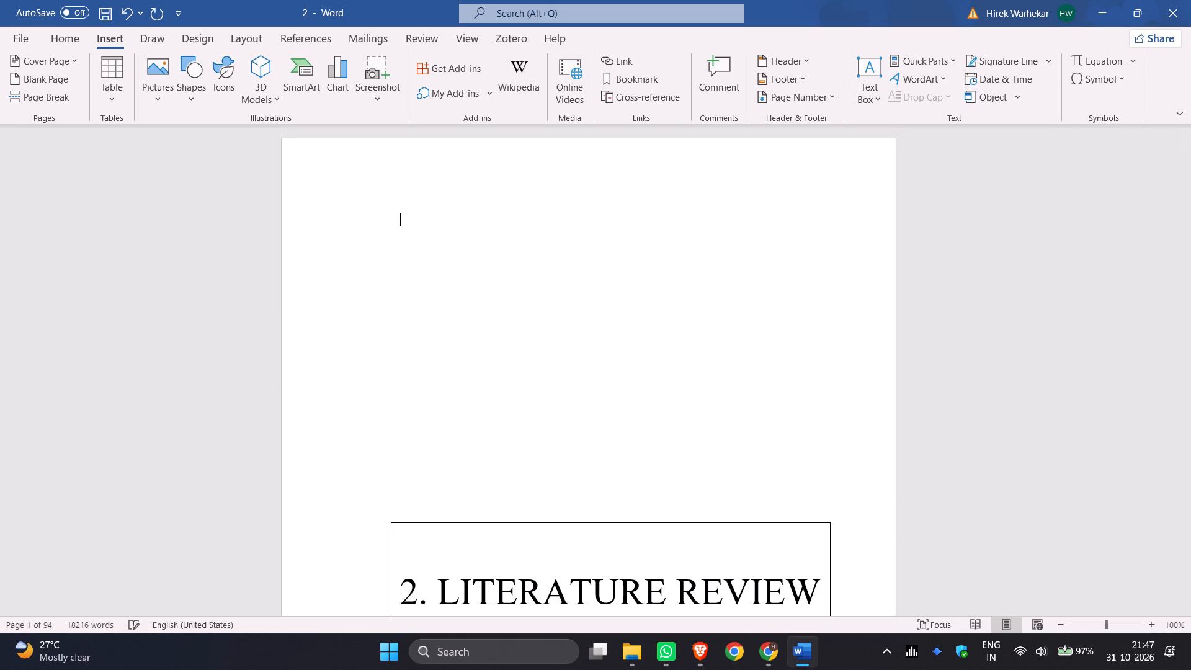
Examine the opening pages from the Literature Review divider through Chapter 2, including in a multi-page overview.
scroll(1105, 346, down, 17)
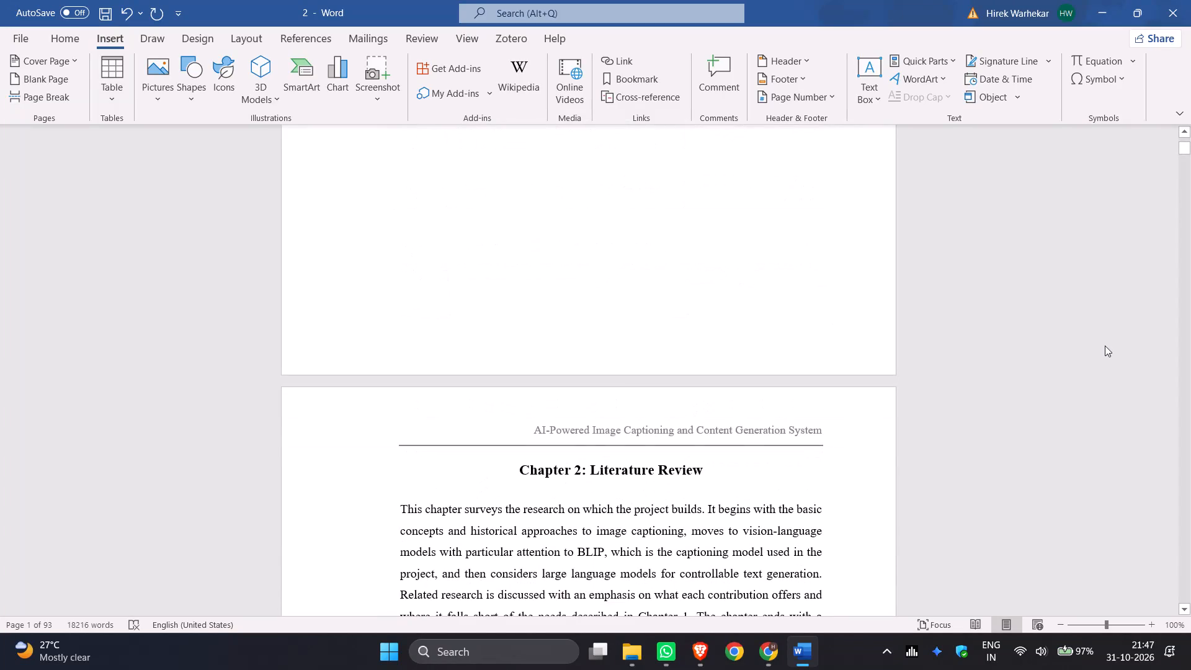
scroll(1036, 308, up, 15)
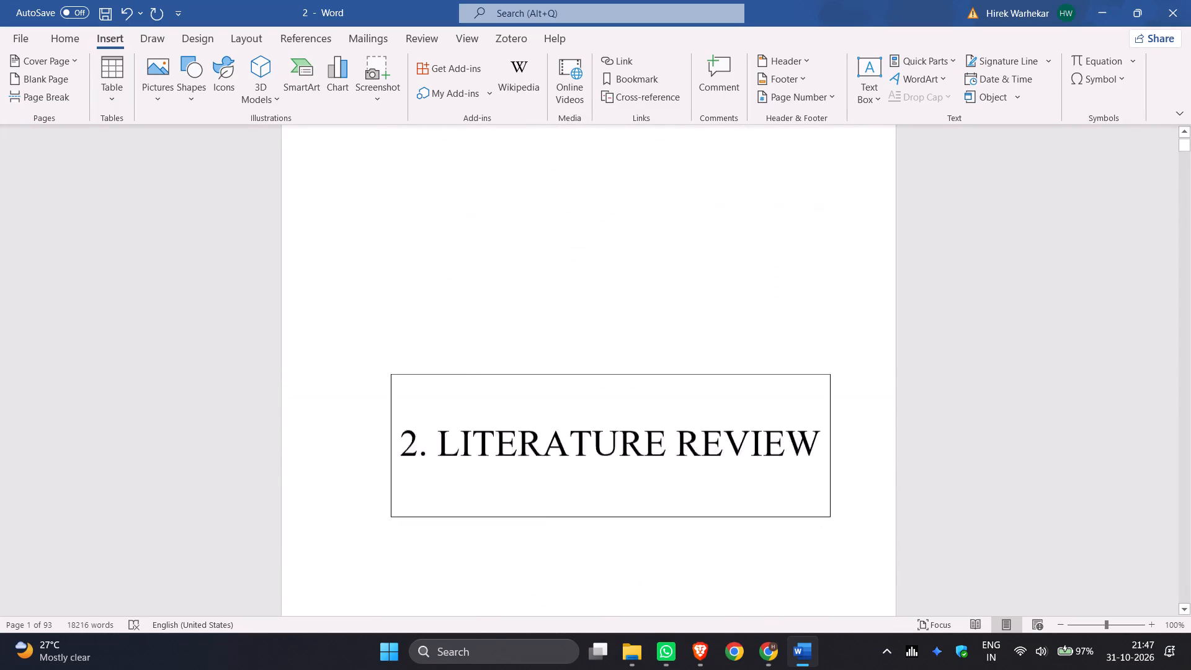
scroll(1039, 308, up, 11)
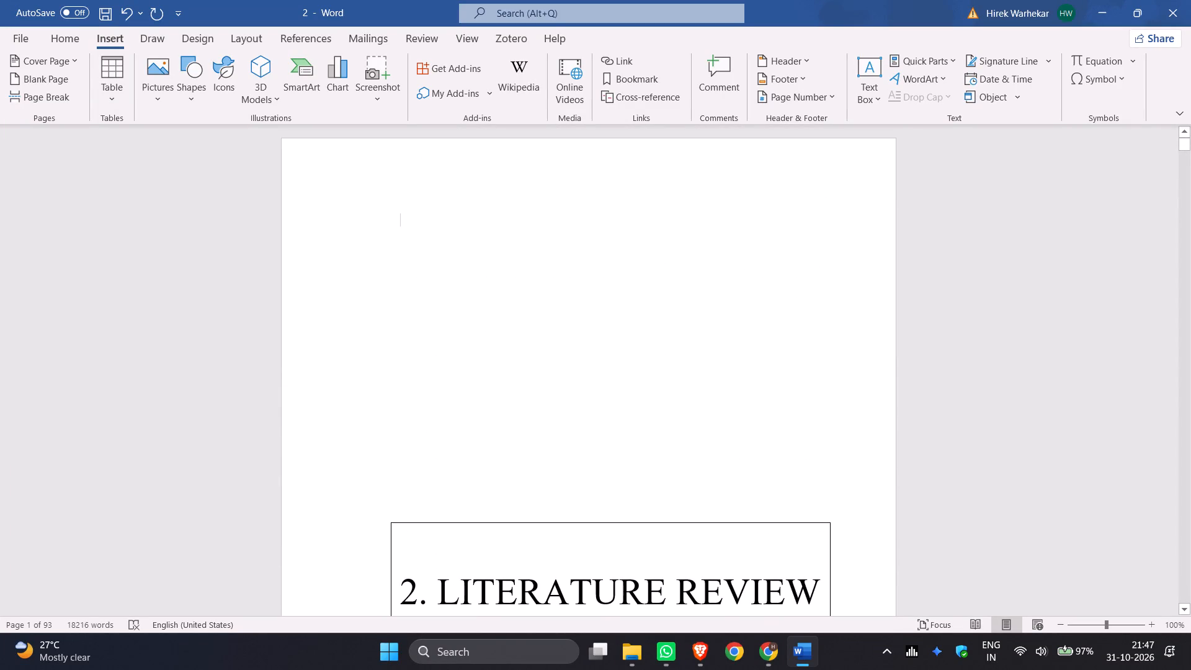
scroll(595, 296, down, 8)
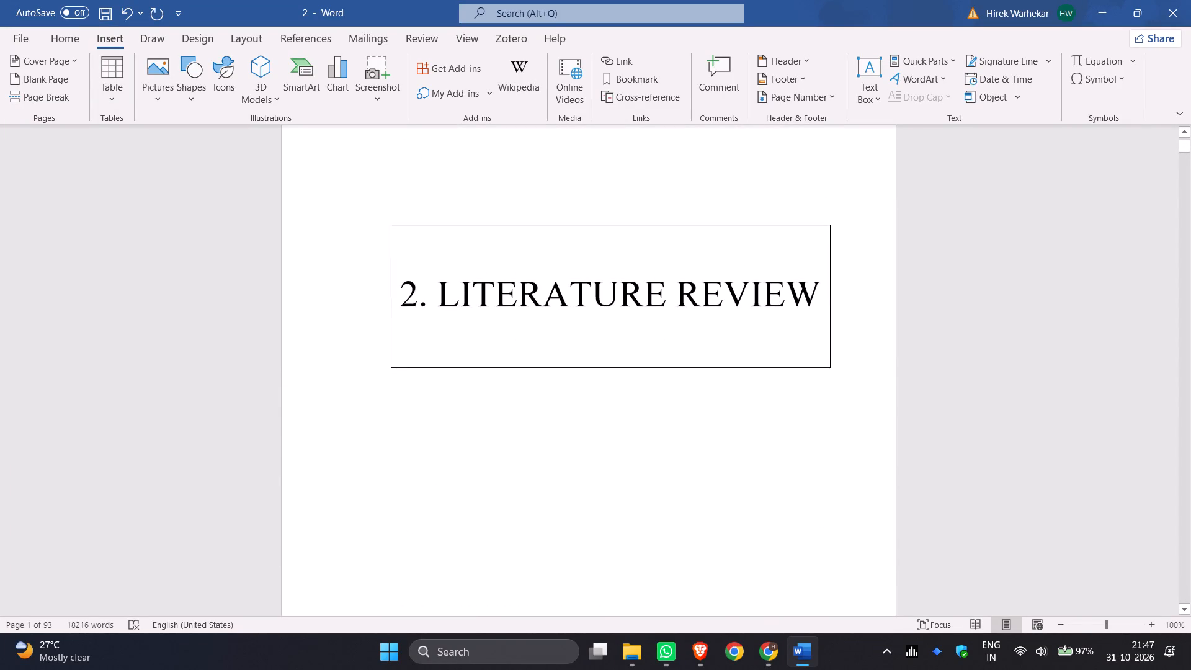
ctrl+scroll(601, 301, down, 6)
scroll(755, 322, down, 2)
scroll(755, 322, up, 10)
ctrl+scroll(760, 323, down, 1)
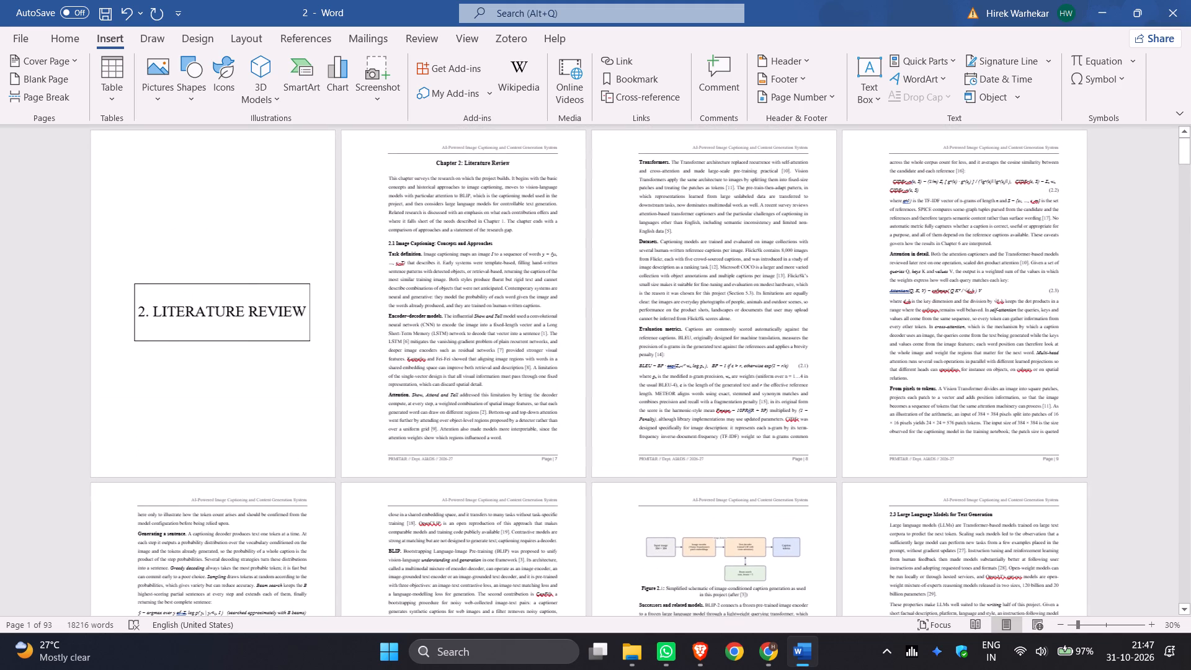
ctrl+scroll(760, 323, down, 2)
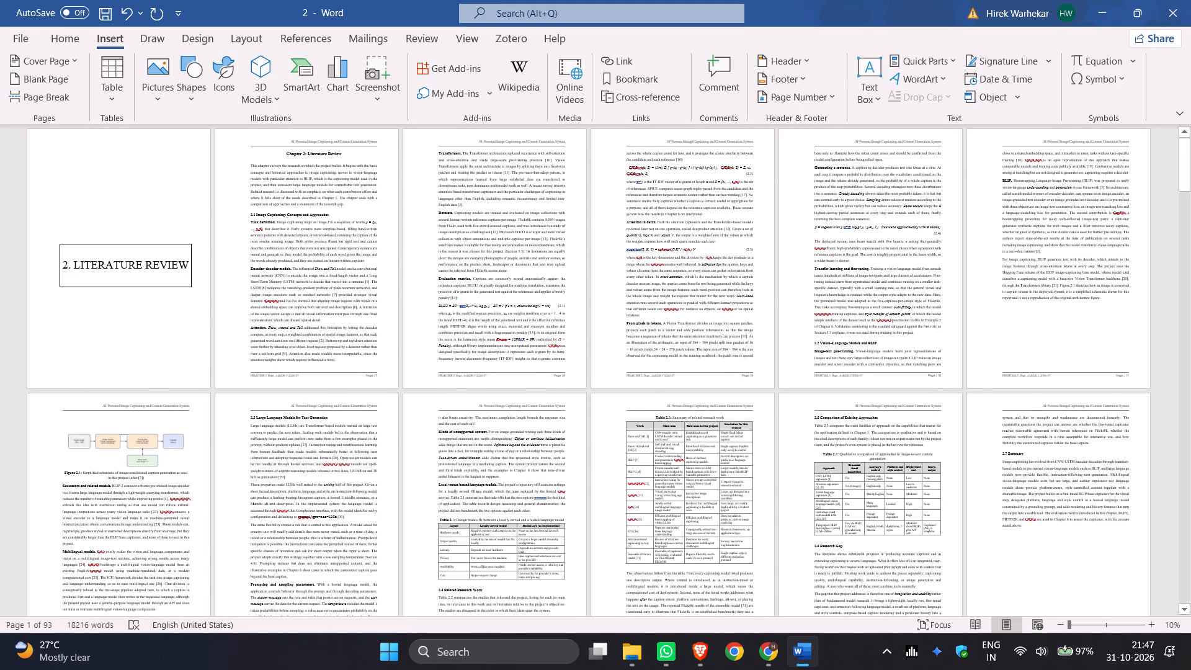
ctrl+scroll(837, 348, up, 2)
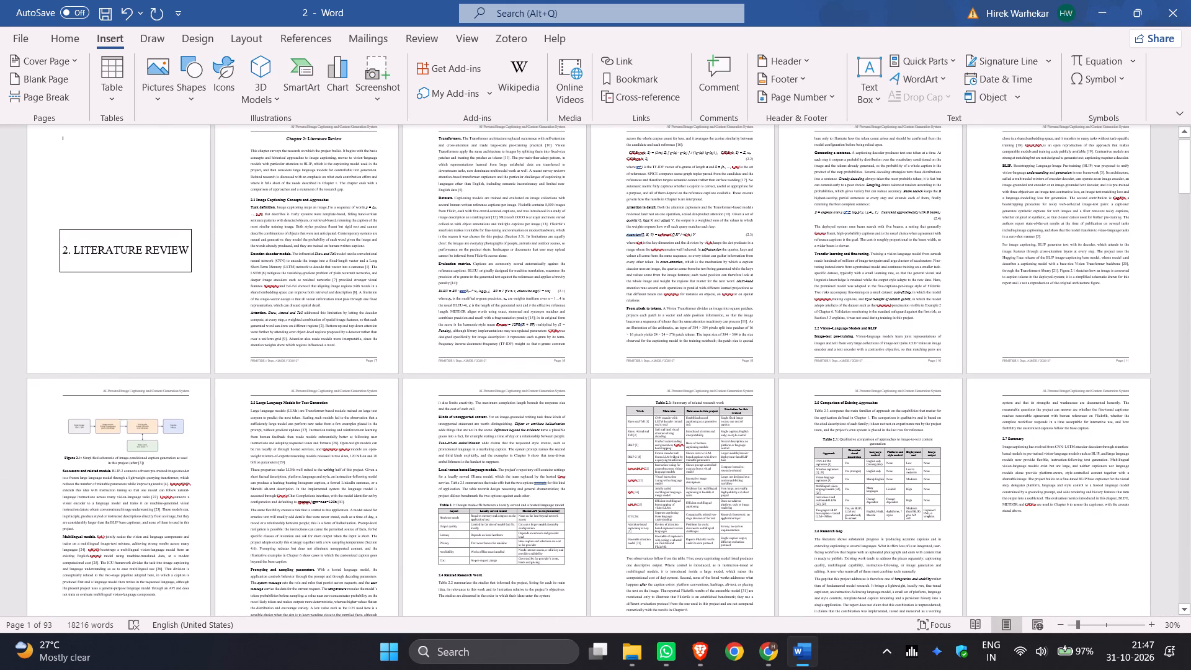
scroll(331, 247, up, 5)
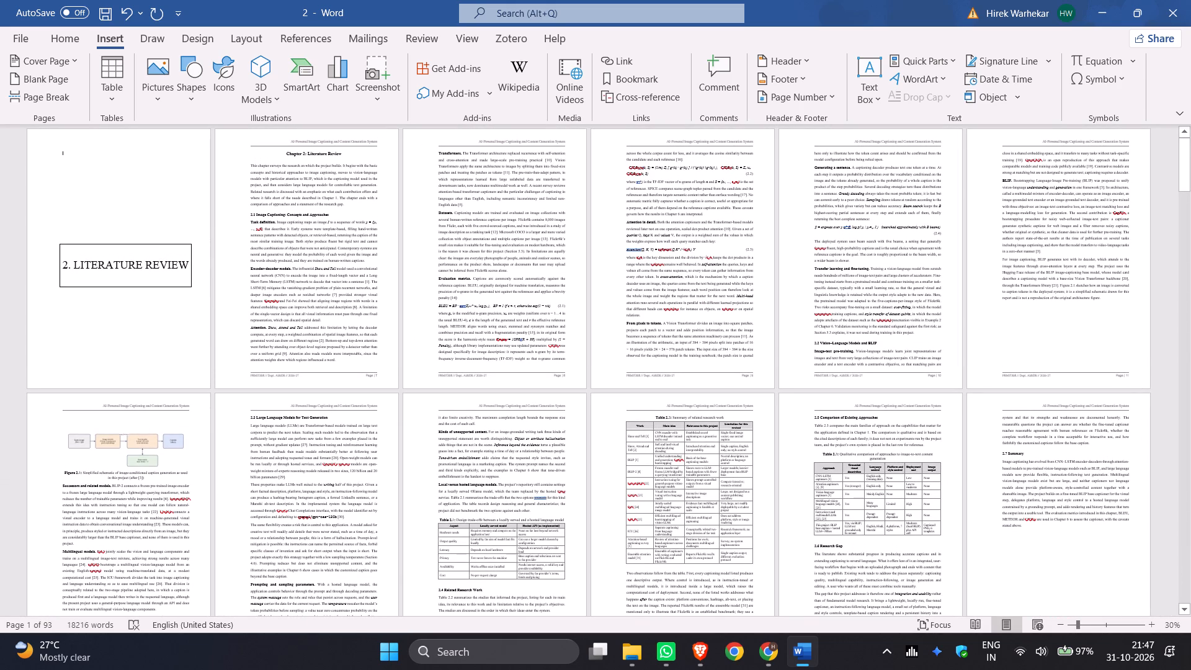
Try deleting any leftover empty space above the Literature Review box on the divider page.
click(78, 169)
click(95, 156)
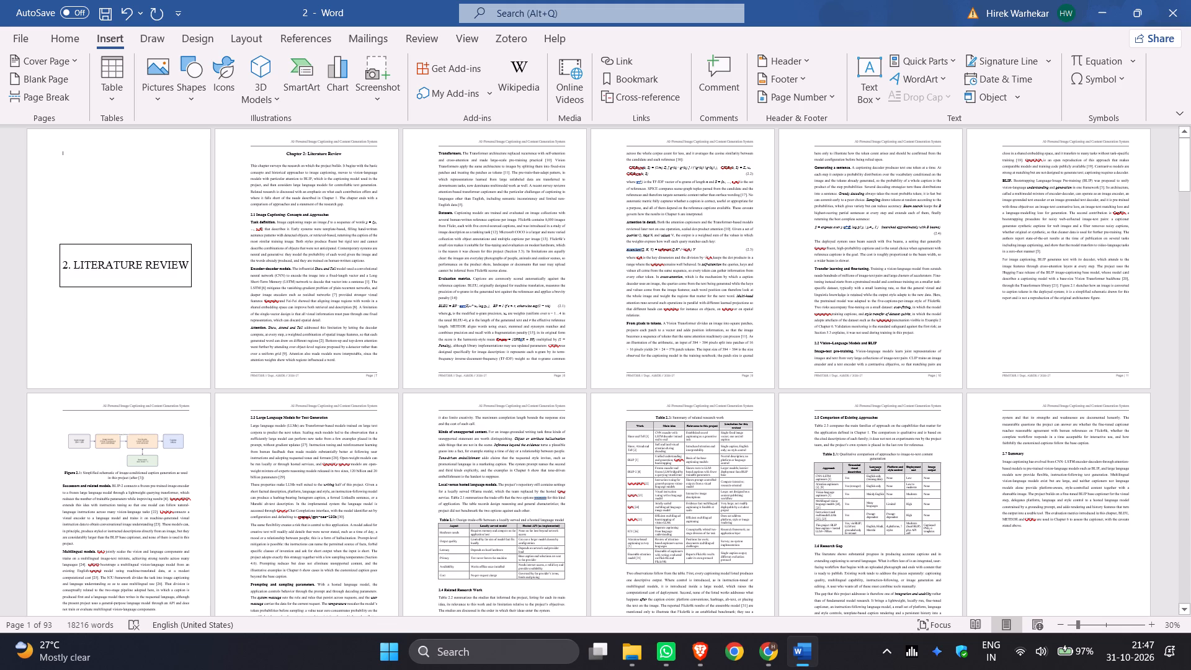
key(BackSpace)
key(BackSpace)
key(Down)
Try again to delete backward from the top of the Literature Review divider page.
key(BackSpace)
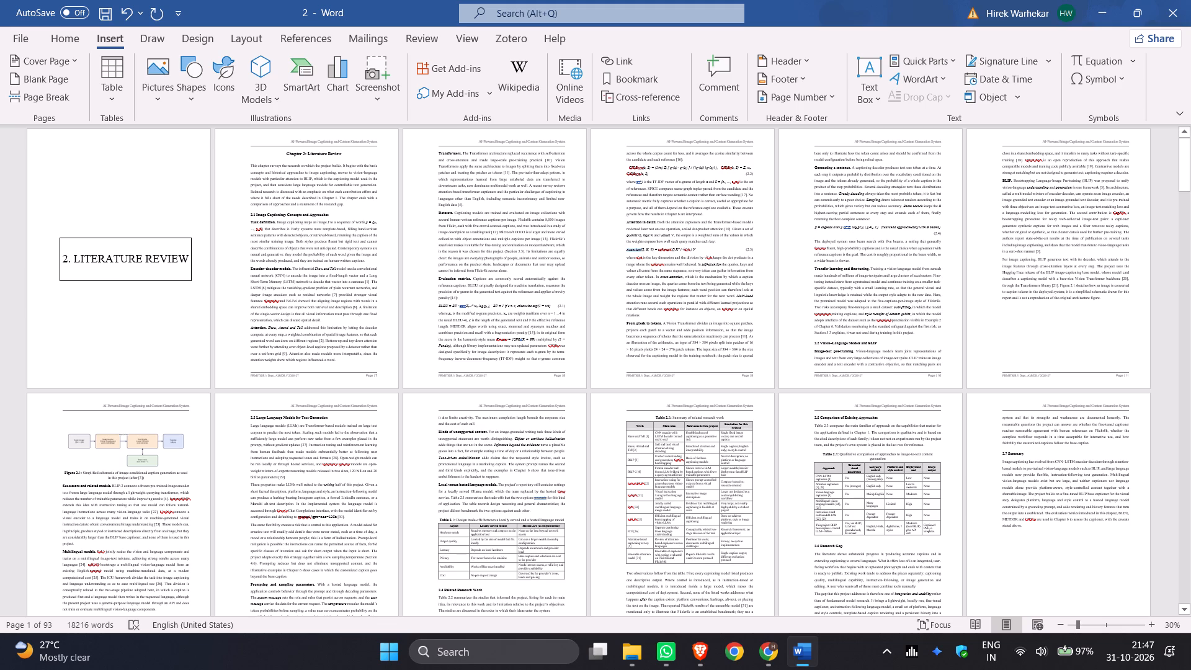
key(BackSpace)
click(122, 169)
Examine the pages after Chapter 2 to locate the System Analysis and Requirements divider and the start of Chapter 3.
scroll(730, 395, down, 16)
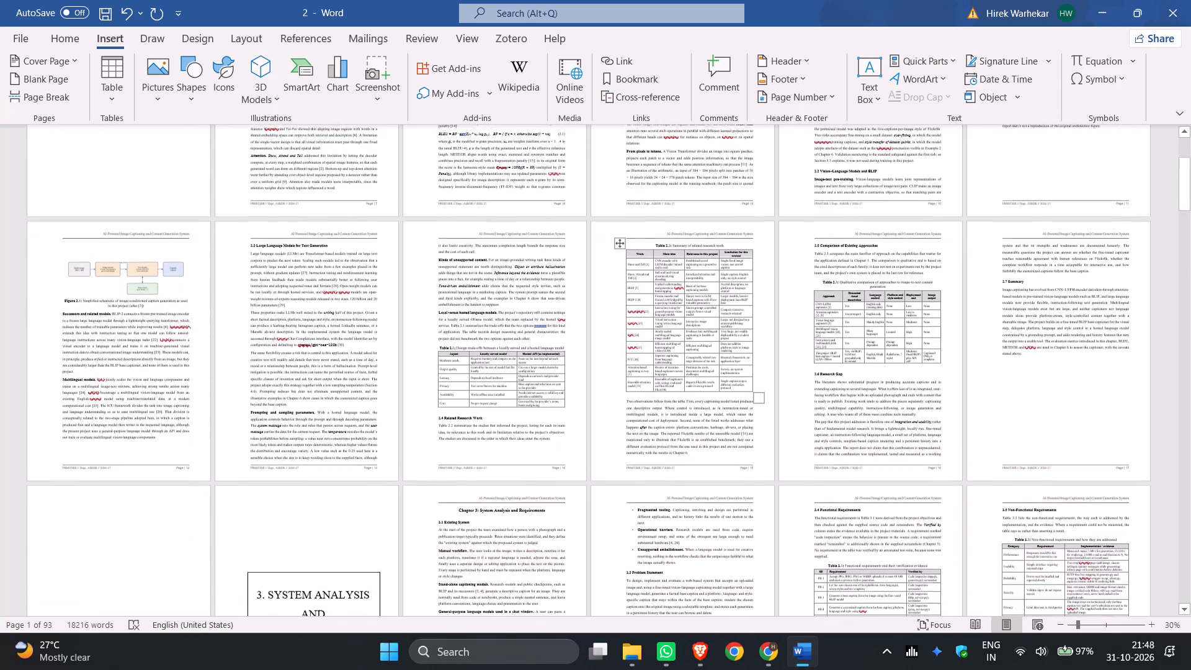
scroll(730, 395, down, 18)
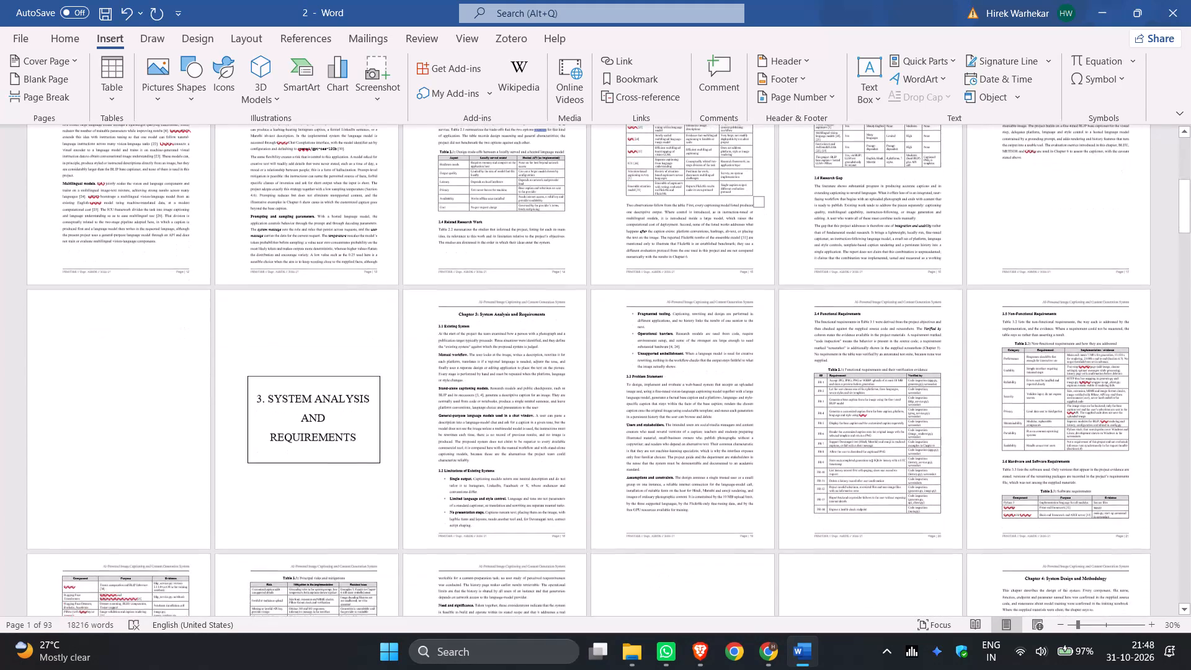
scroll(730, 395, down, 6)
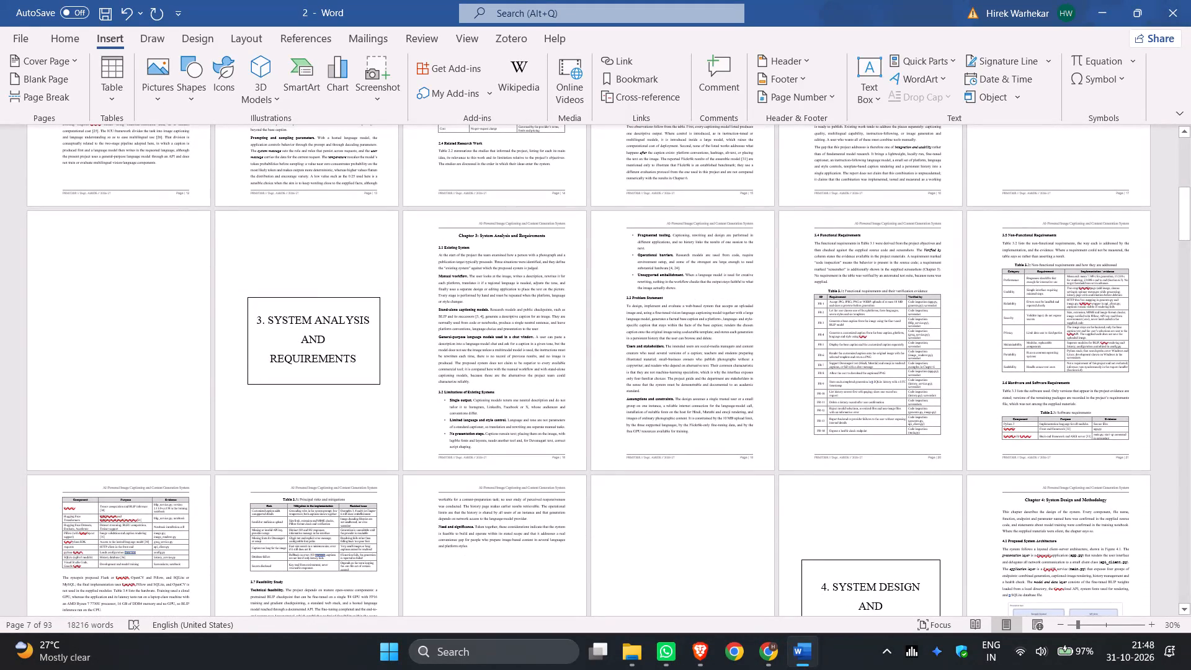
scroll(406, 352, up, 10)
scroll(408, 352, down, 3)
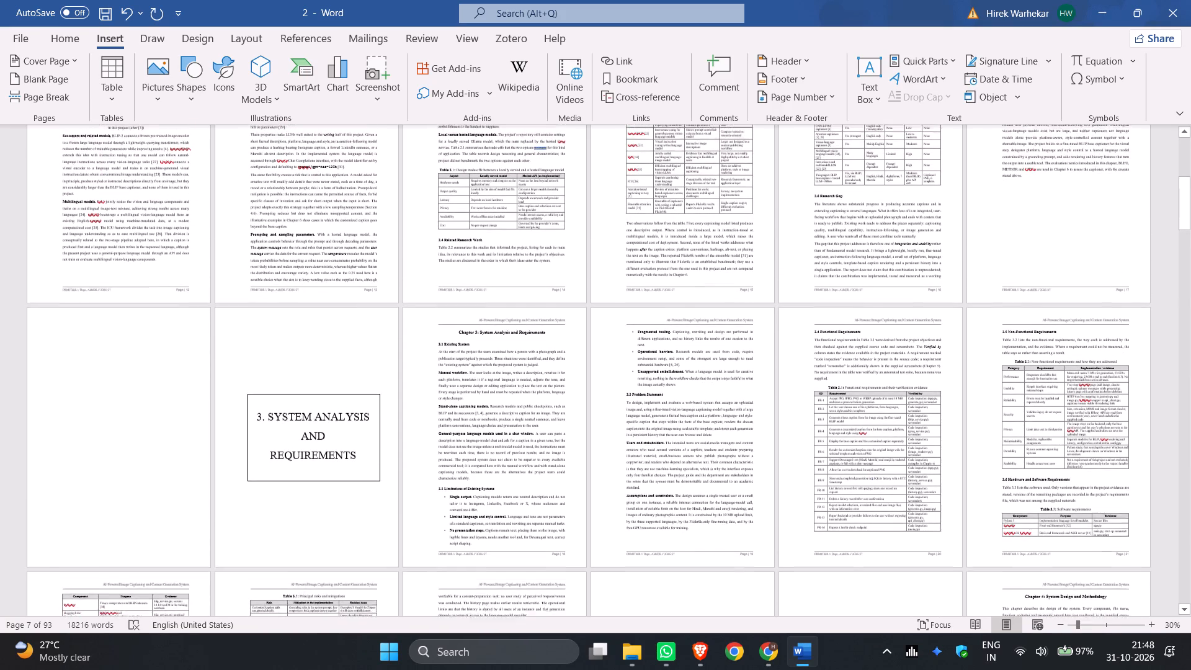
scroll(408, 352, down, 2)
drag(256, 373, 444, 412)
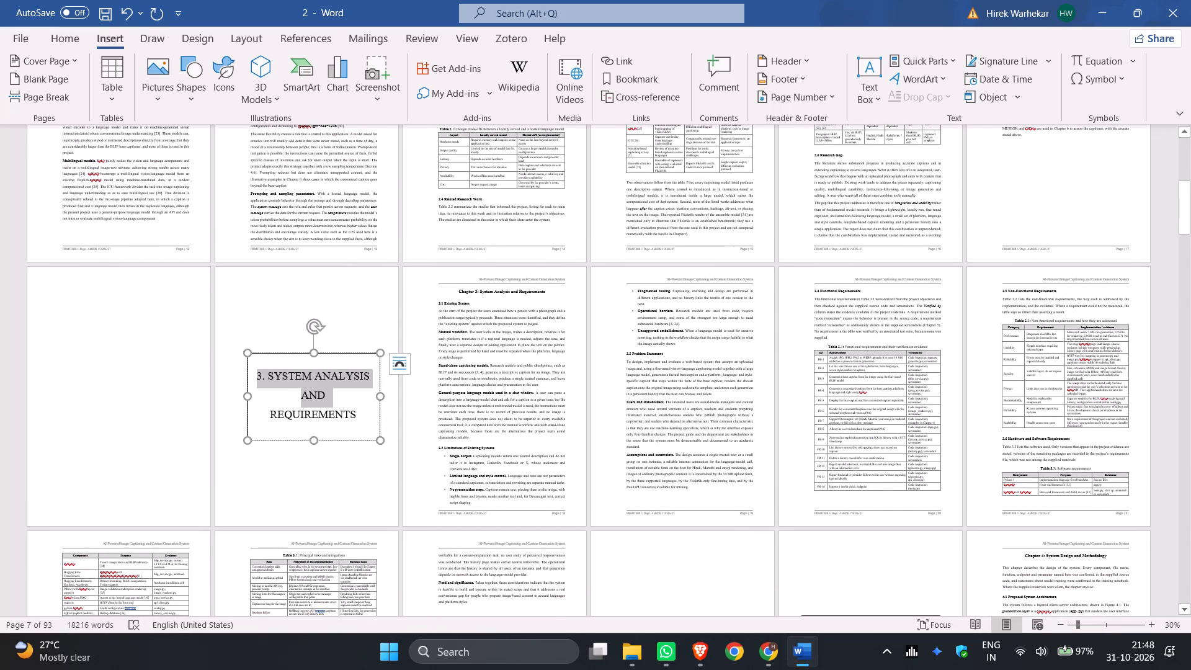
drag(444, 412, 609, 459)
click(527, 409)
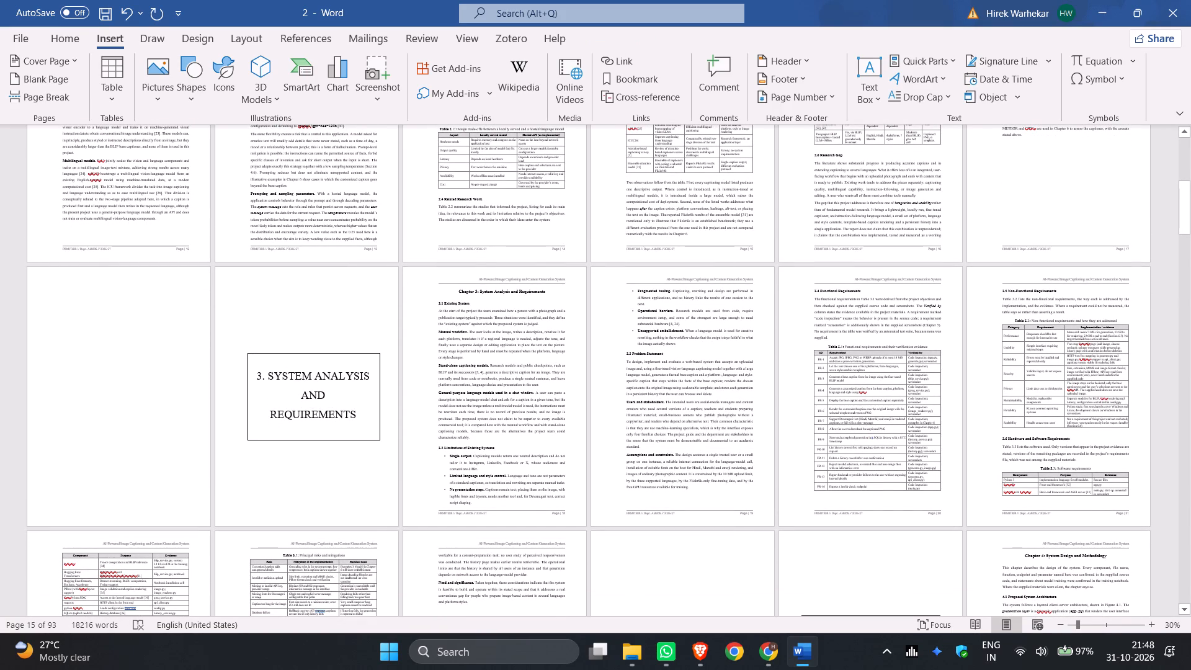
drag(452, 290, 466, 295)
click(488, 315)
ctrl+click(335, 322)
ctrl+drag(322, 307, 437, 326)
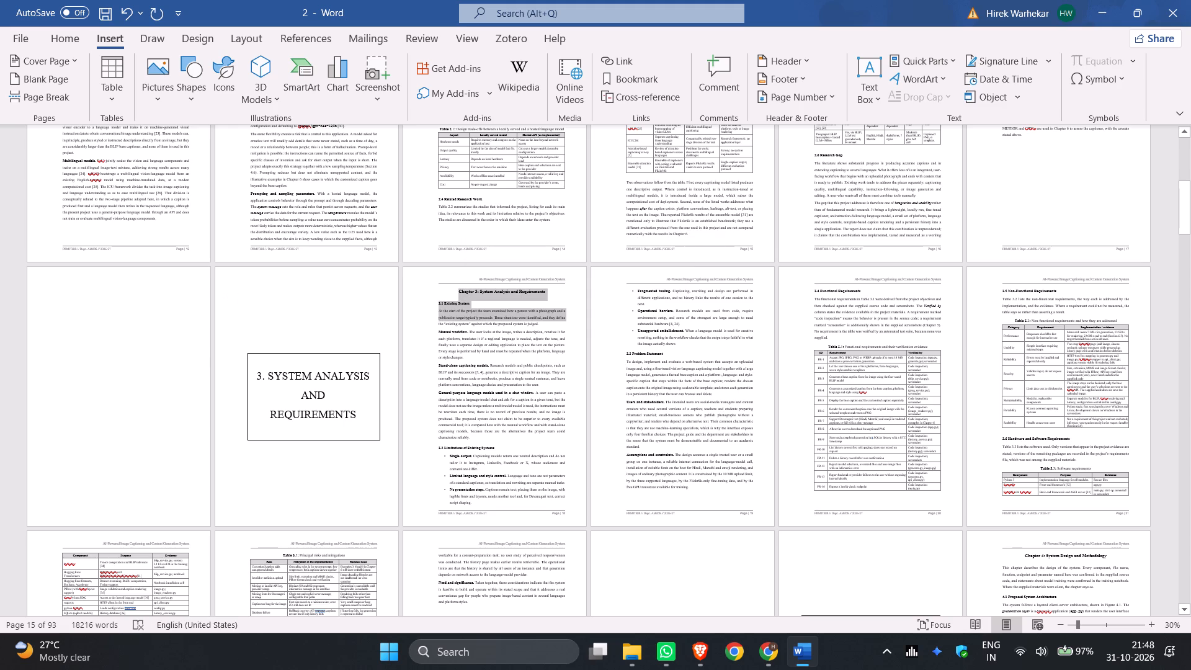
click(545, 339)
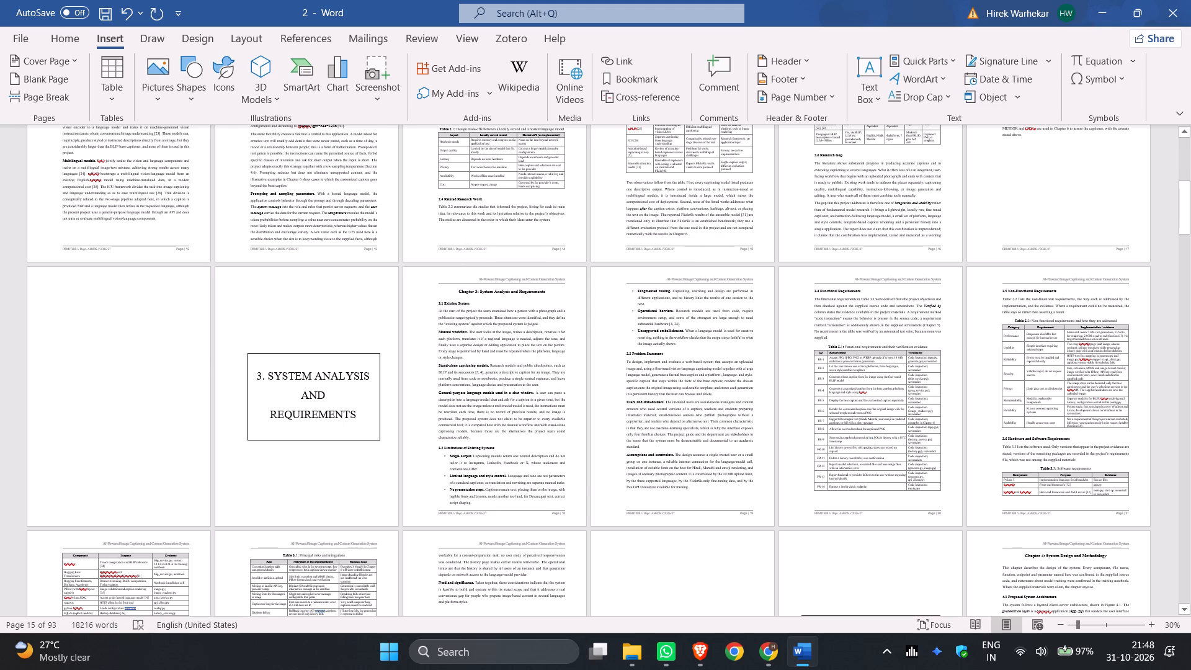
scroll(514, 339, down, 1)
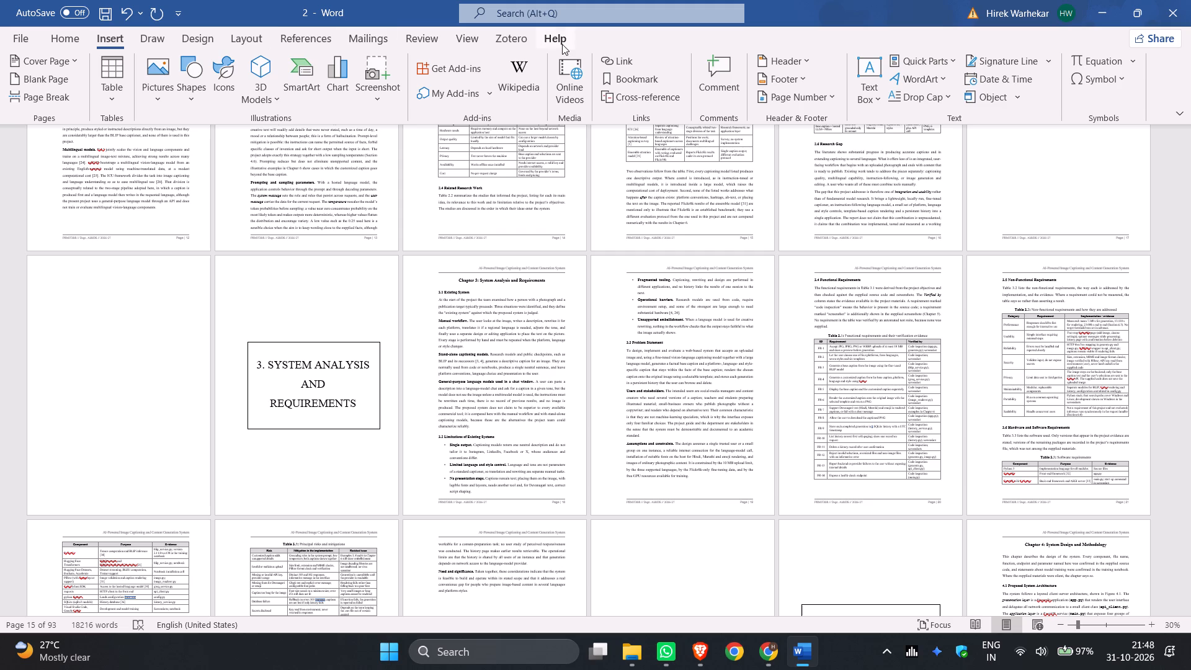
Delete everything from the Chapter 3 heading, System Analysis and Requirements, through the Resumes page ending the document.
drag(458, 282, 626, 645)
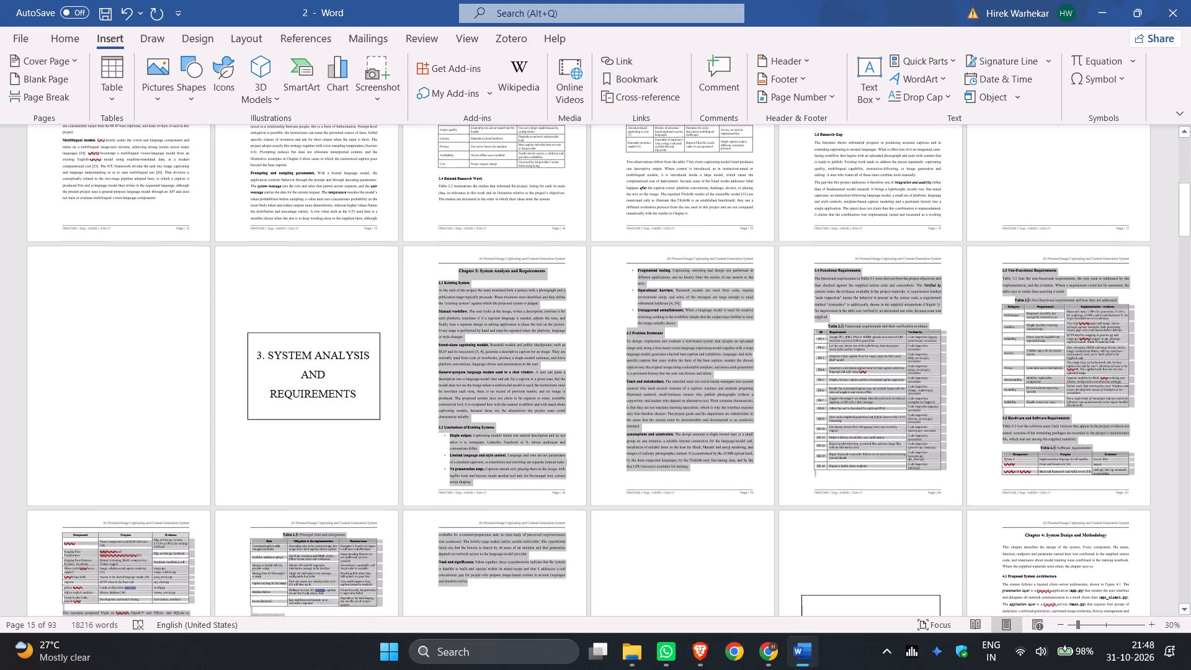
drag(626, 645, 669, 650)
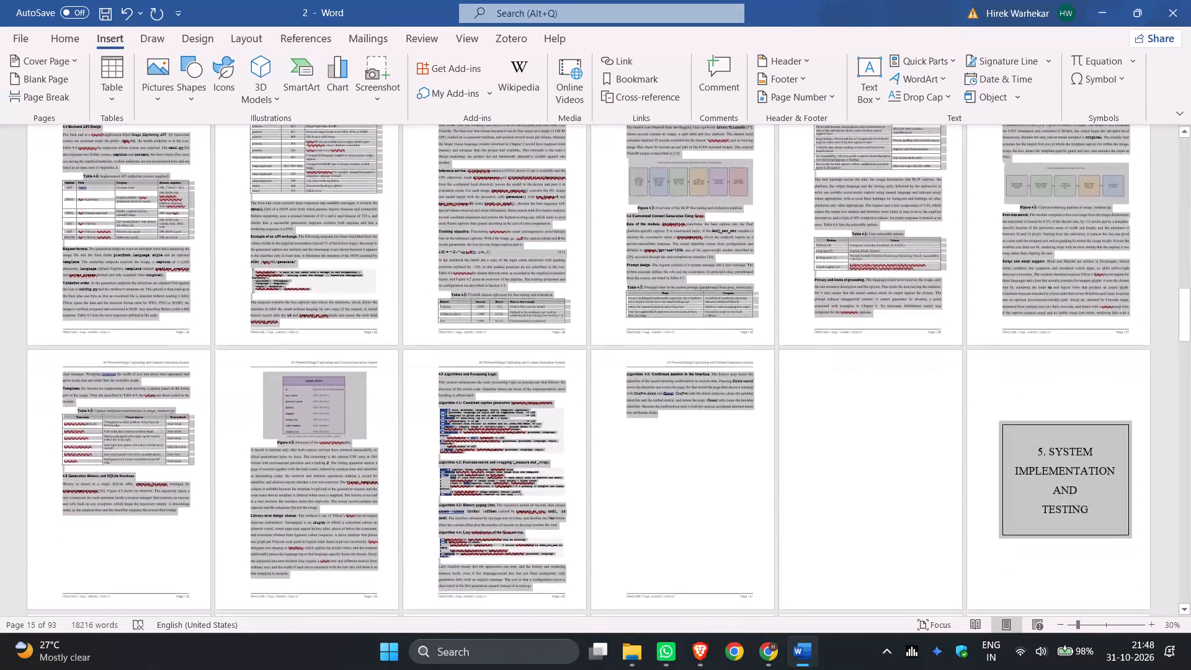
drag(669, 650, 680, 667)
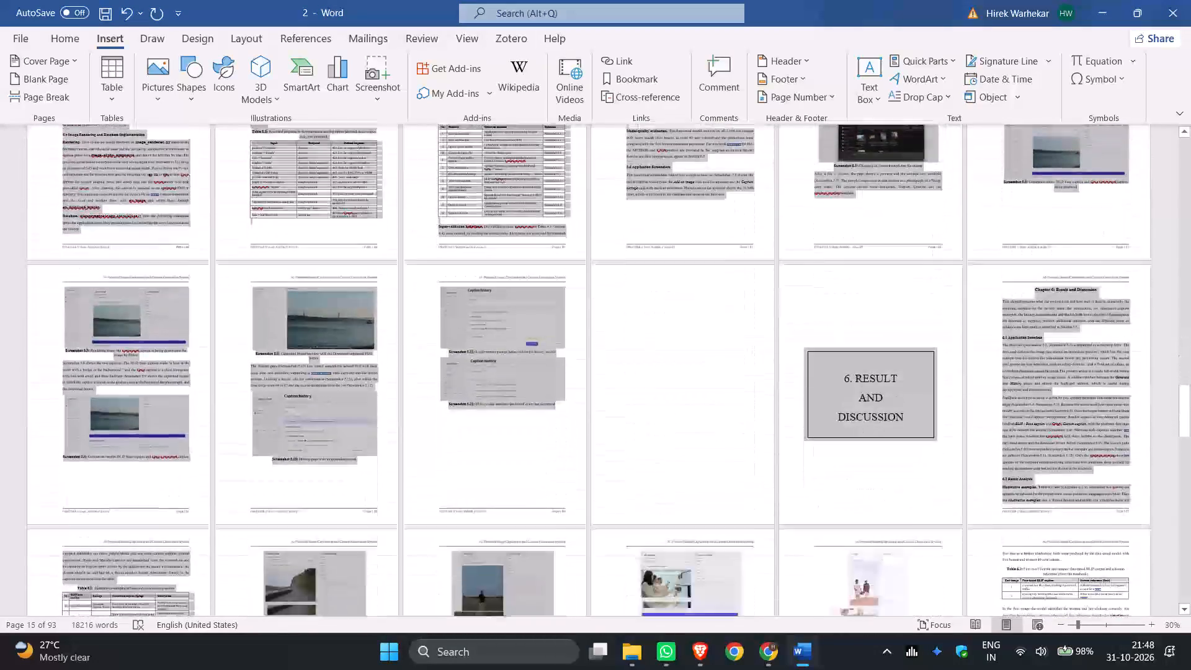
drag(680, 667, 681, 669)
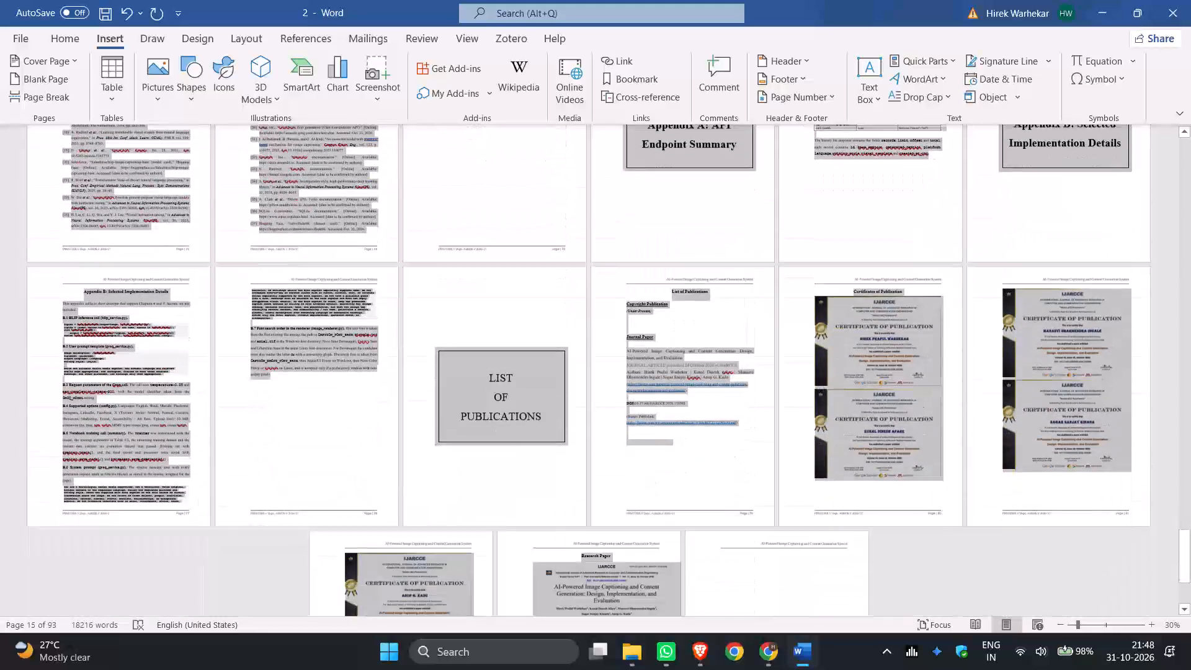
drag(681, 669, 849, 636)
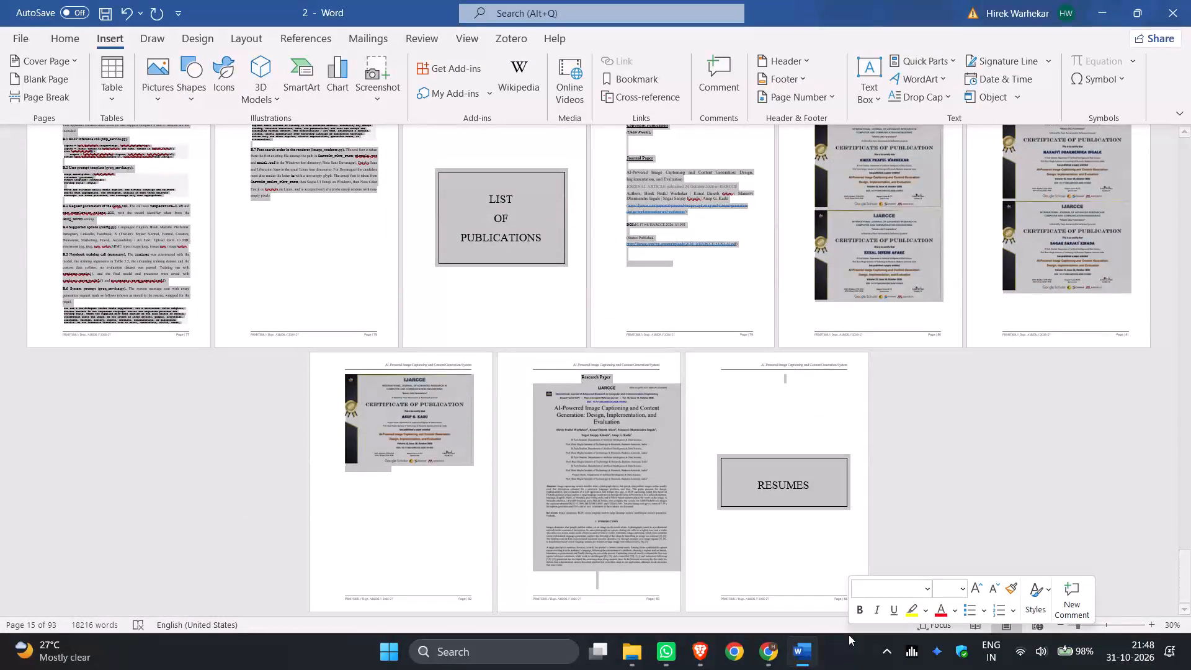
key(BackSpace)
Clear the text "3. SYSTEM ANALYSIS AND REQUIREMENTS" from the divider box after Chapter 2.
scroll(983, 568, up, 3)
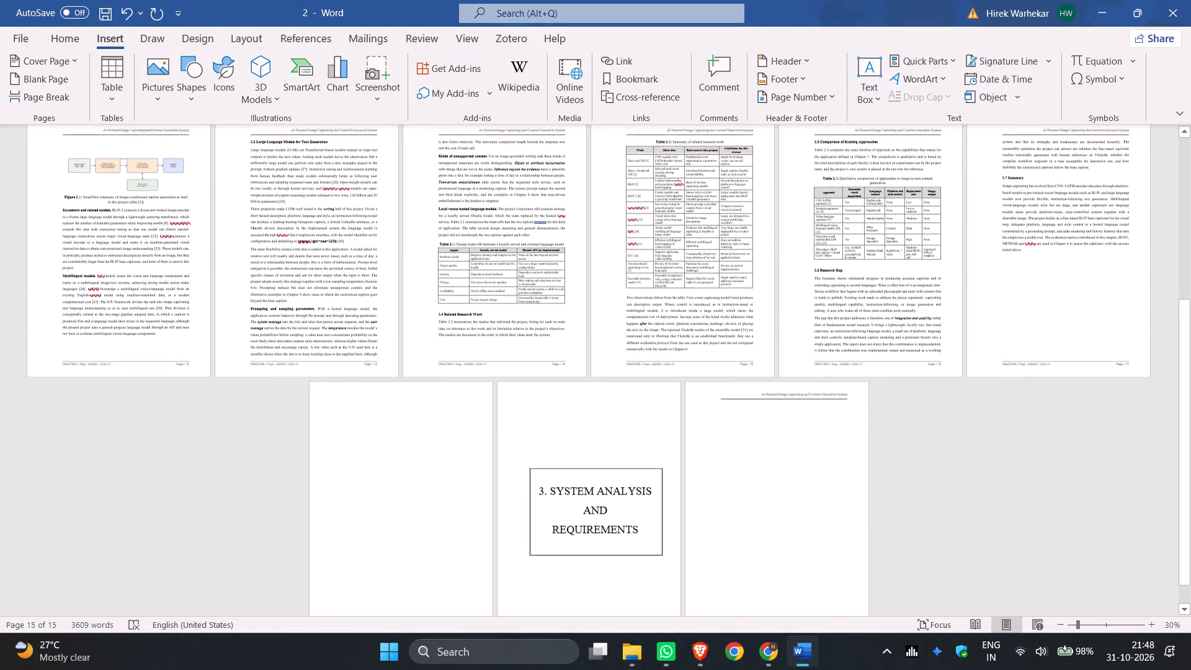
scroll(983, 568, up, 6)
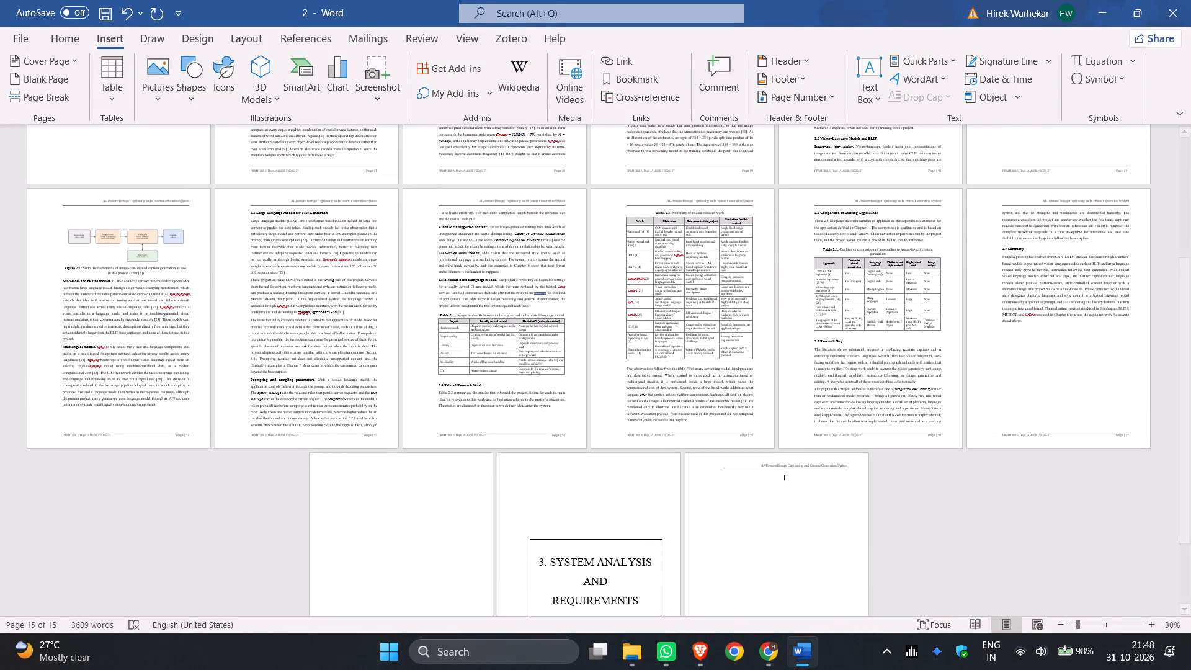
click(438, 508)
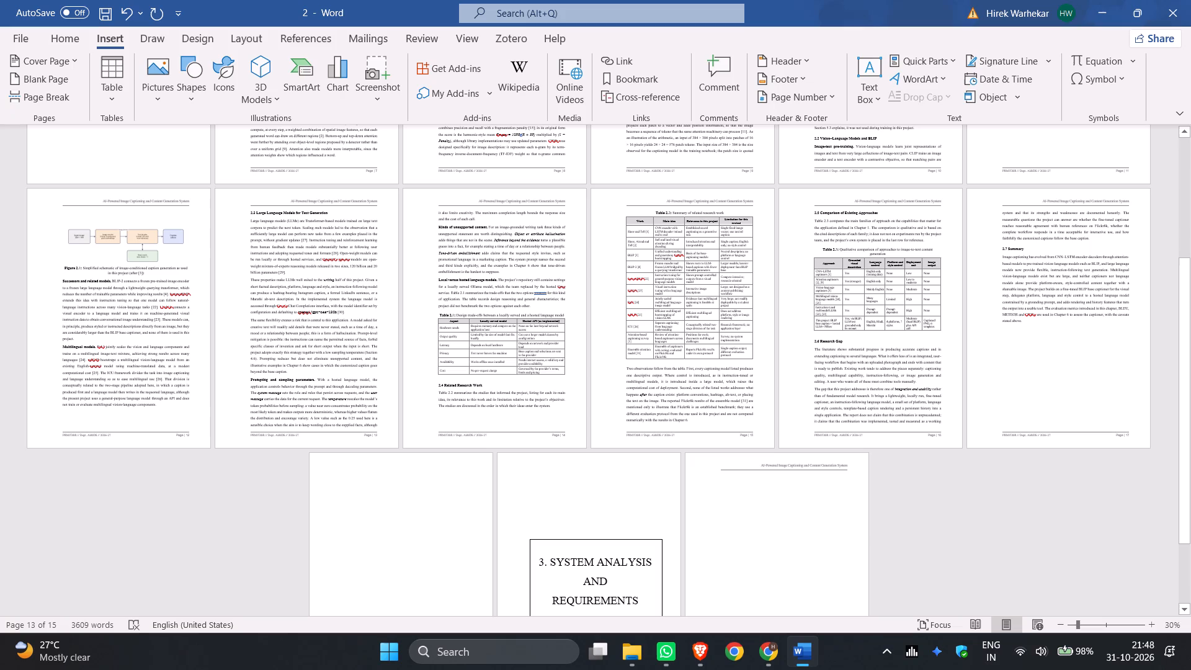
drag(537, 558, 664, 617)
key(BackSpace)
key(BackSpace)
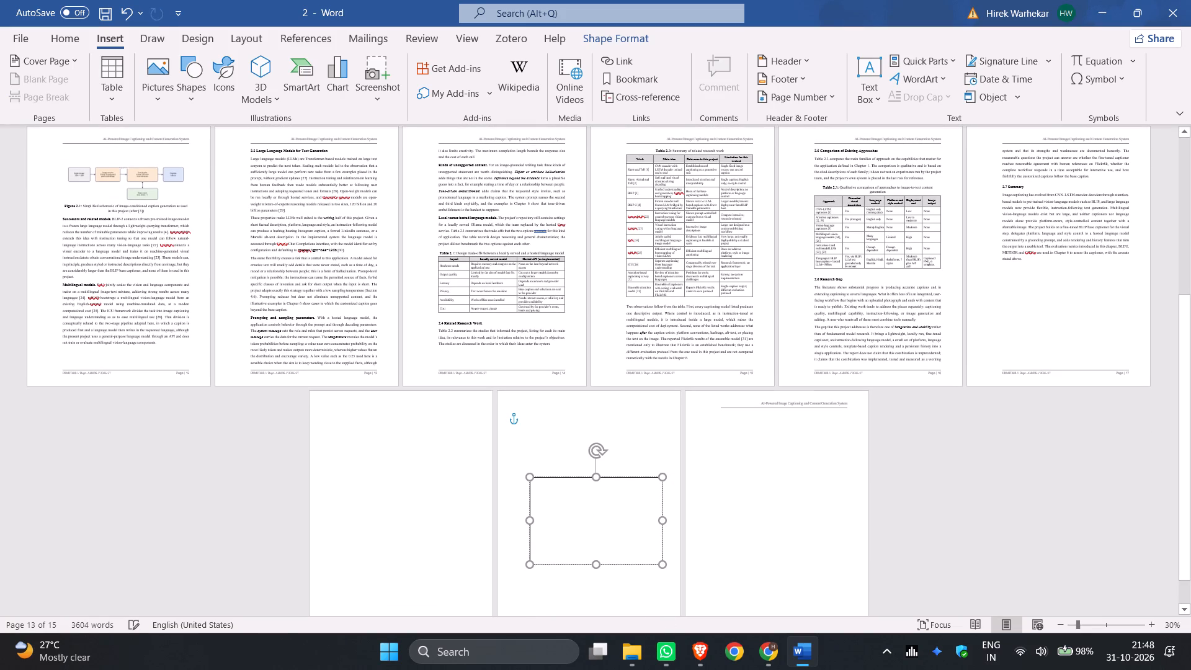
key(BackSpace)
key(BackSpace)
key(BackSpace)
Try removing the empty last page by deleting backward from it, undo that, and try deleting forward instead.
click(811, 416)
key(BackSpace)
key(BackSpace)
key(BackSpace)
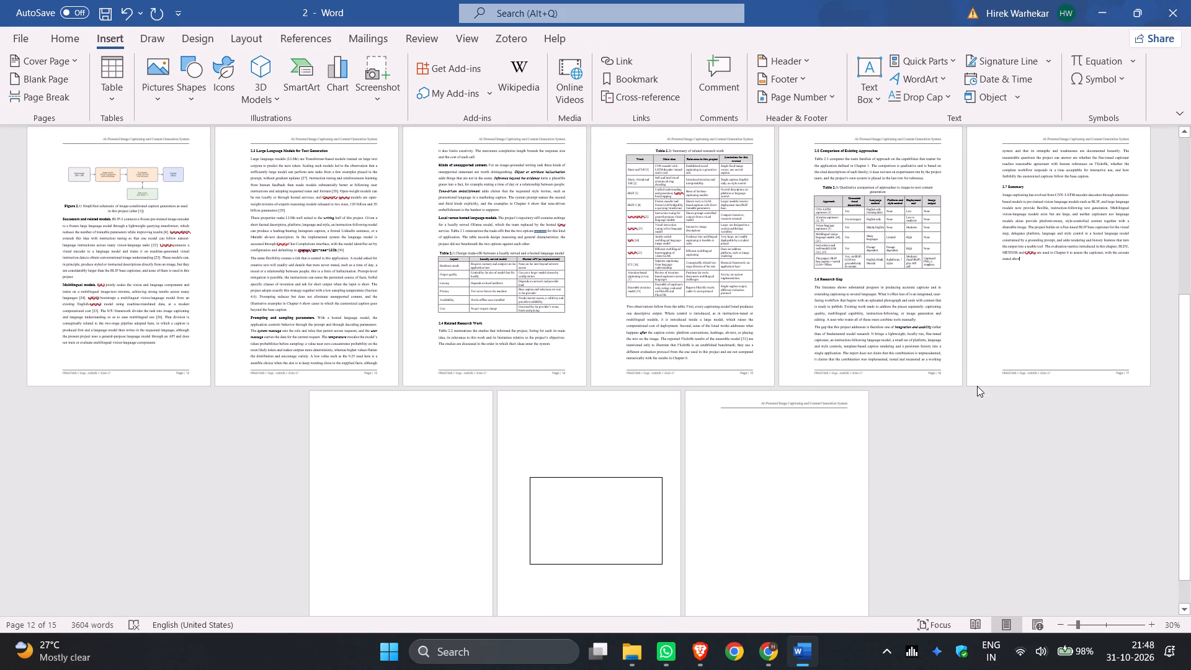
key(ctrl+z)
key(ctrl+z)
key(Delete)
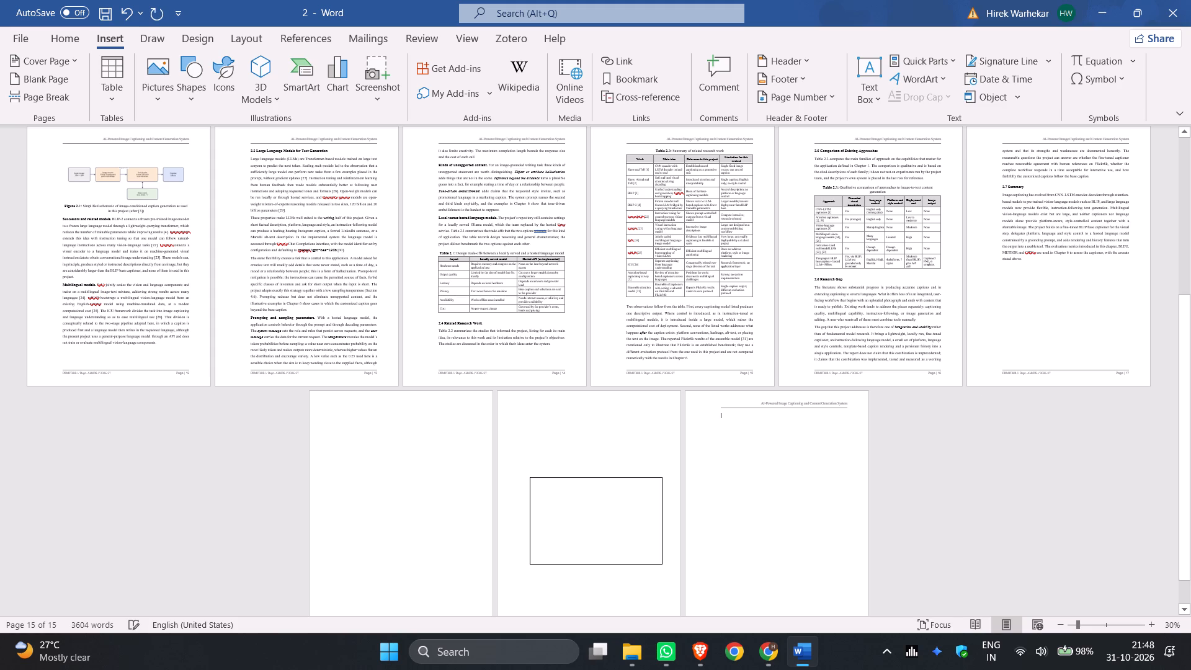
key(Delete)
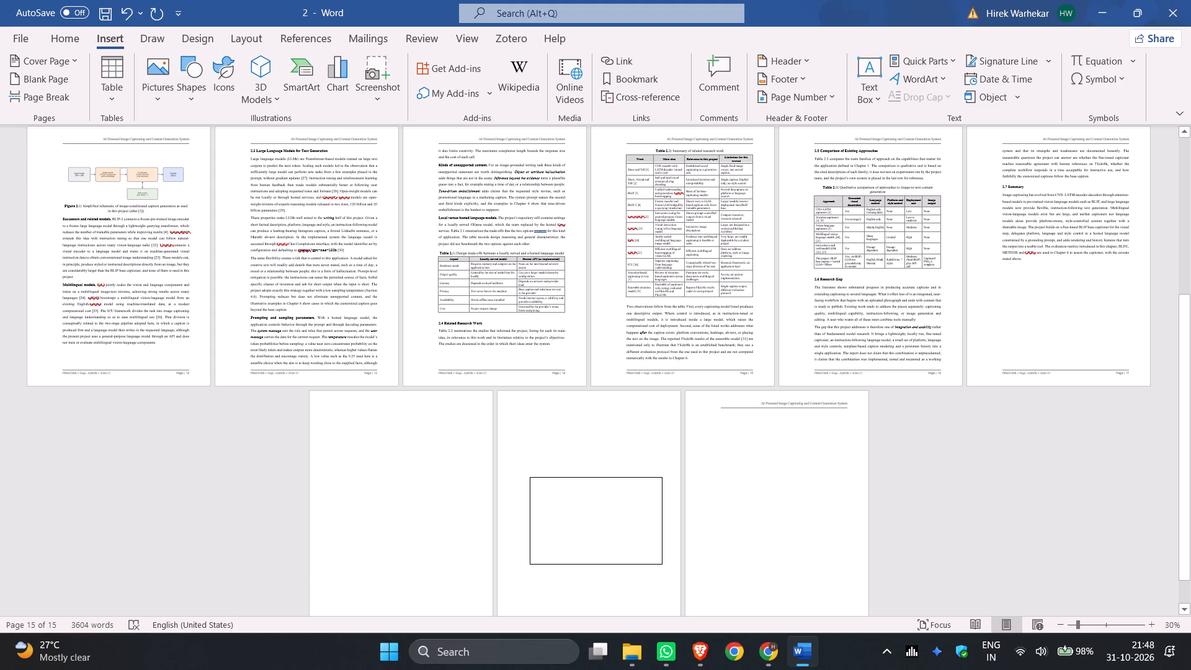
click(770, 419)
Insert a page break after the Chapter 2 Summary paragraph and delete forward through the blank pages that follow it.
click(1033, 258)
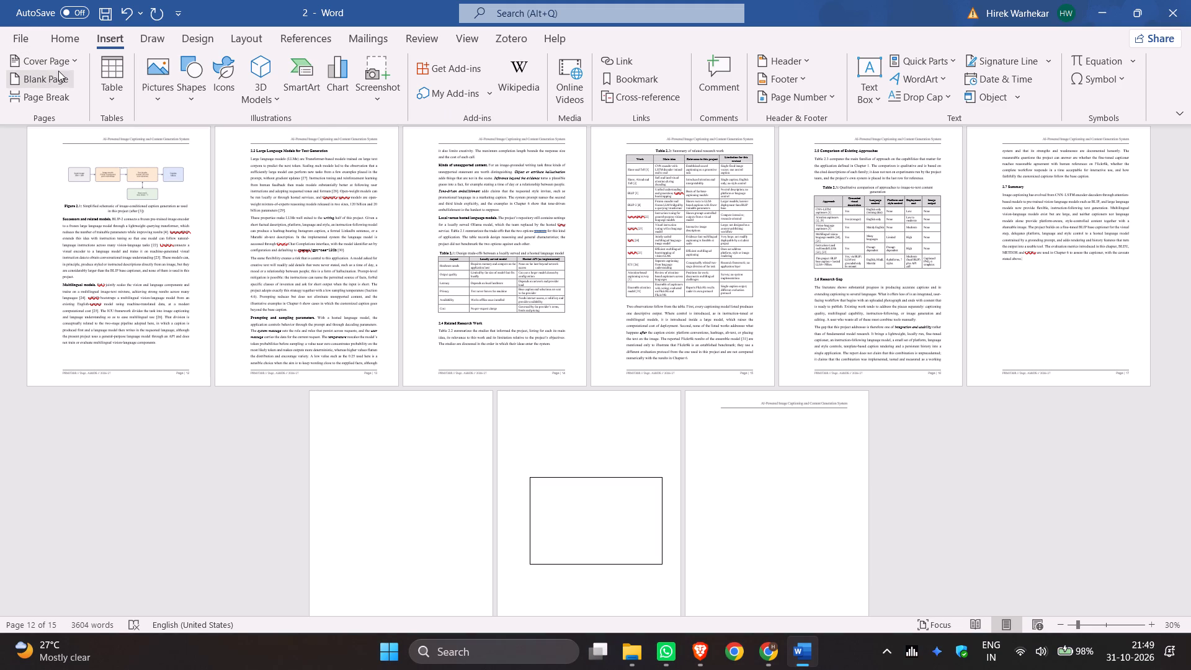
click(60, 93)
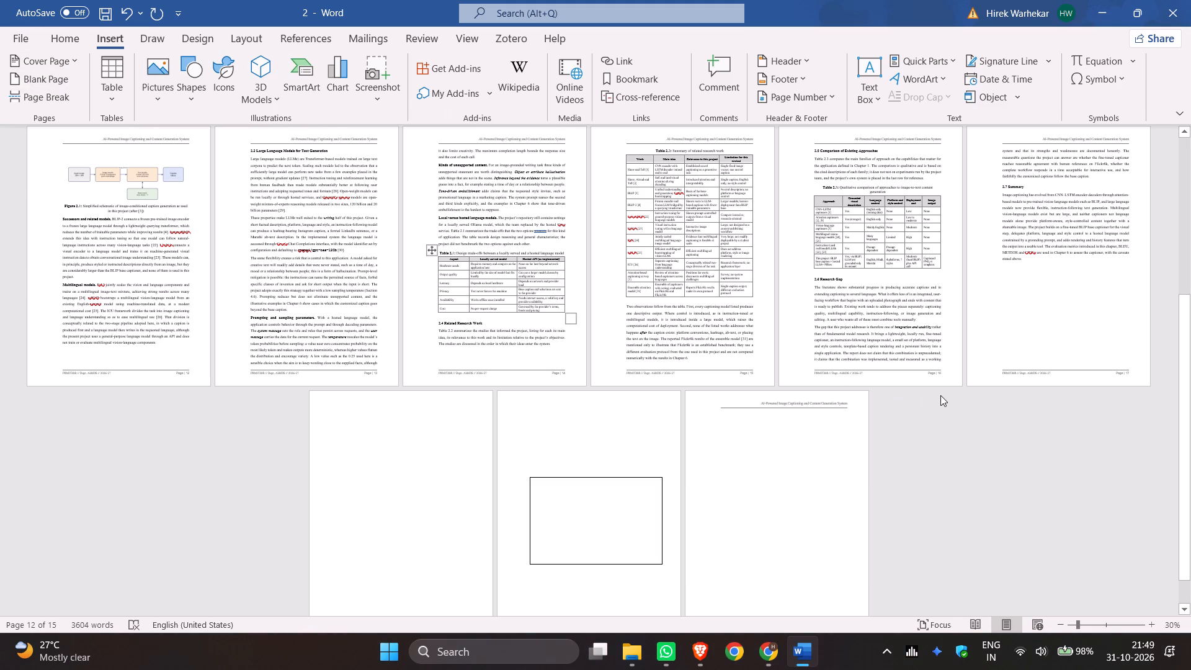
key(Delete)
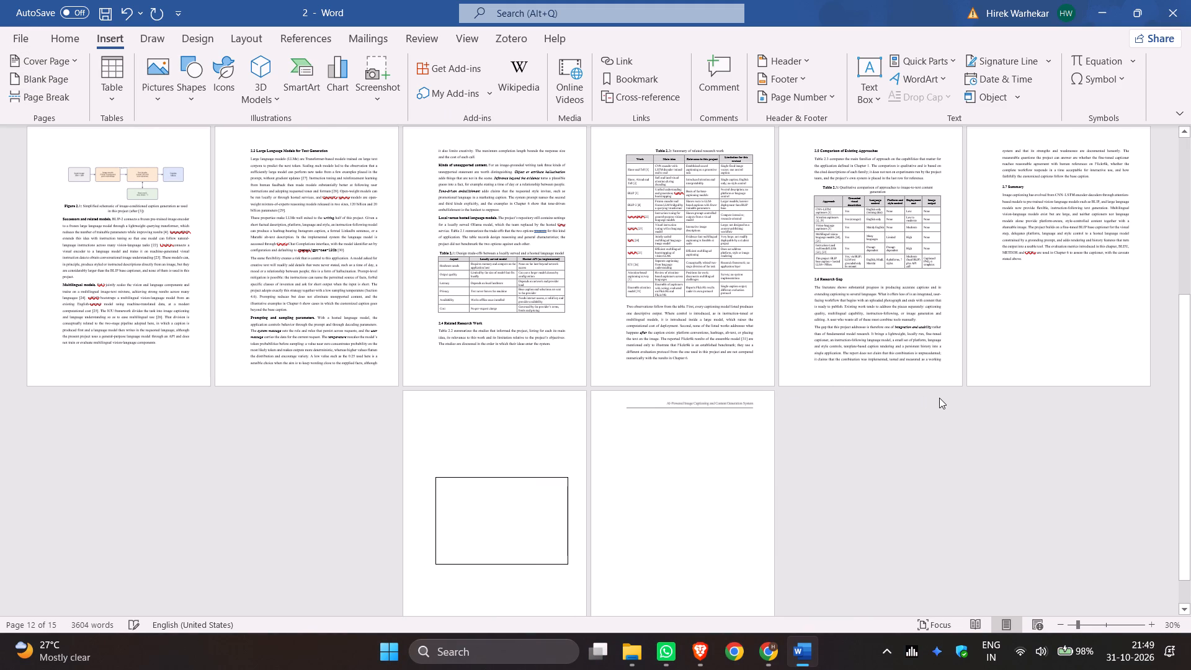
key(Delete)
key(Delete)
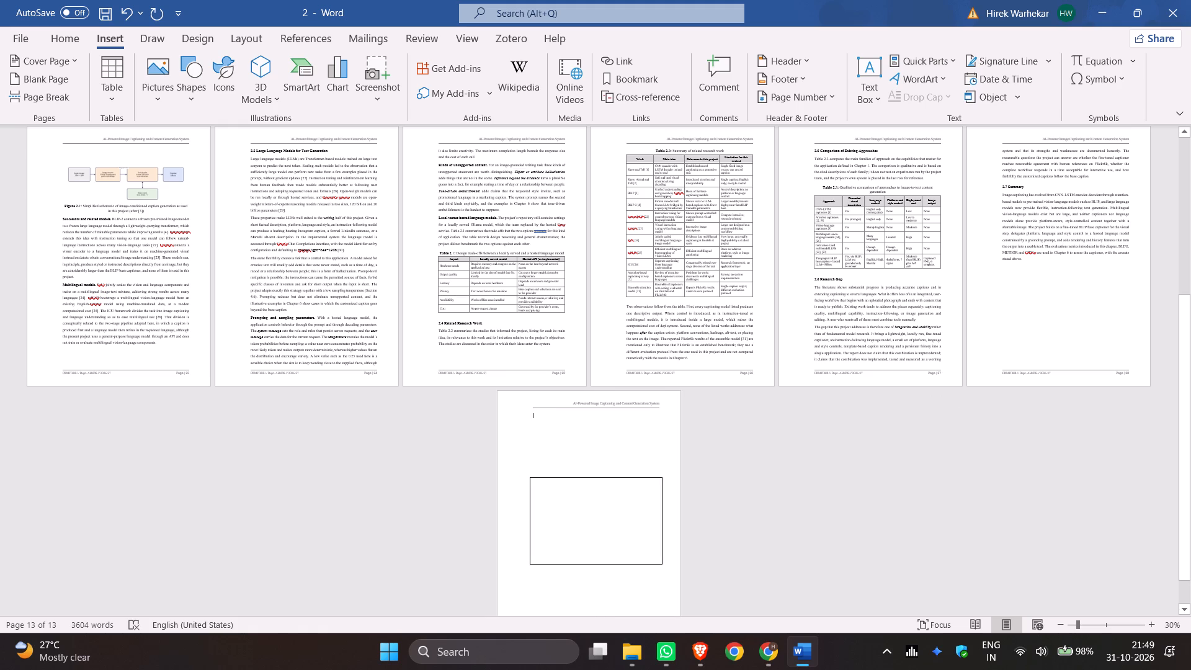
key(Delete)
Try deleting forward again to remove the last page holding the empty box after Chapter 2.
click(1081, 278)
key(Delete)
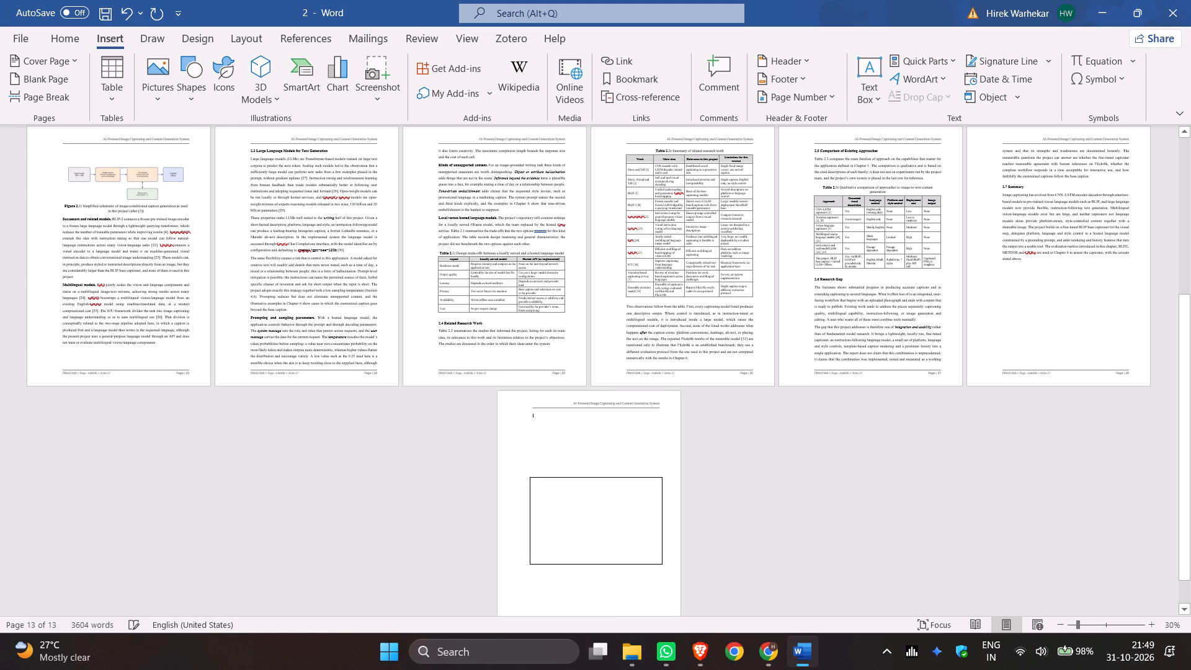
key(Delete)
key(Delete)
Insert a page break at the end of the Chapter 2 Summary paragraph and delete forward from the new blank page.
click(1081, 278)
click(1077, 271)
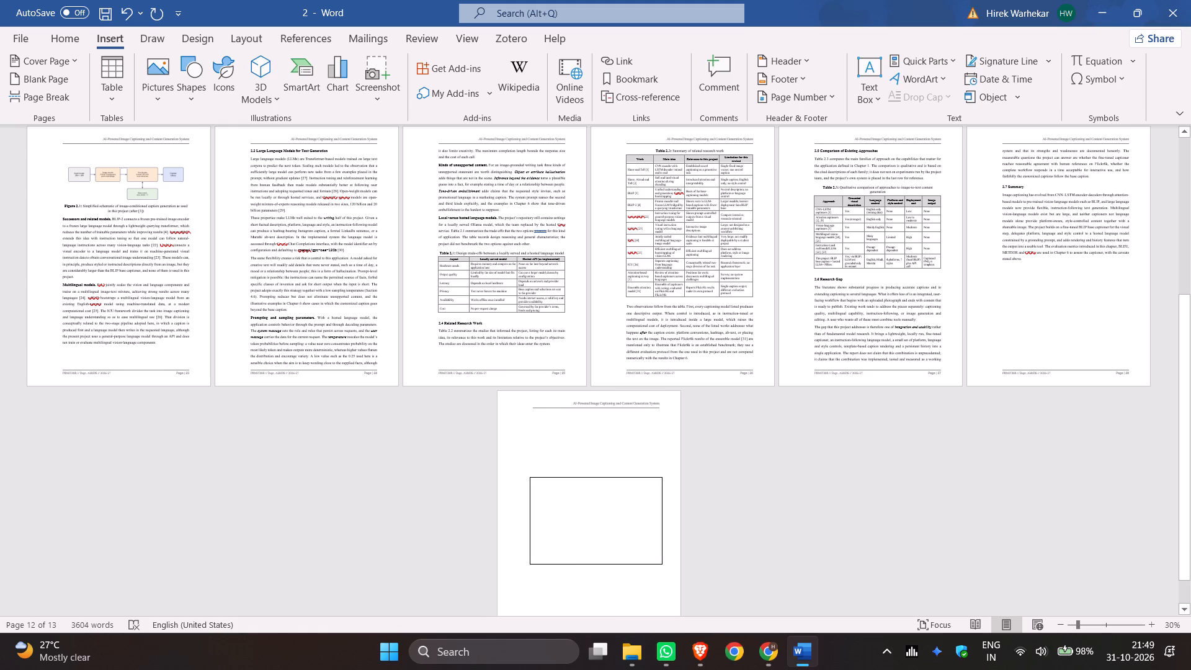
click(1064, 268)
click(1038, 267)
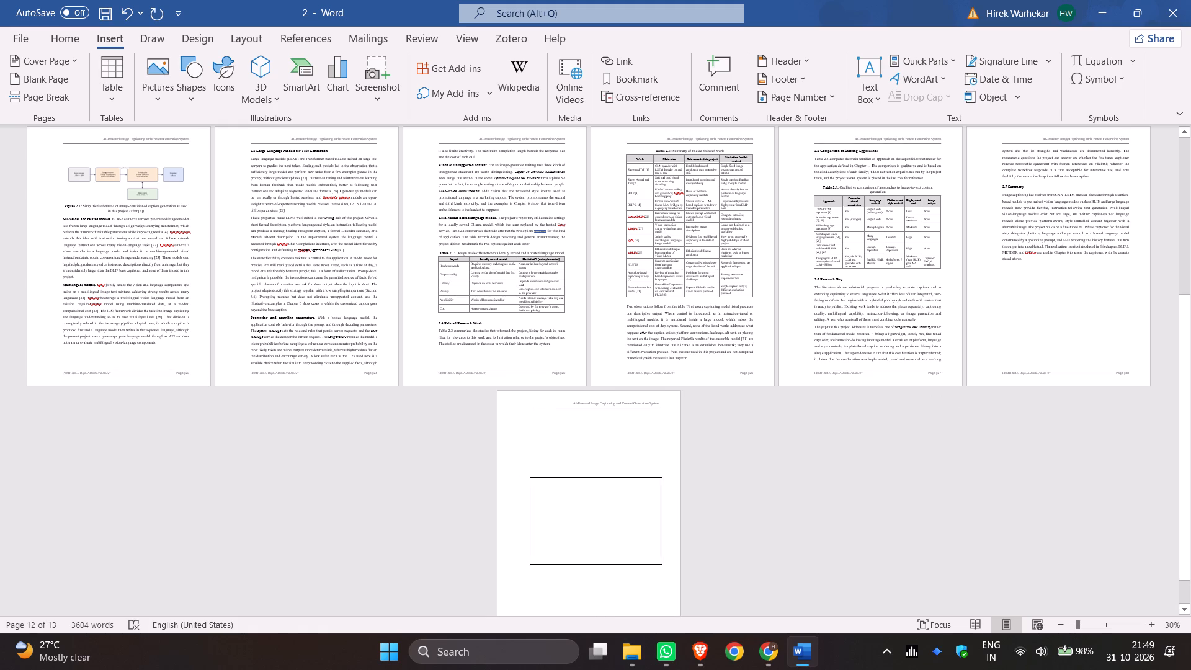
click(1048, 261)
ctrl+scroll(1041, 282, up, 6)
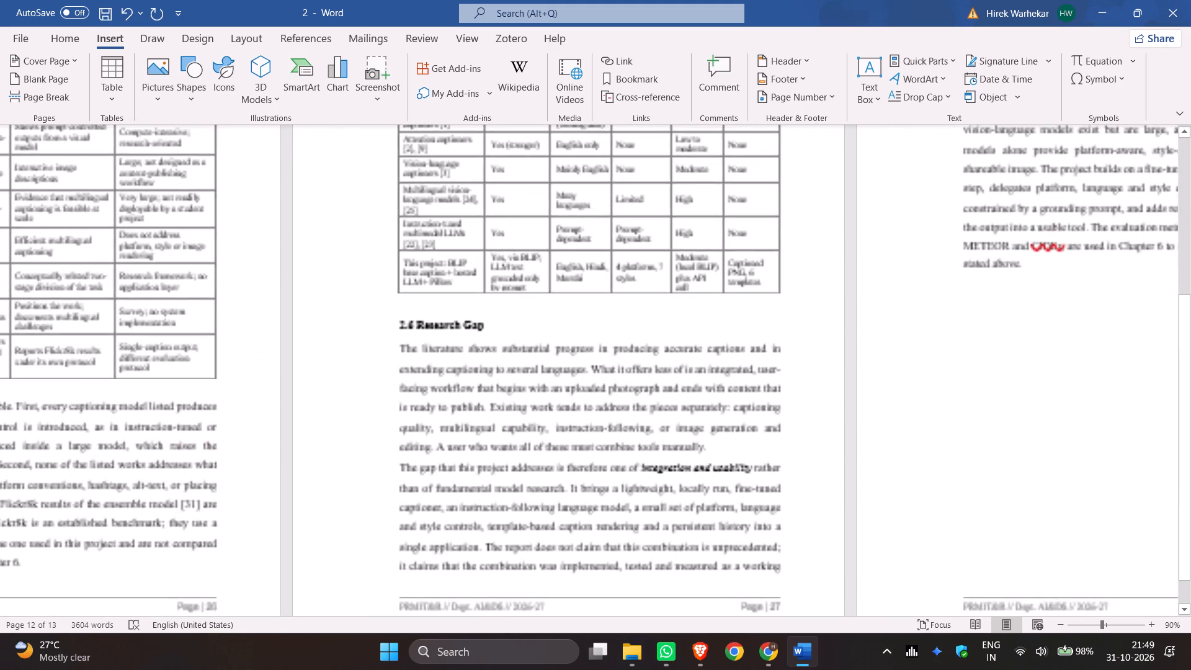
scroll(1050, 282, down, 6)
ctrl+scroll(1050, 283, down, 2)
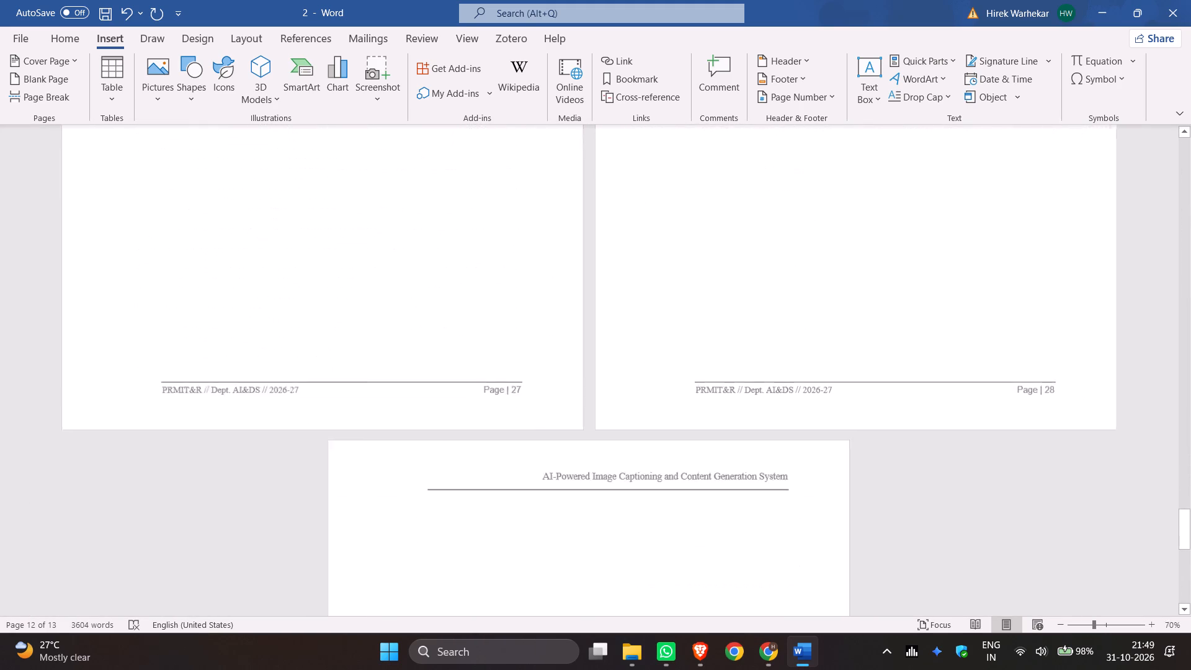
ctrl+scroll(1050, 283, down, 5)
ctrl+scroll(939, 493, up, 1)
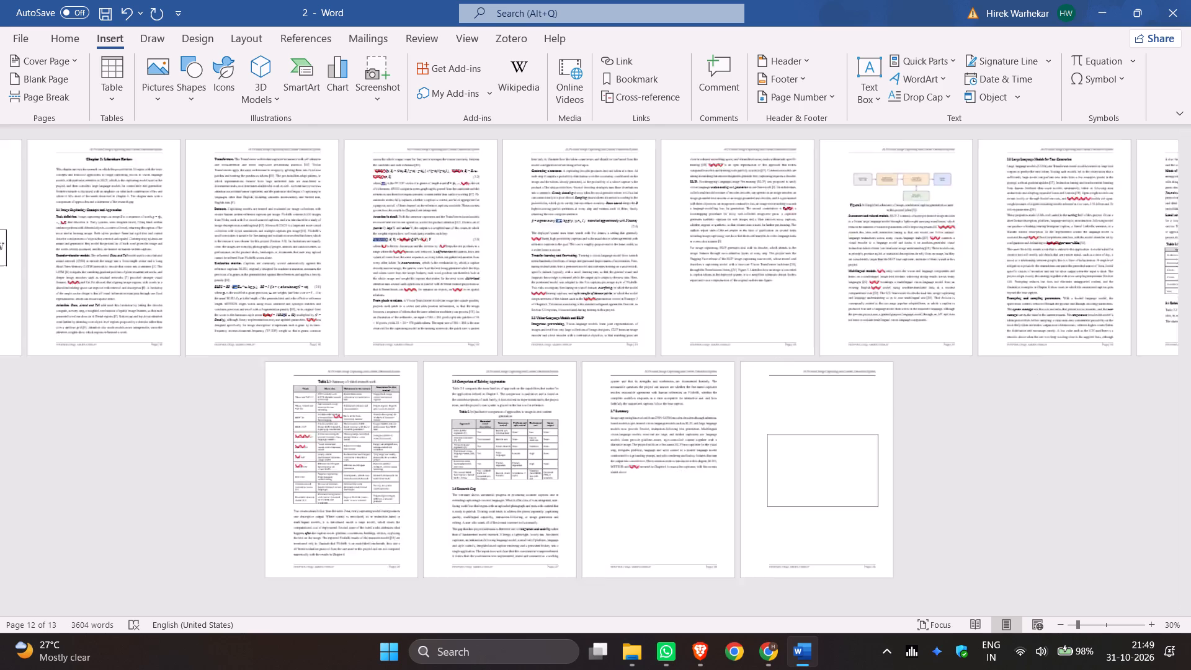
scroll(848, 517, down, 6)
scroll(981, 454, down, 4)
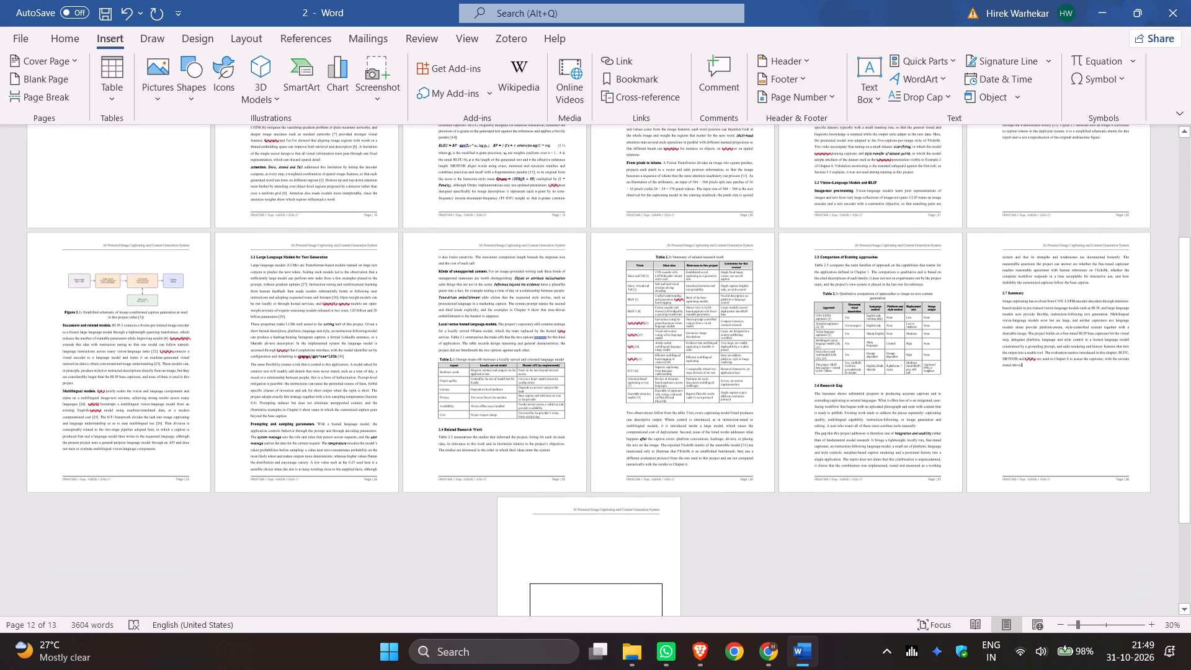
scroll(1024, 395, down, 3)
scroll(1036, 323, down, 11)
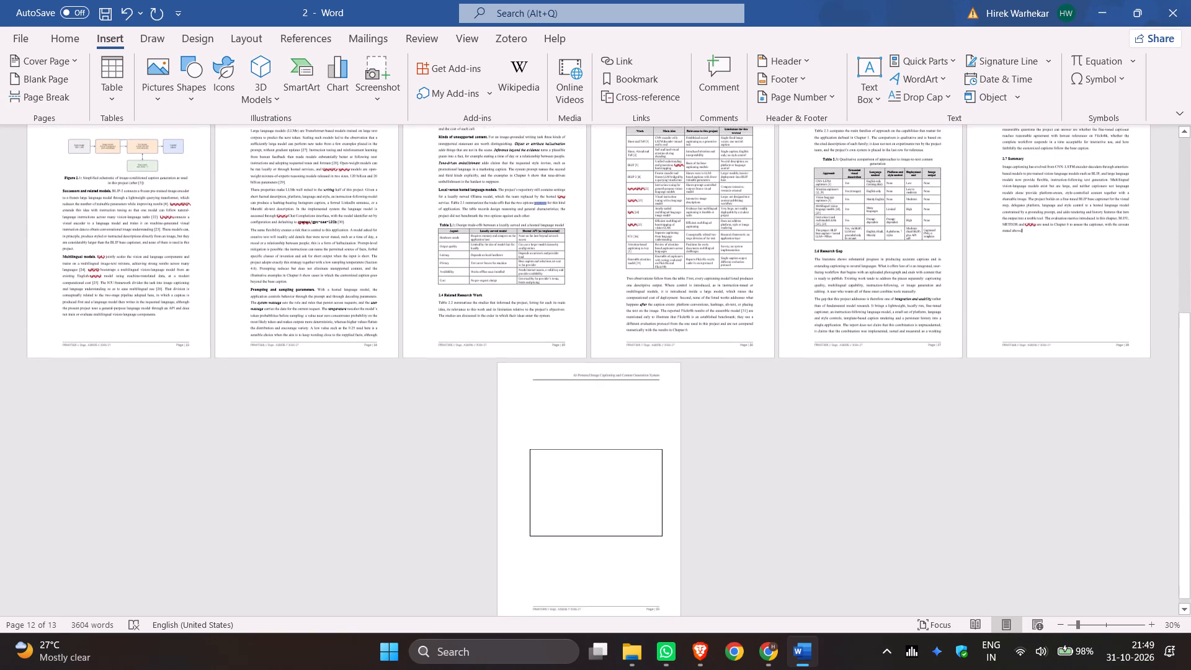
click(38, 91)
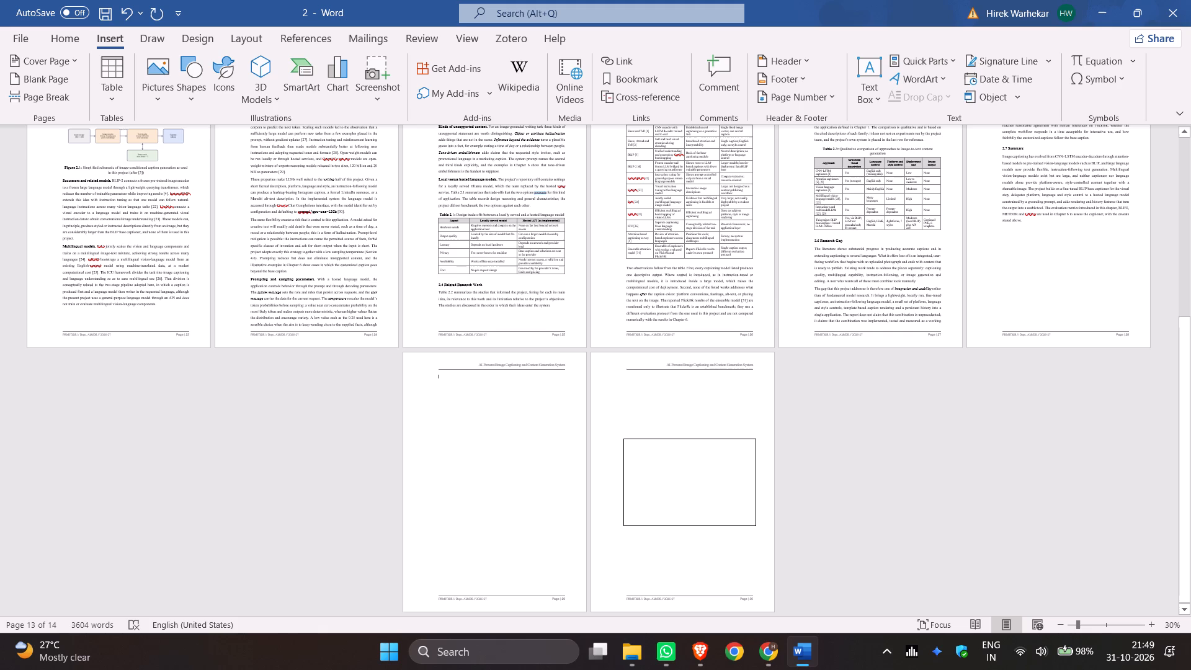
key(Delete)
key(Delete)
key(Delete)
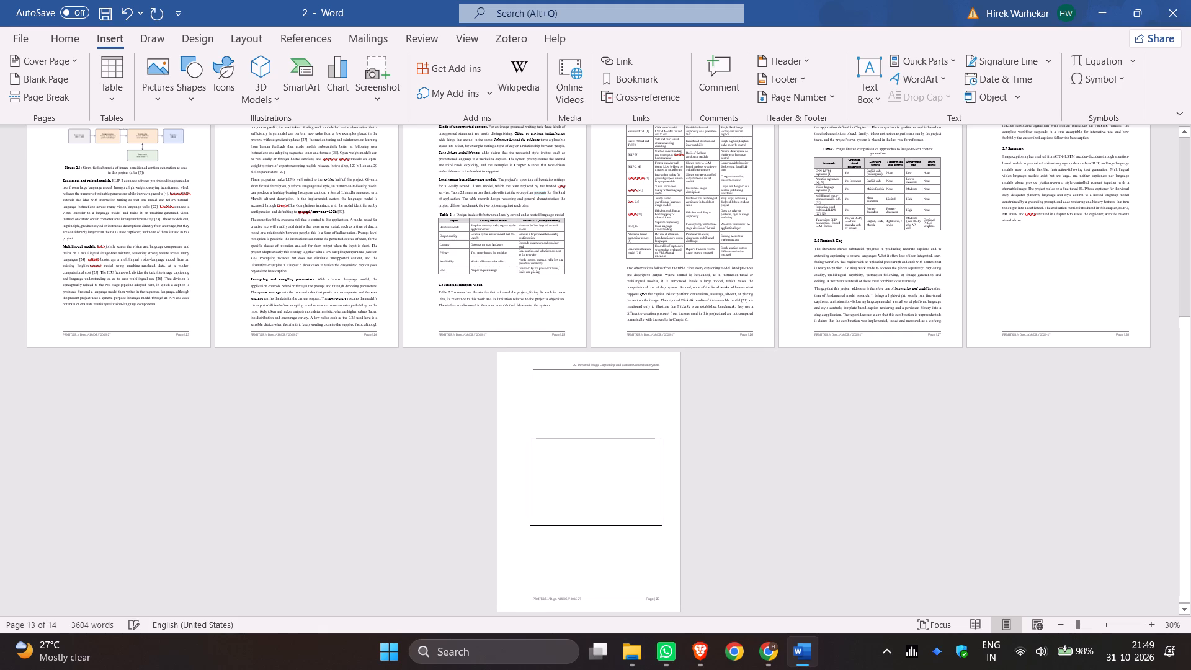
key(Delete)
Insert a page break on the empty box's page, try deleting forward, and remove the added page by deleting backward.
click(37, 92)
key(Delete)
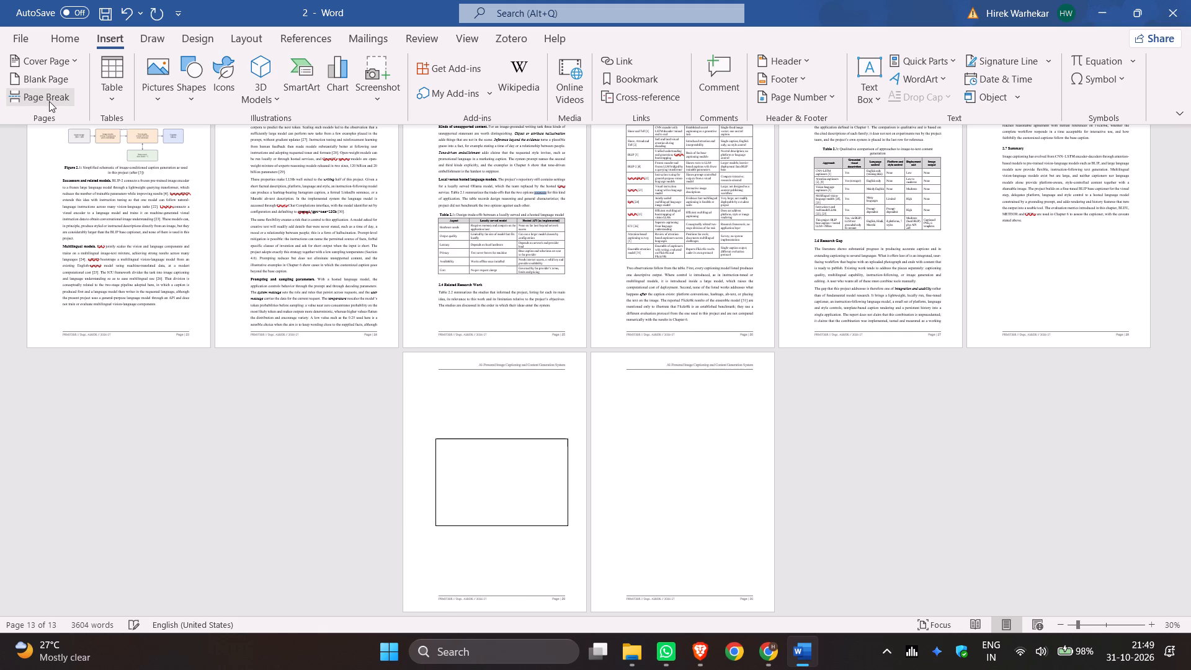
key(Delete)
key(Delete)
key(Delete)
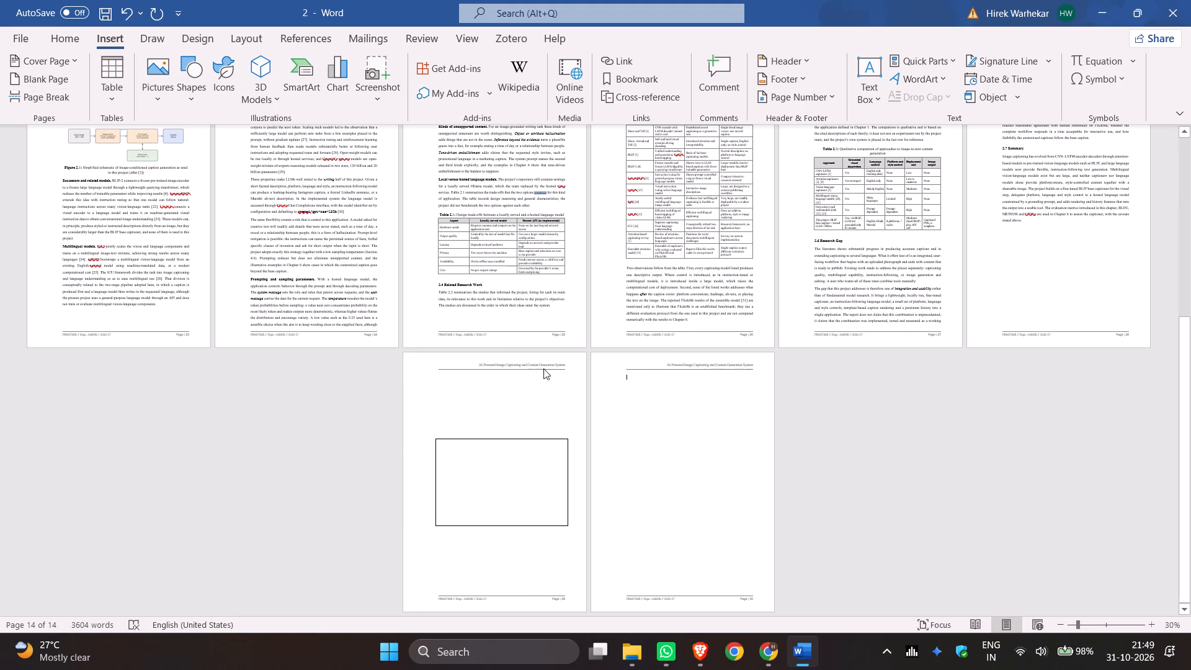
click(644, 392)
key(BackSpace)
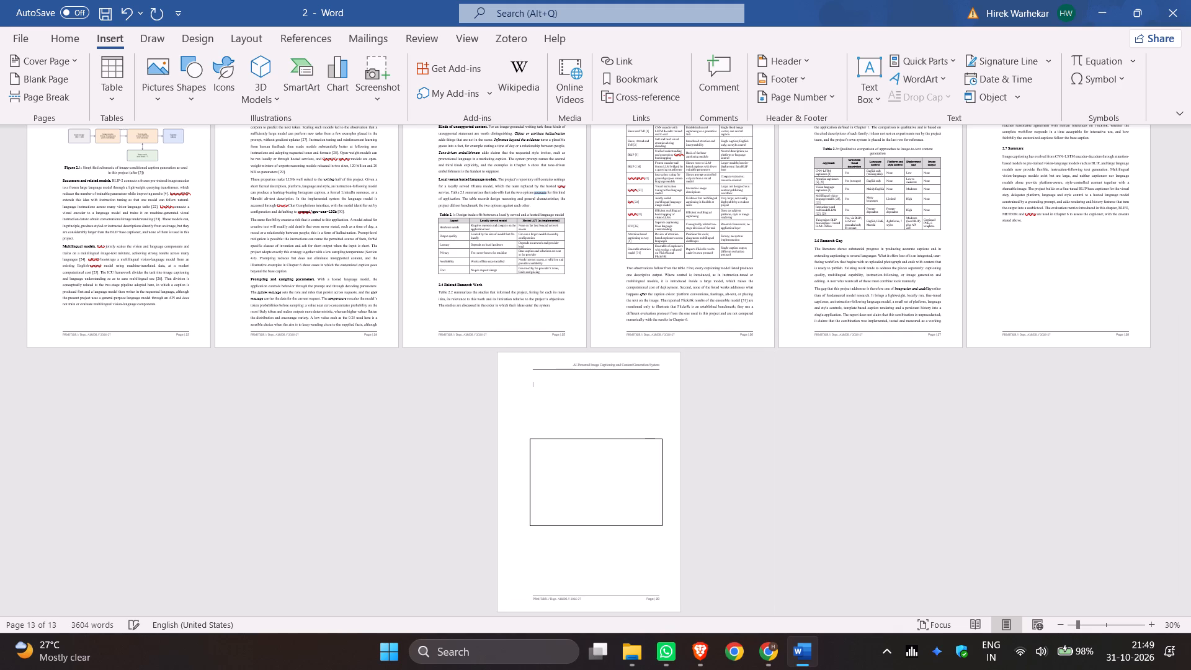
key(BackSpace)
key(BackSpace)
Show the formatting marks and delete the page break after the Chapter 2 Summary paragraph to remove the extra last page.
click(68, 45)
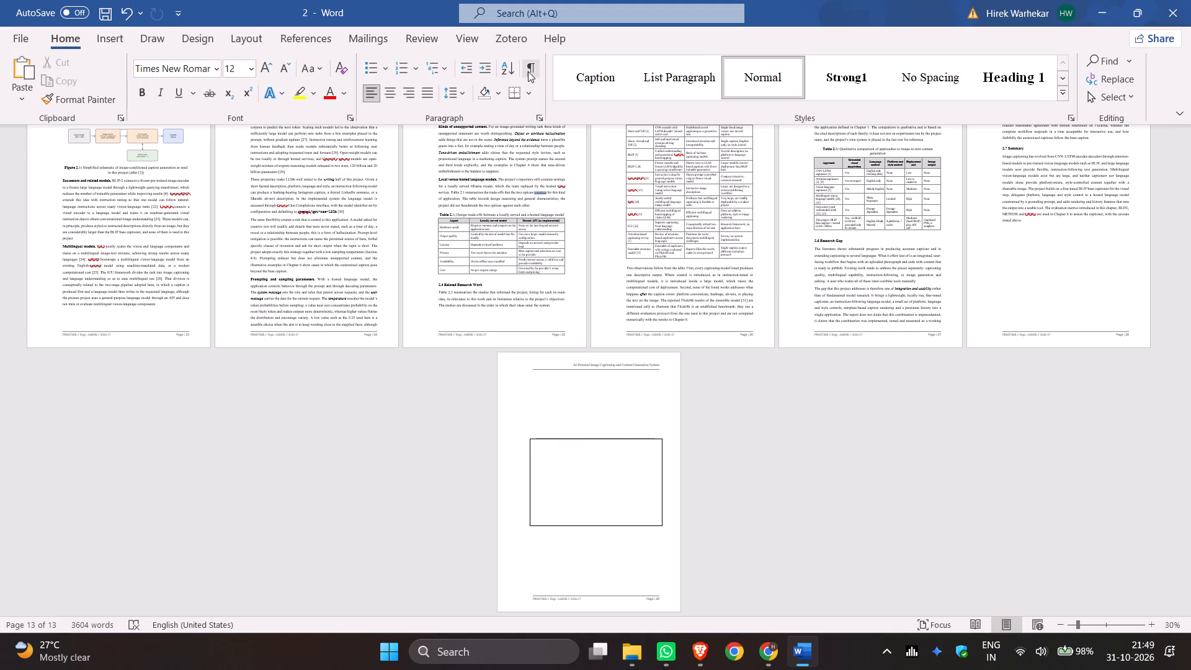
click(528, 71)
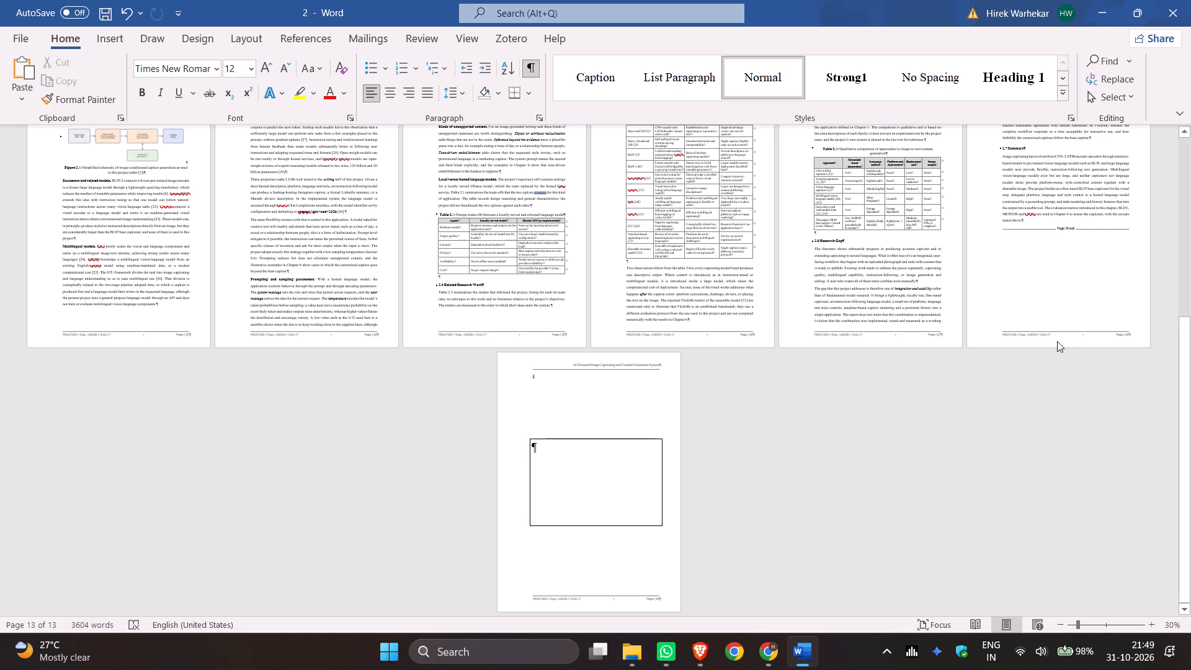
click(1033, 226)
click(1035, 222)
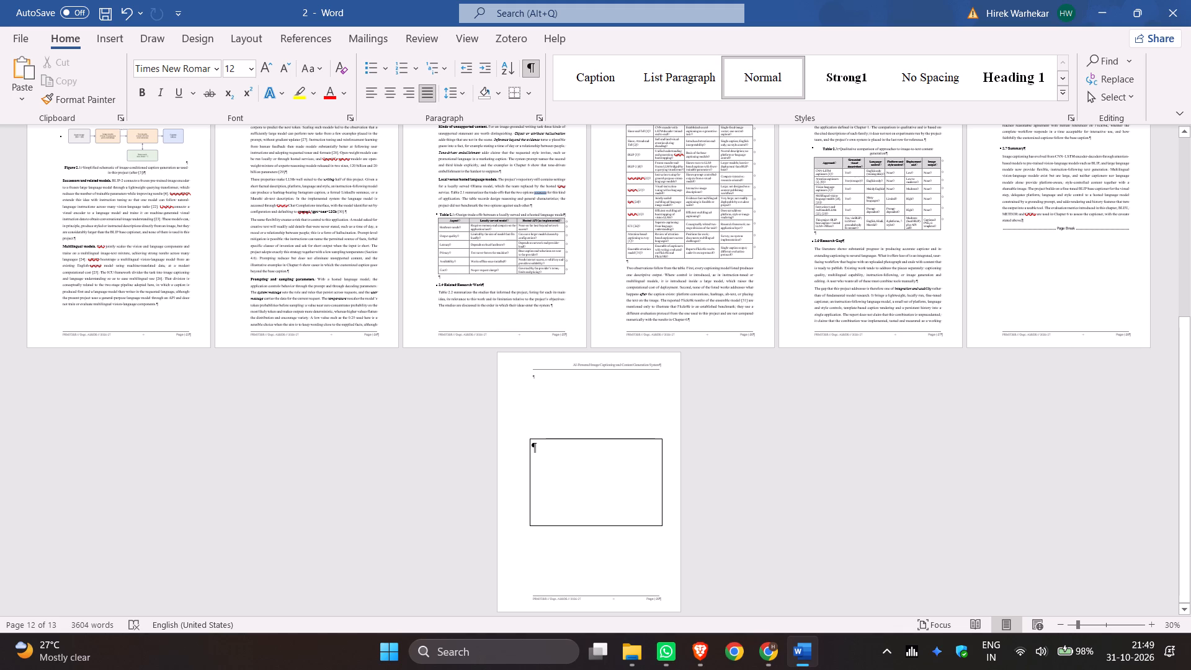
click(1031, 233)
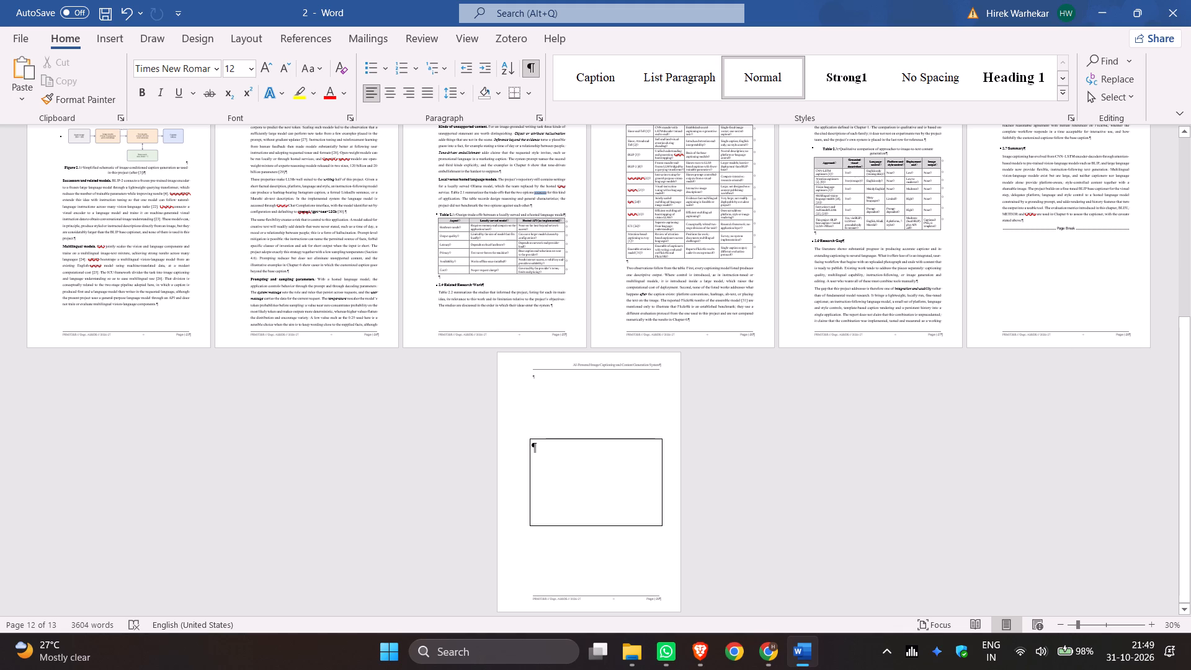
key(BackSpace)
click(589, 375)
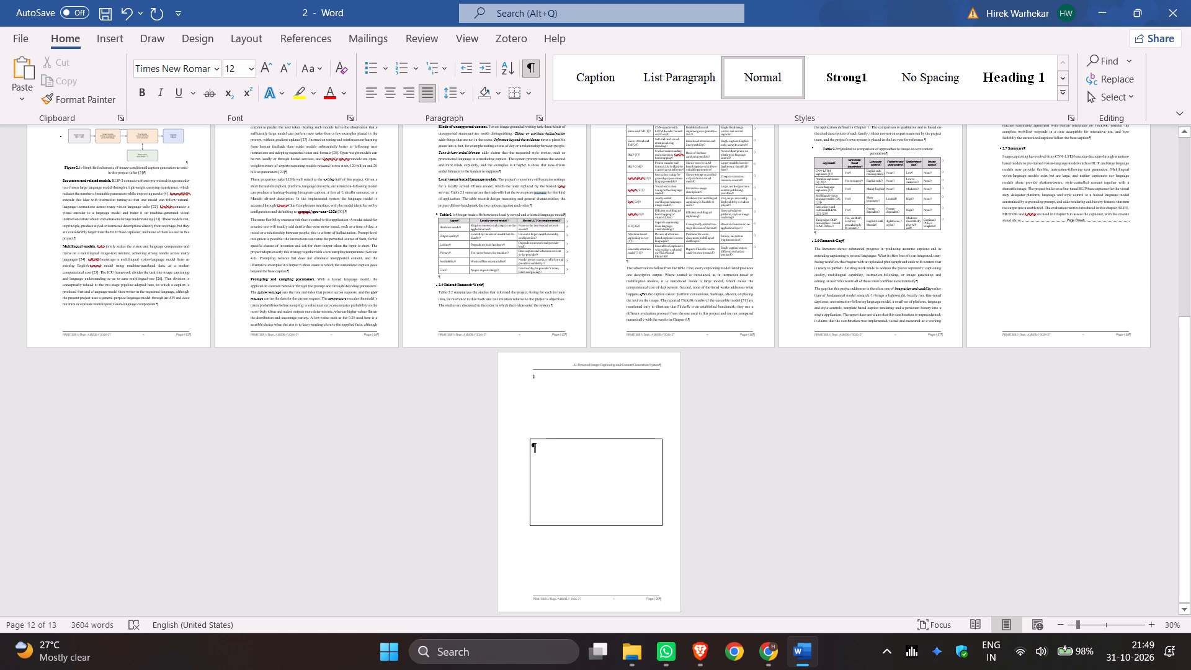
key(BackSpace)
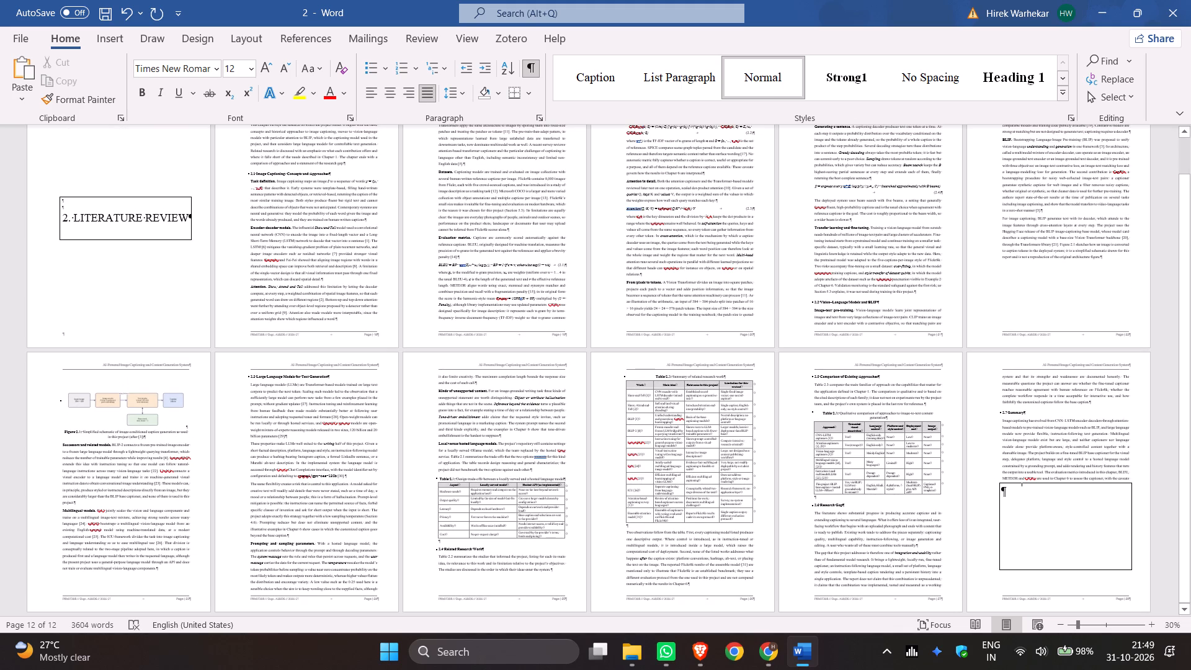
key(BackSpace)
key(BackSpace)
Select the empty divider box below the Chapter 2 Summary paragraph and delete it.
click(1022, 494)
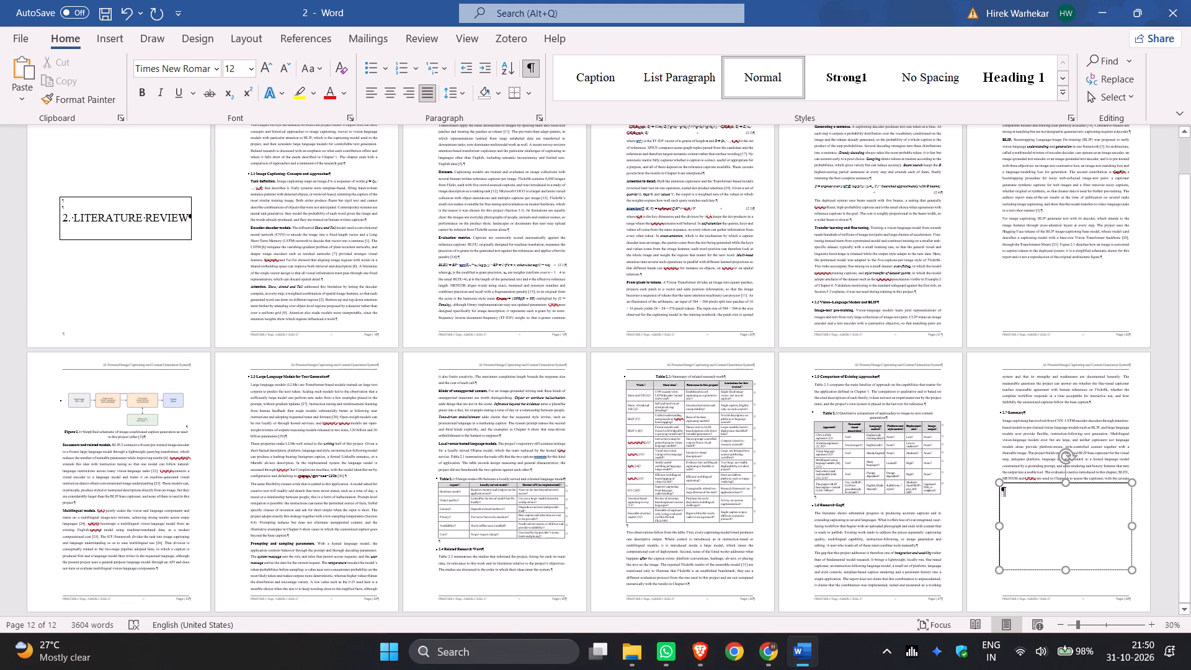
key(BackSpace)
click(1012, 494)
click(1022, 491)
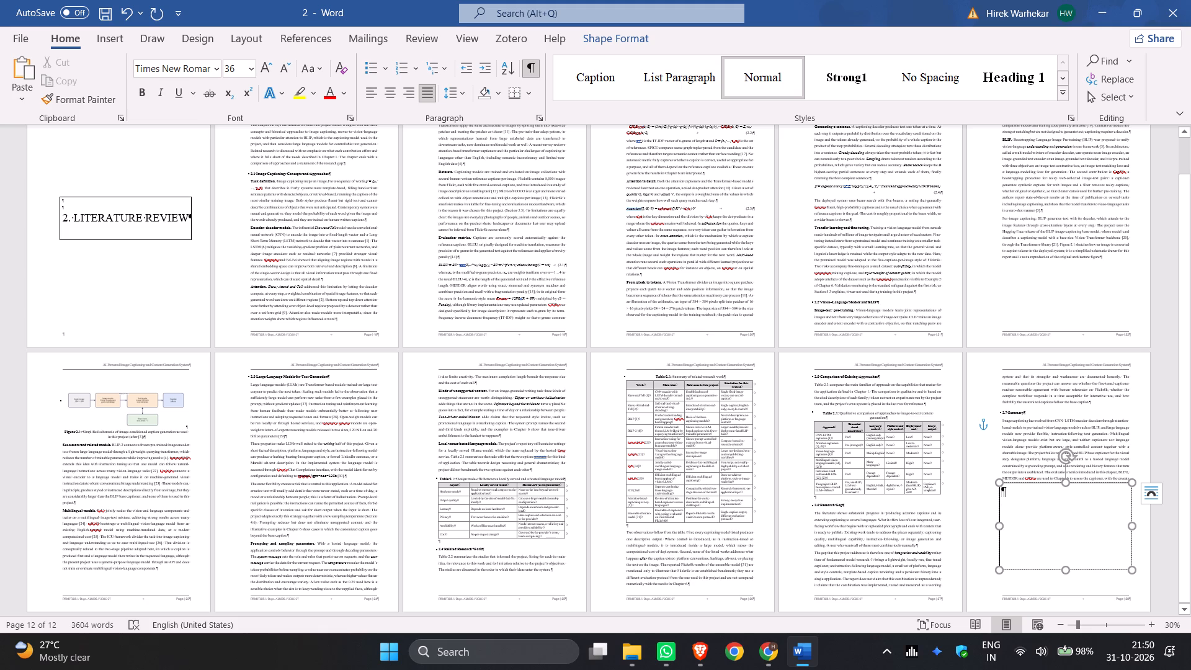
drag(1066, 484, 1058, 493)
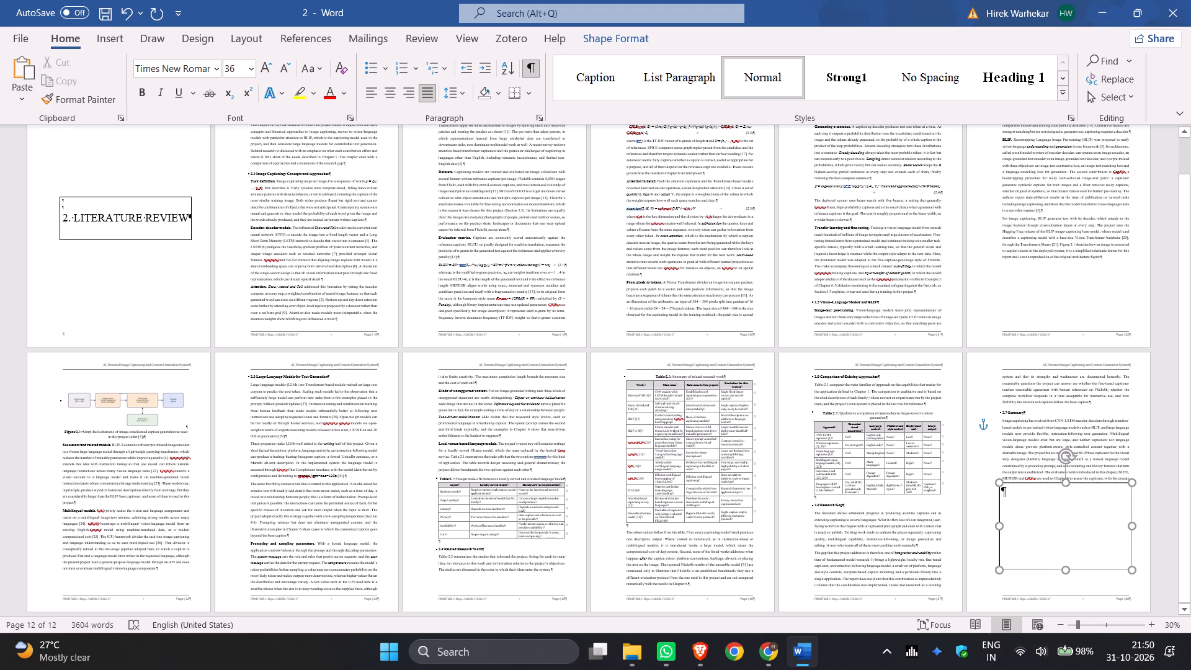
Delete the empty box below the 2.7 Summary paragraph on the last page.
drag(1058, 493, 1064, 517)
click(1064, 516)
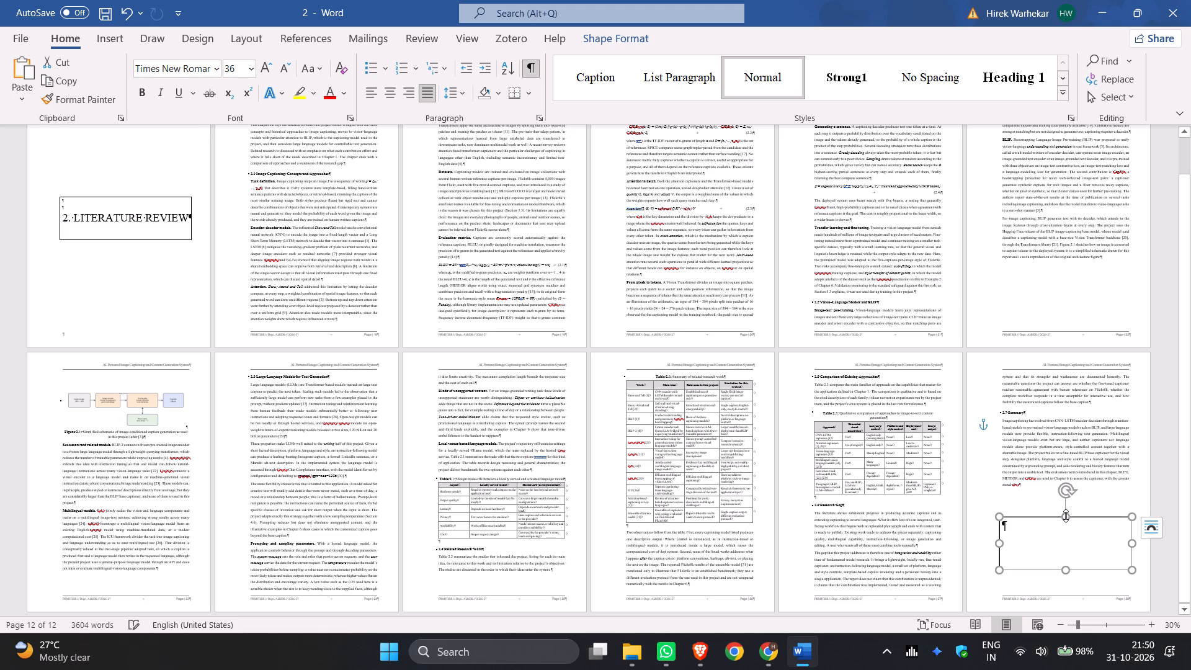
key(BackSpace)
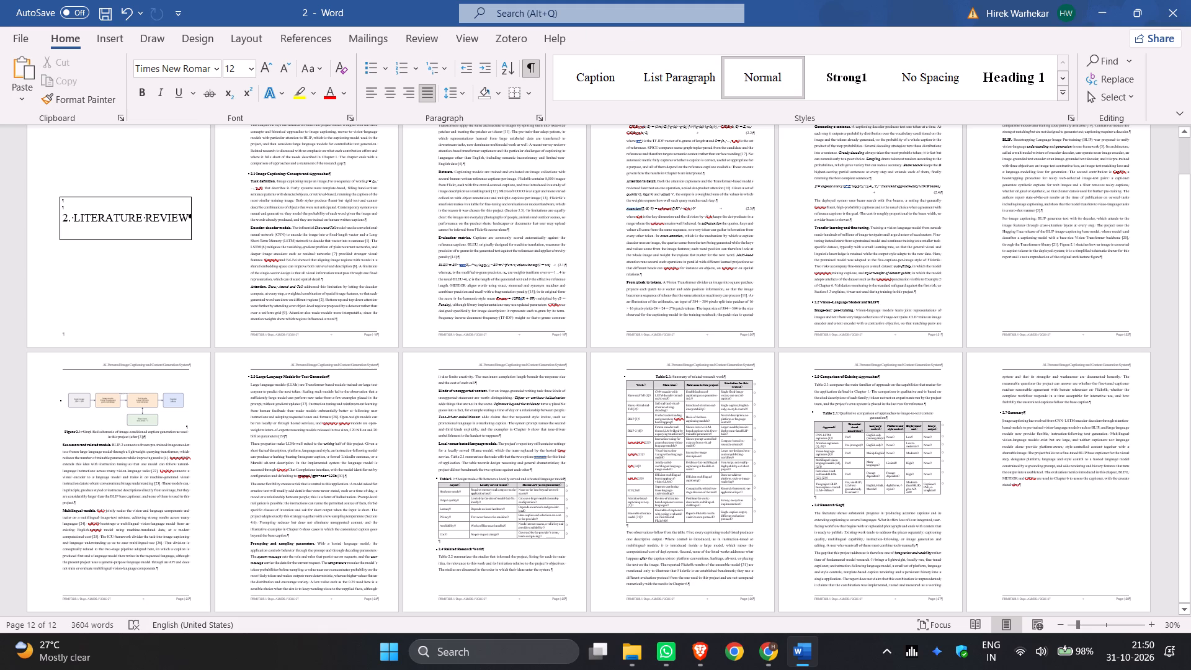
ctrl+scroll(1031, 514, up, 7)
scroll(1009, 516, left, 6)
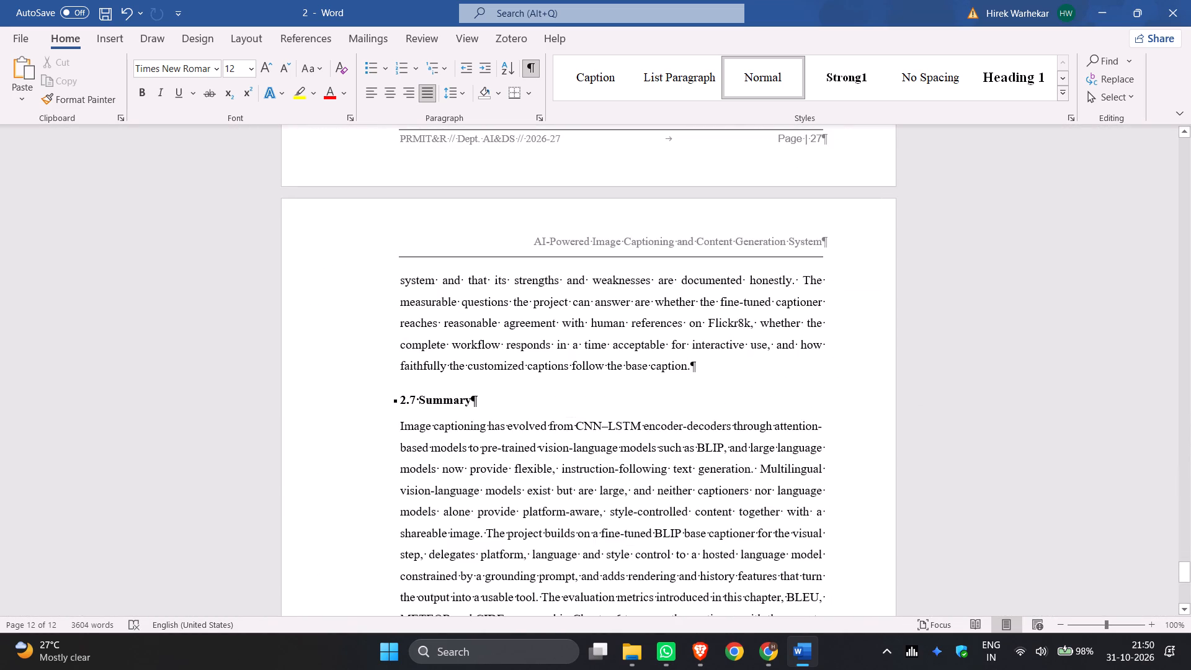
scroll(846, 546, down, 7)
scroll(625, 298, up, 1)
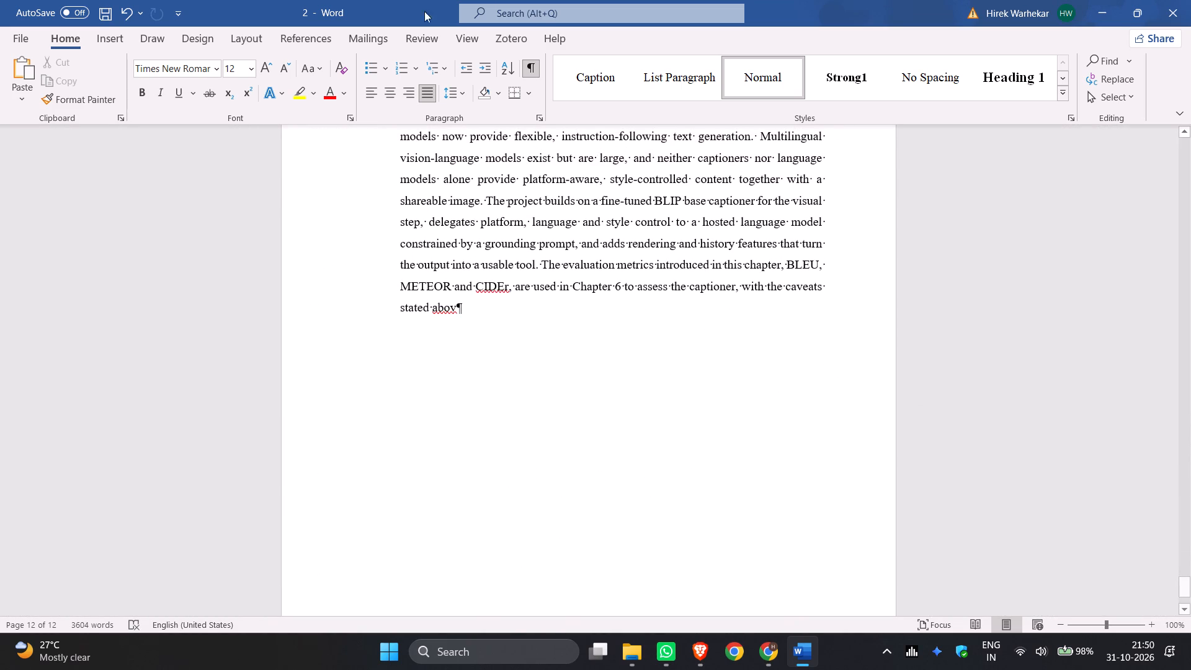
click(535, 68)
click(466, 312)
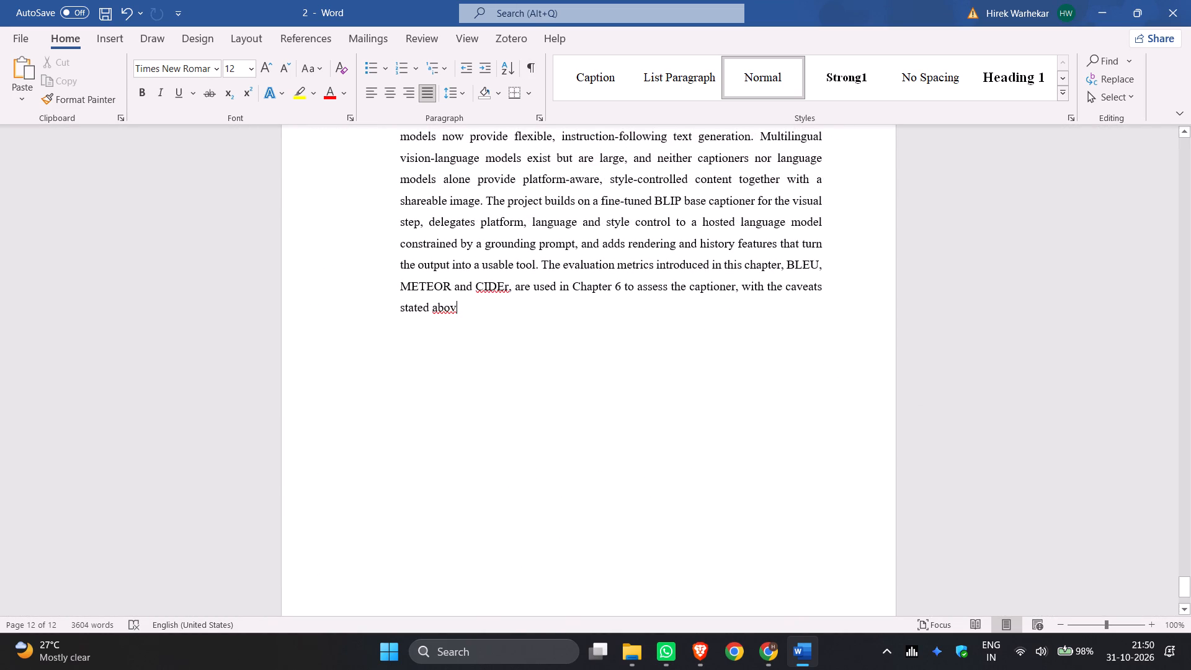